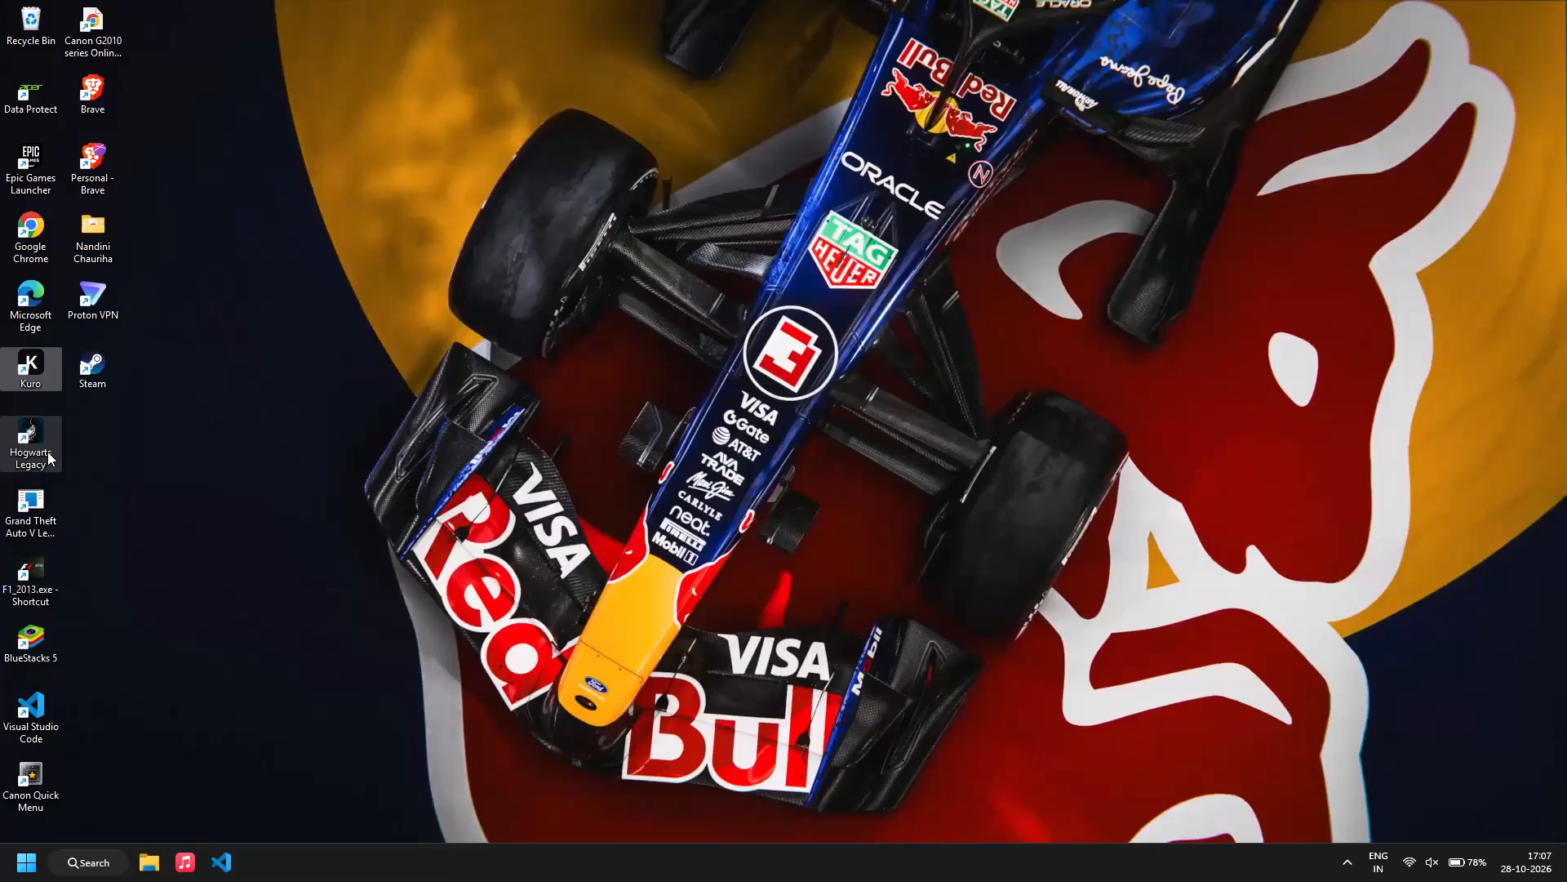
Launch Google Chrome from the desktop and open a browser window with the Voyage profile.
double_click(28, 232)
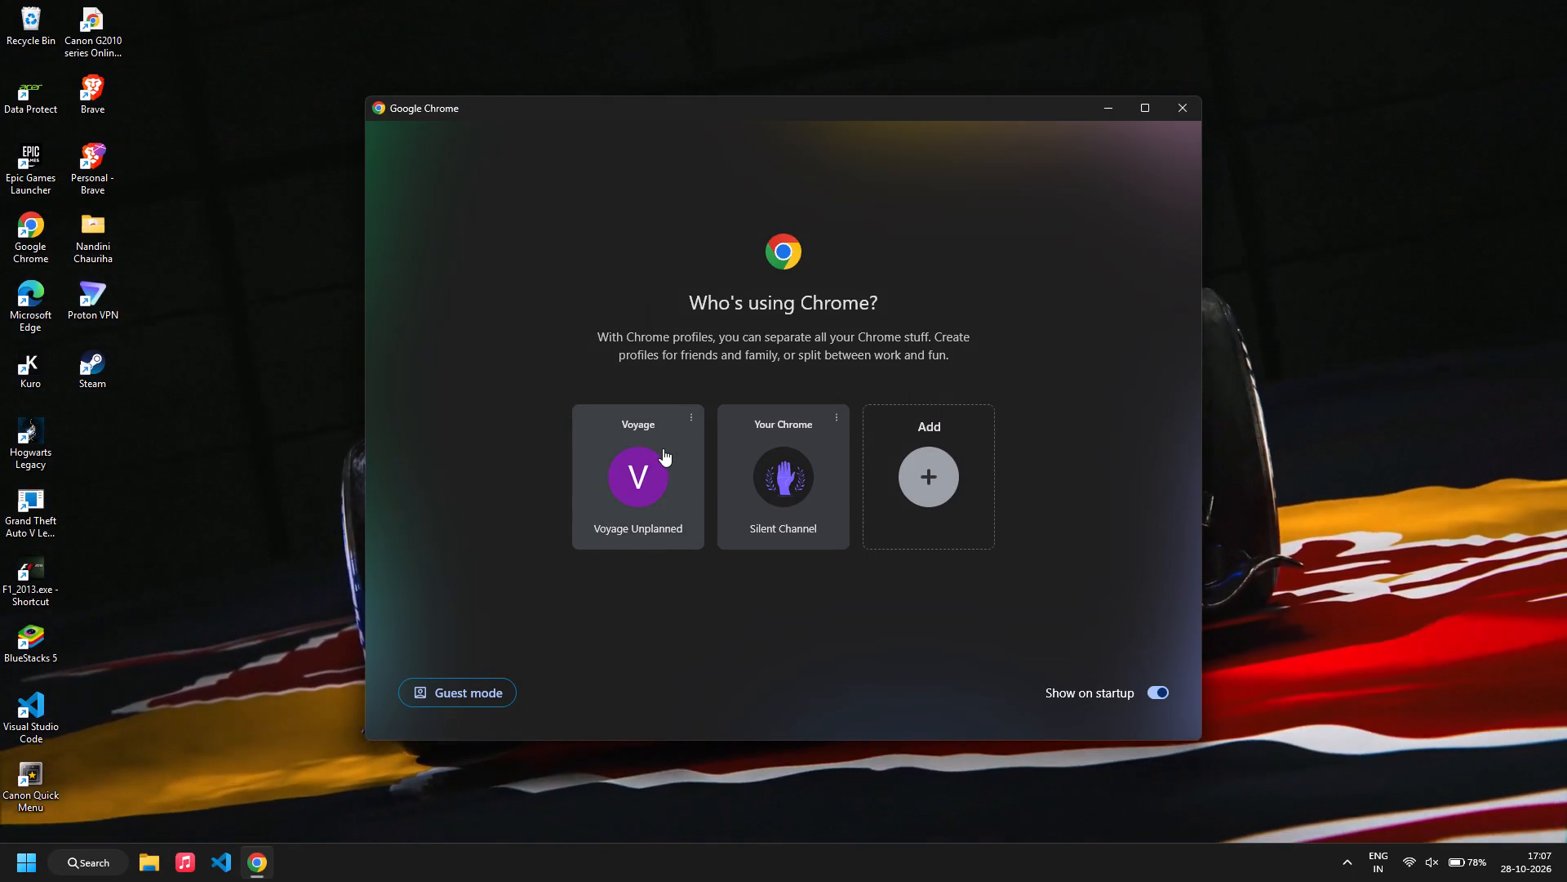
left_click(663, 448)
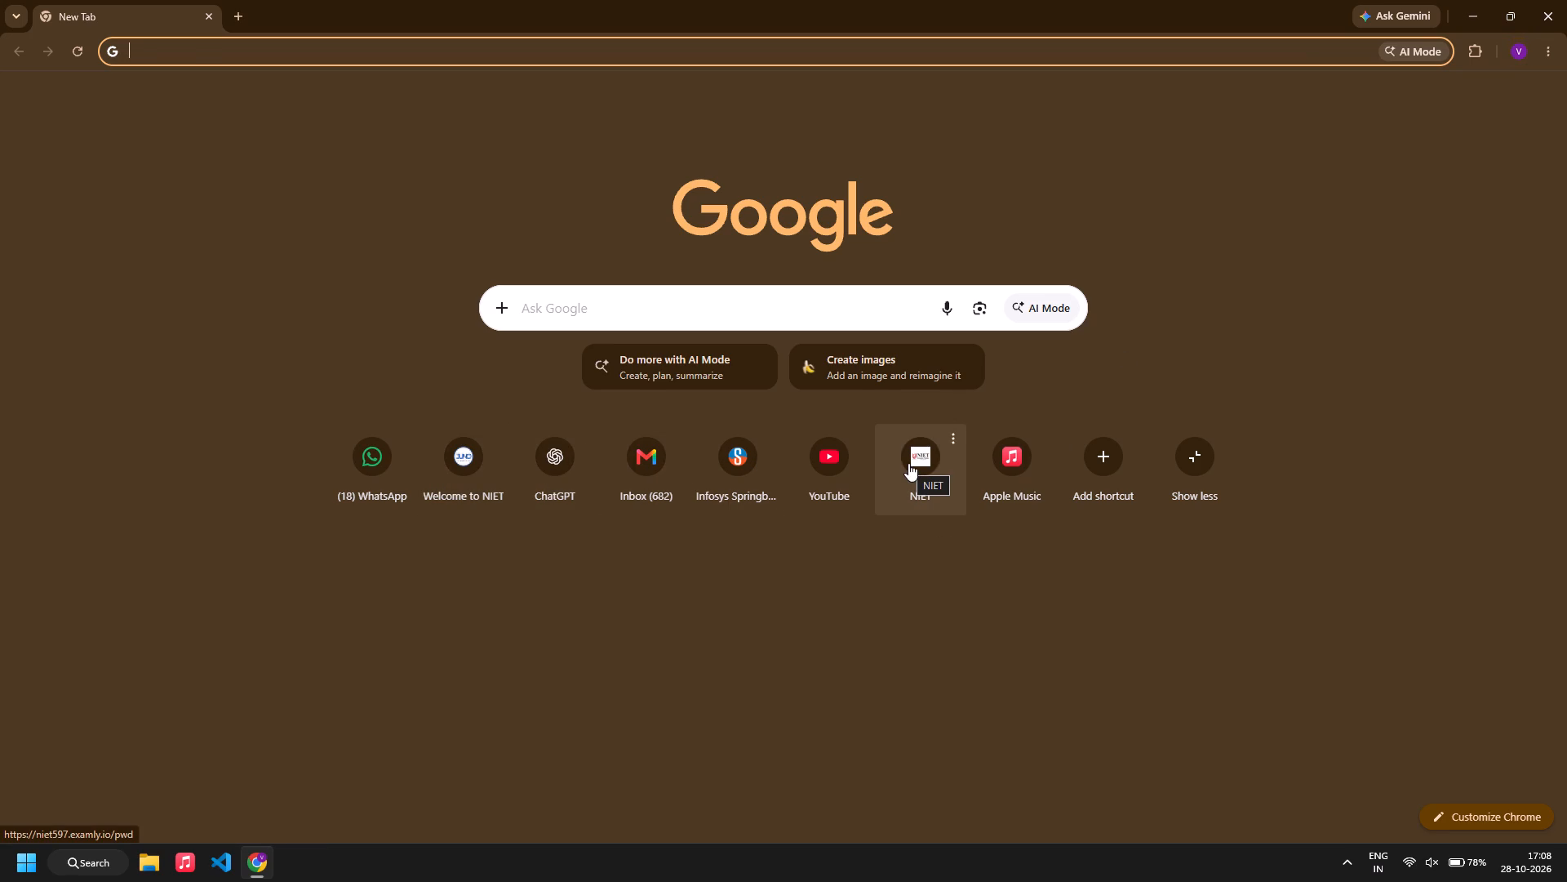
Minimize the Chrome window showing the new tab page.
left_click(1471, 7)
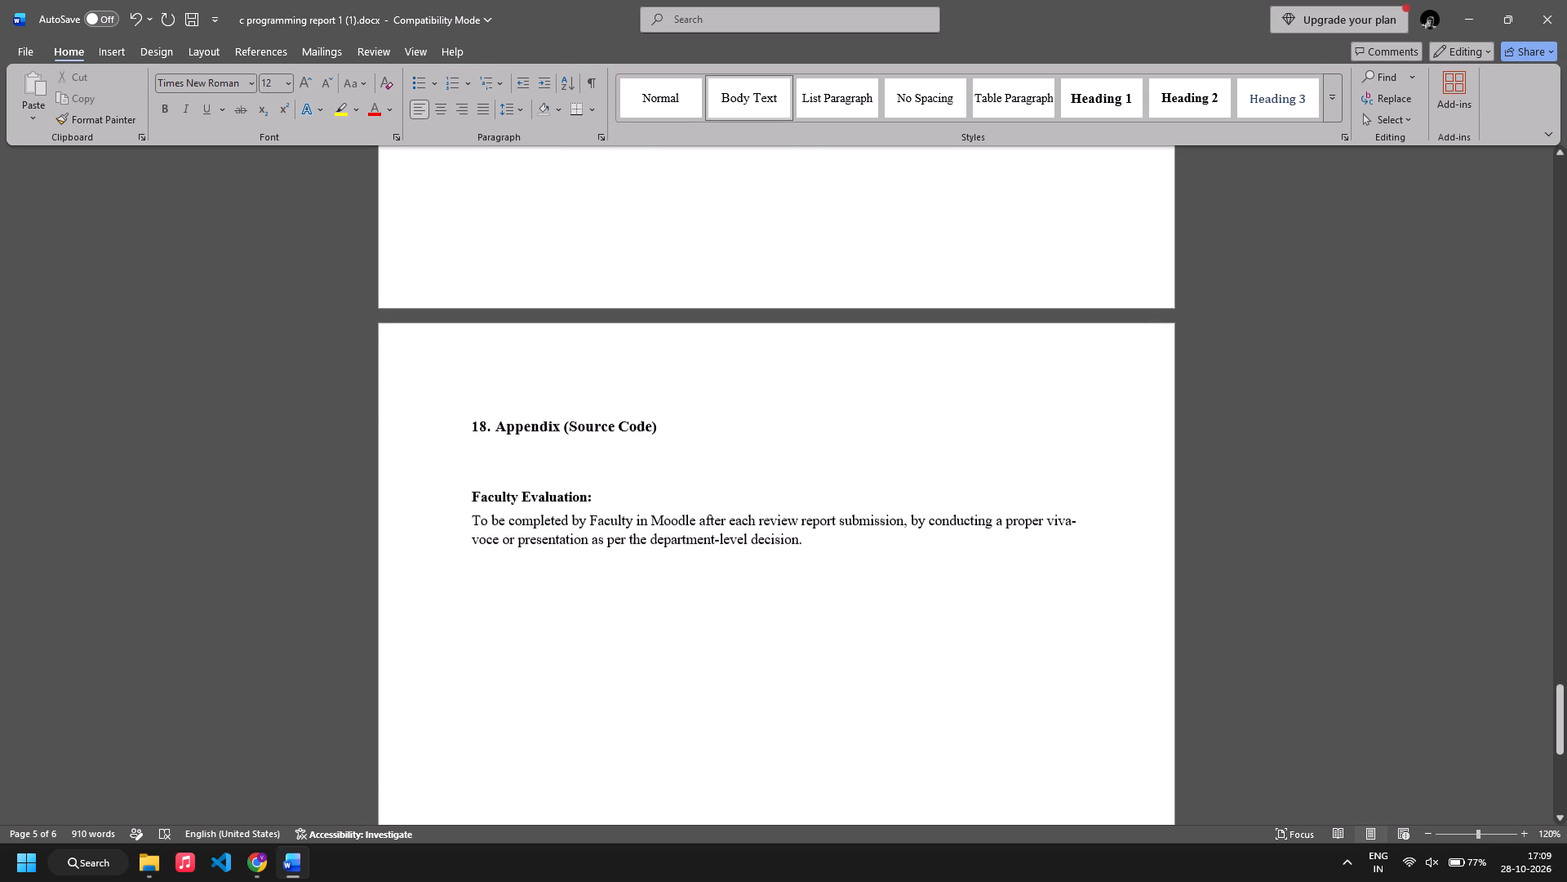
Look back through the Word report from the Appendix (Source Code) section up to the references, conclusion and module sections.
left_click_drag(518, 464, 422, 385)
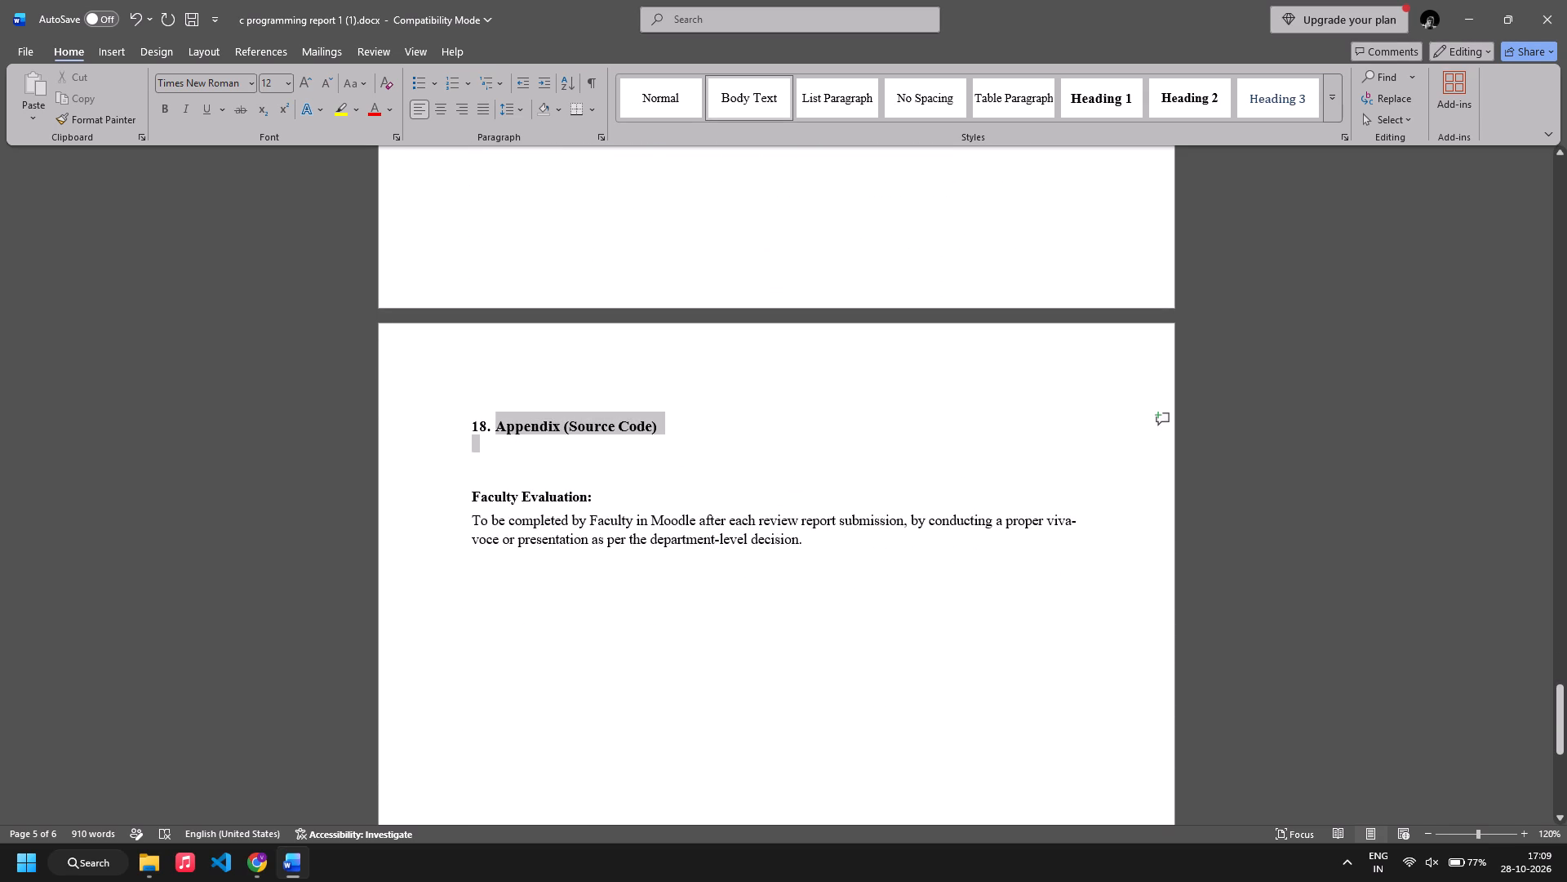
left_click_drag(422, 385, 416, 463)
scroll(419, 376, "up", 1)
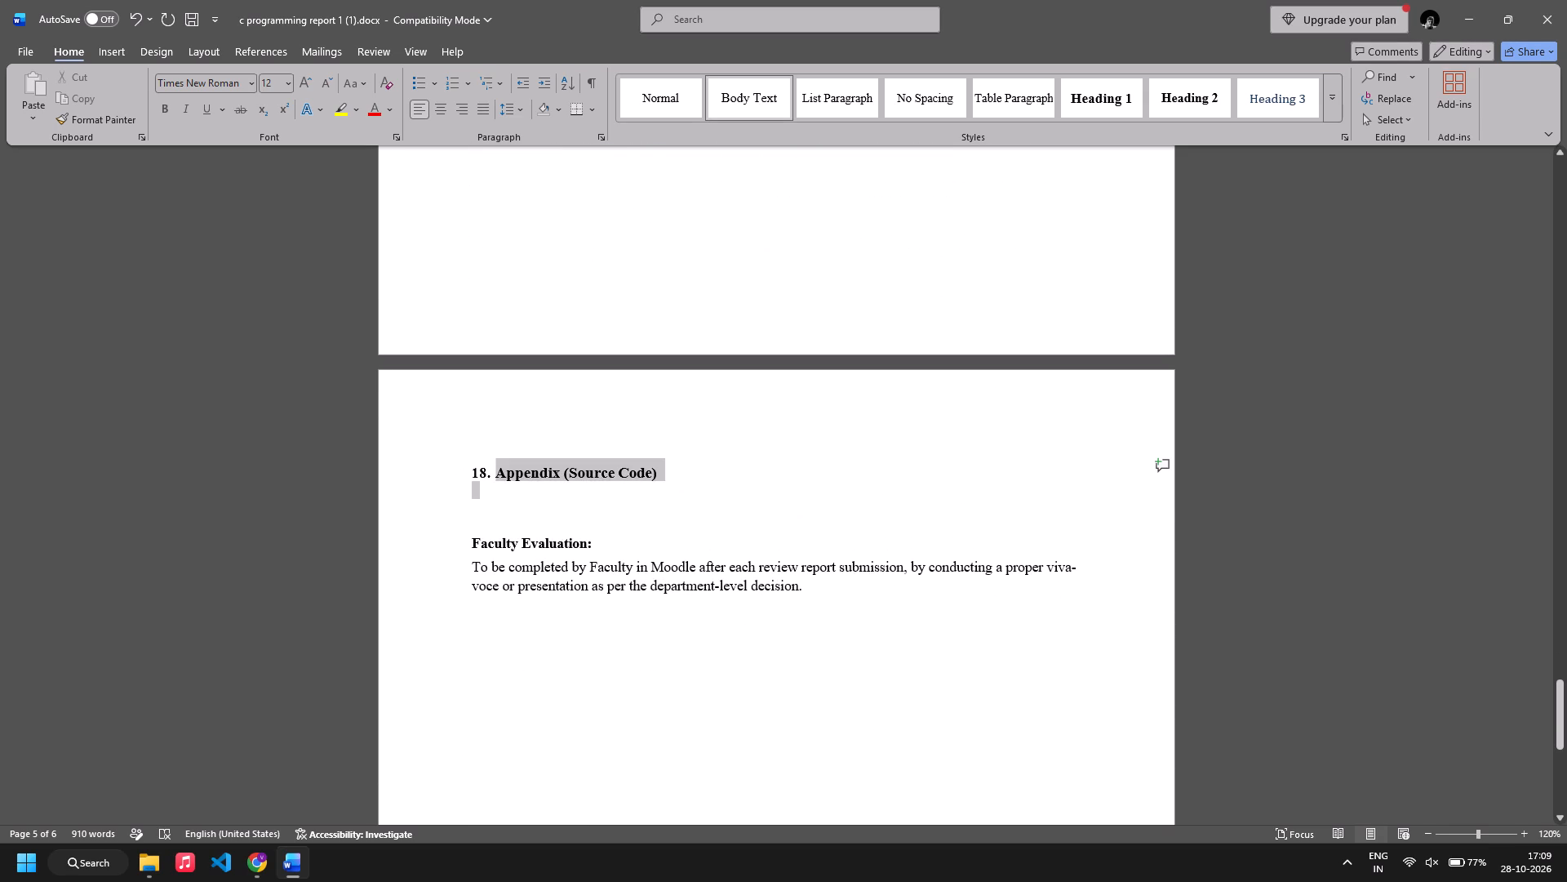
left_click_drag(416, 463, 468, 456)
scroll(467, 465, "up", 15)
left_click(957, 517)
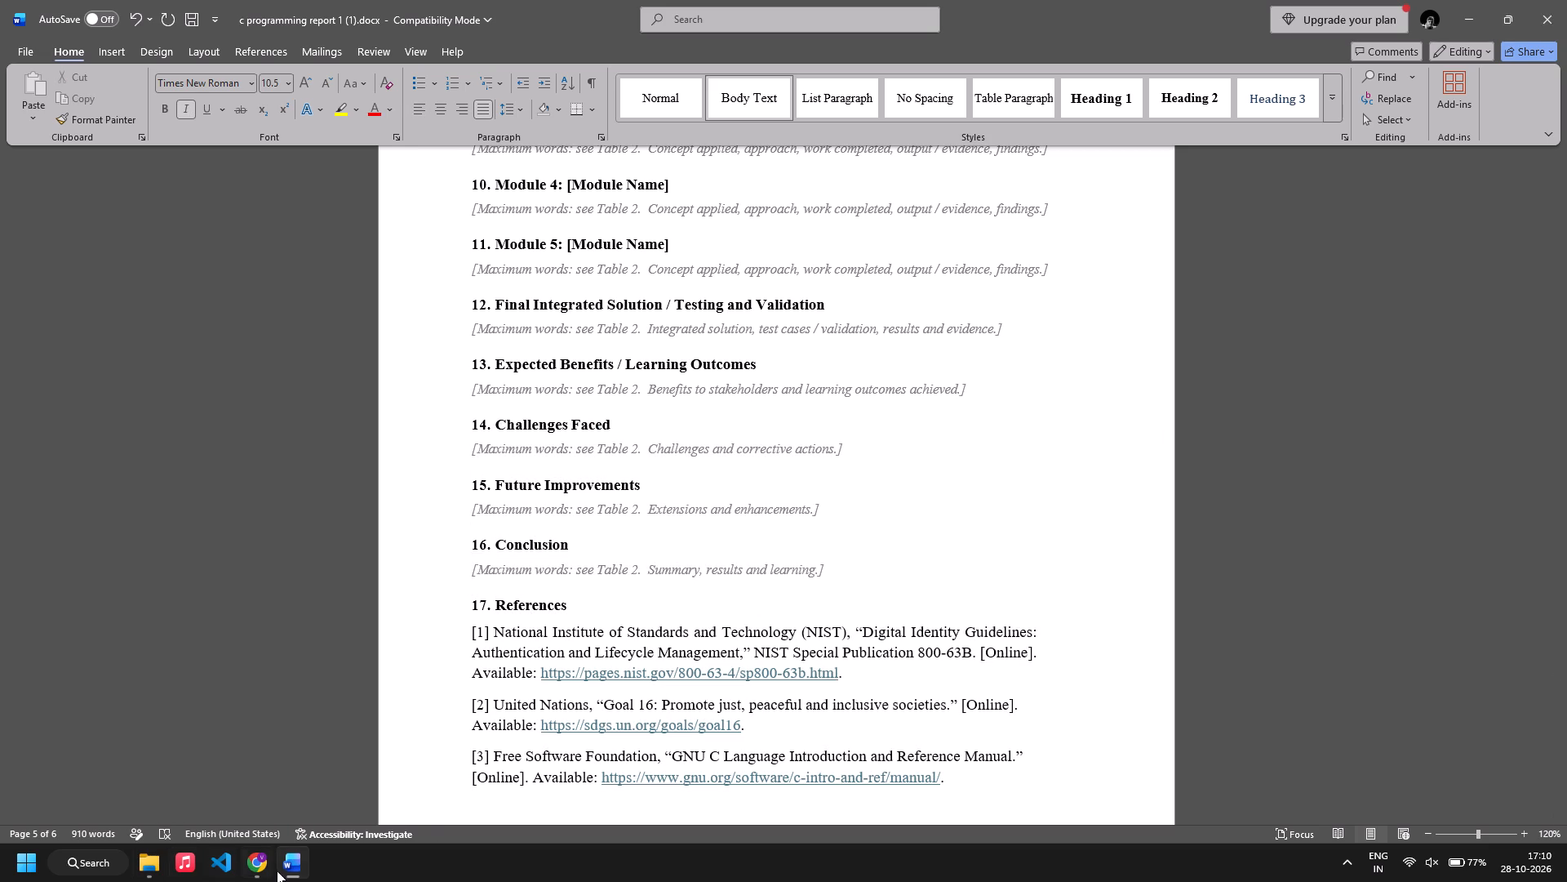
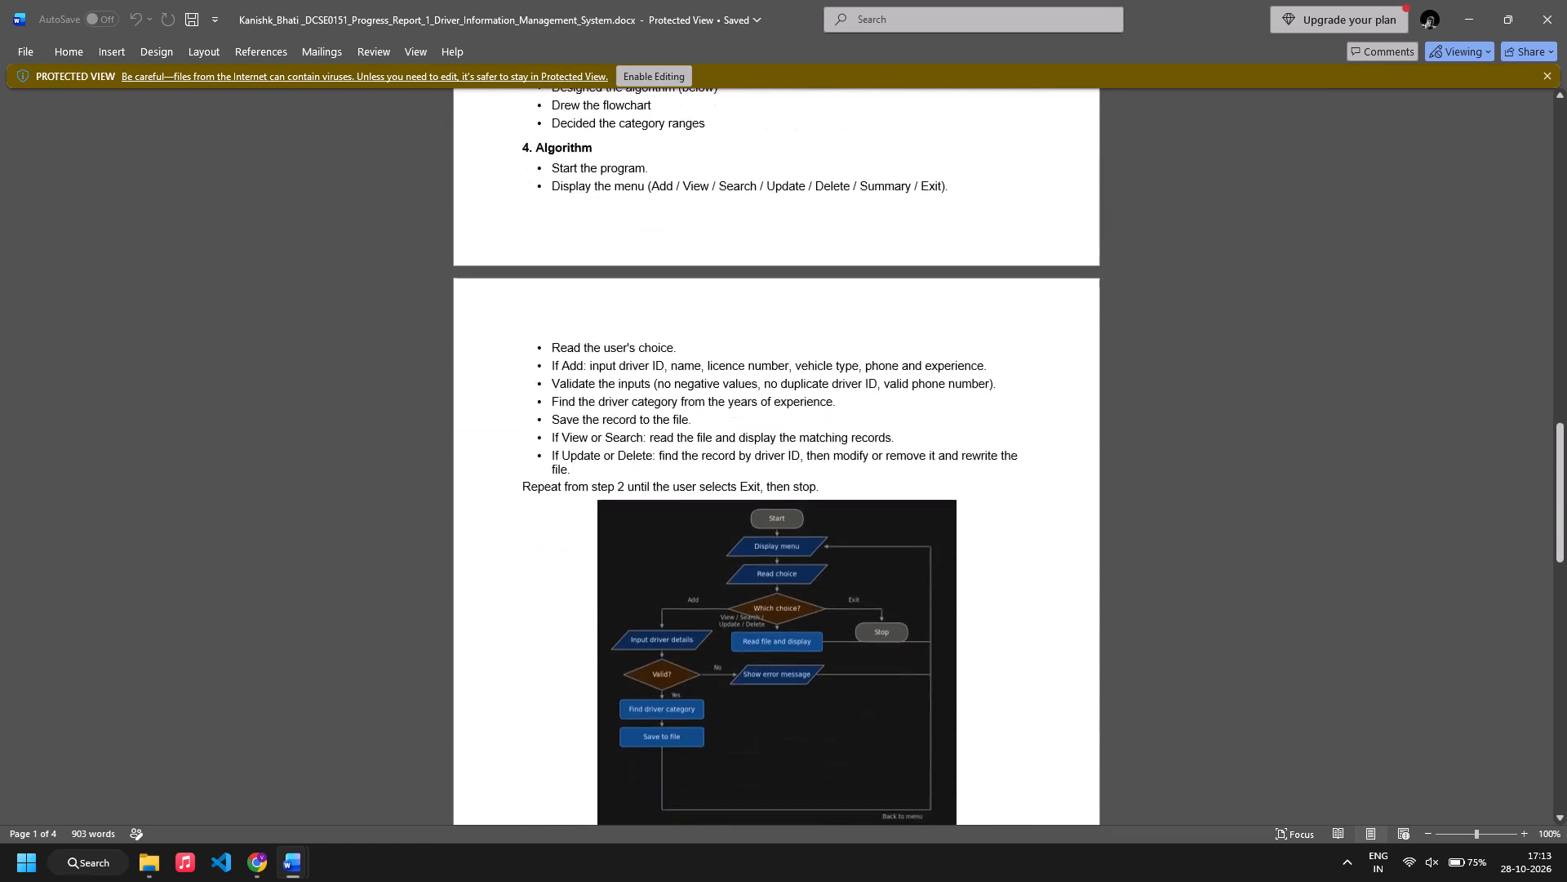
Review the Driver Information Management System progress report from the algorithm and flowchart through the findings and learning summary, and close that document.
scroll(1143, 263, "down", 13)
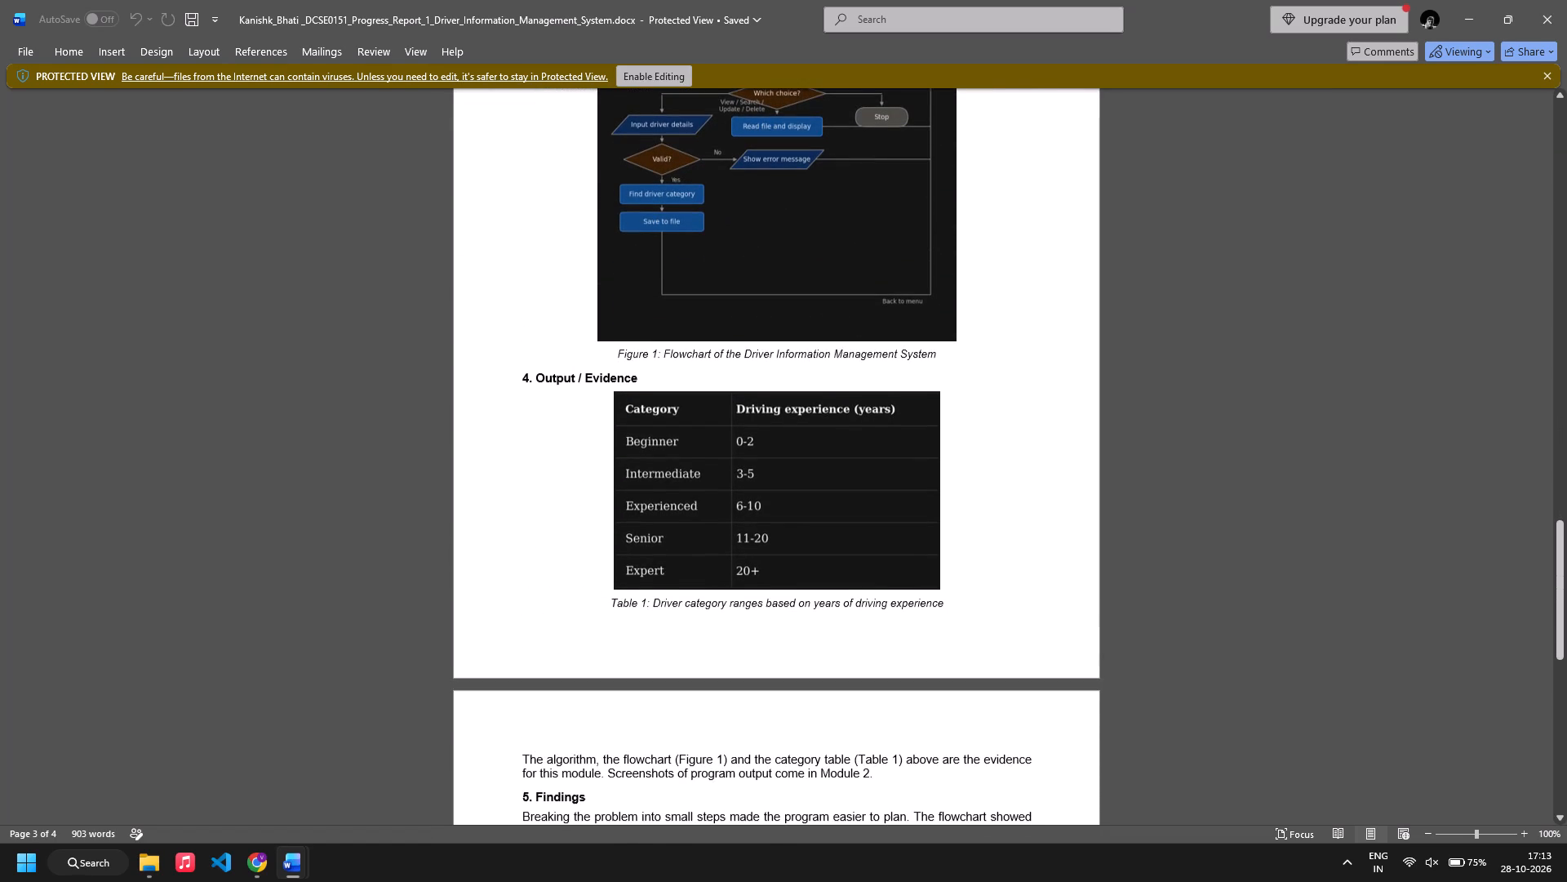
scroll(1147, 261, "down", 9)
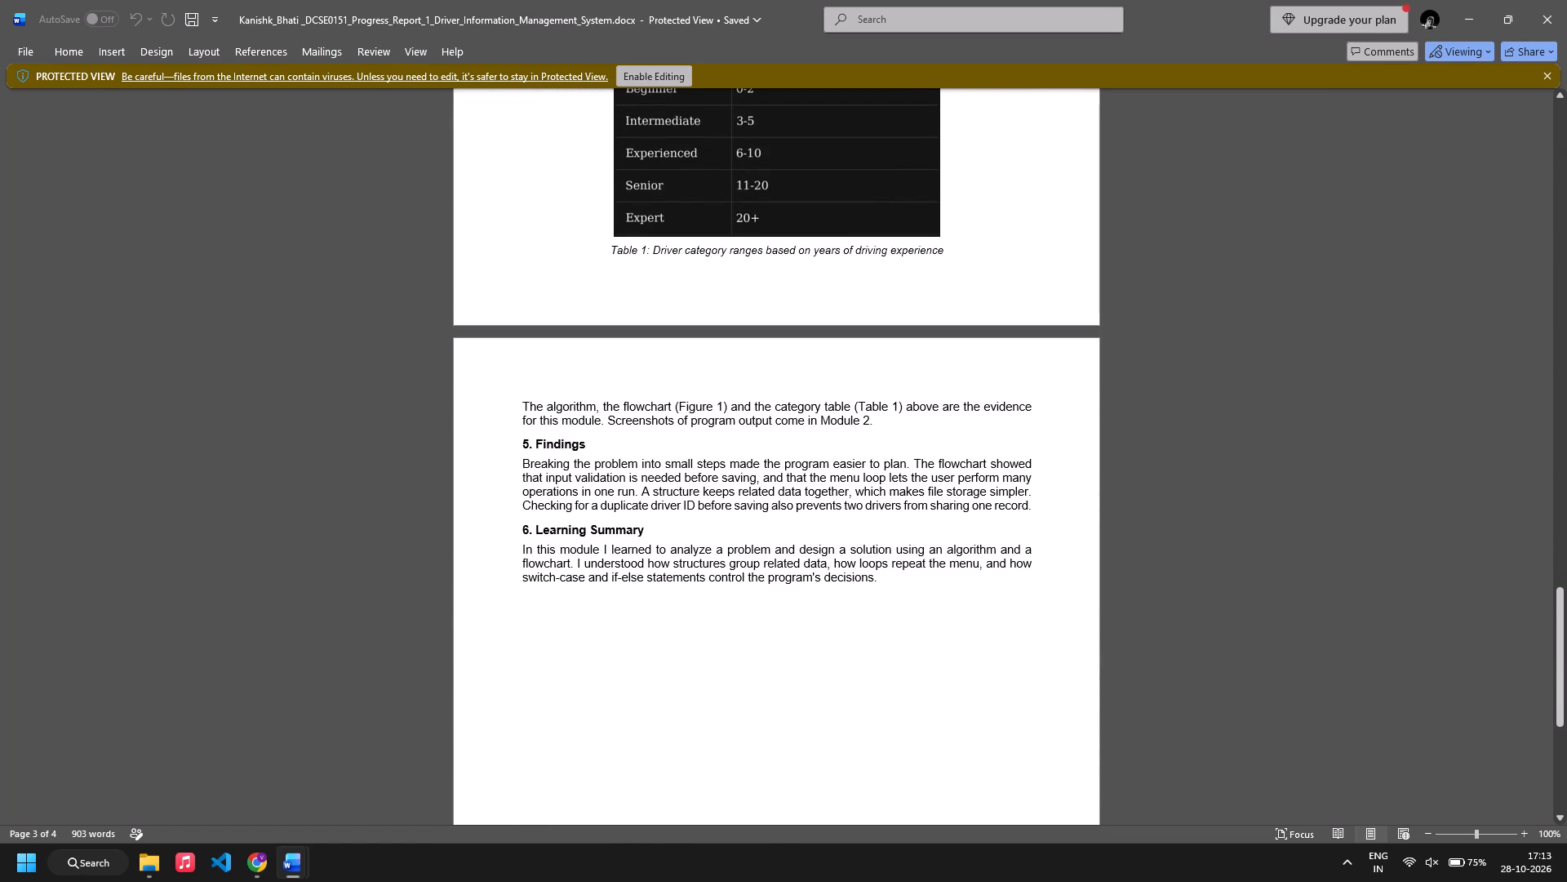
left_click(1548, 12)
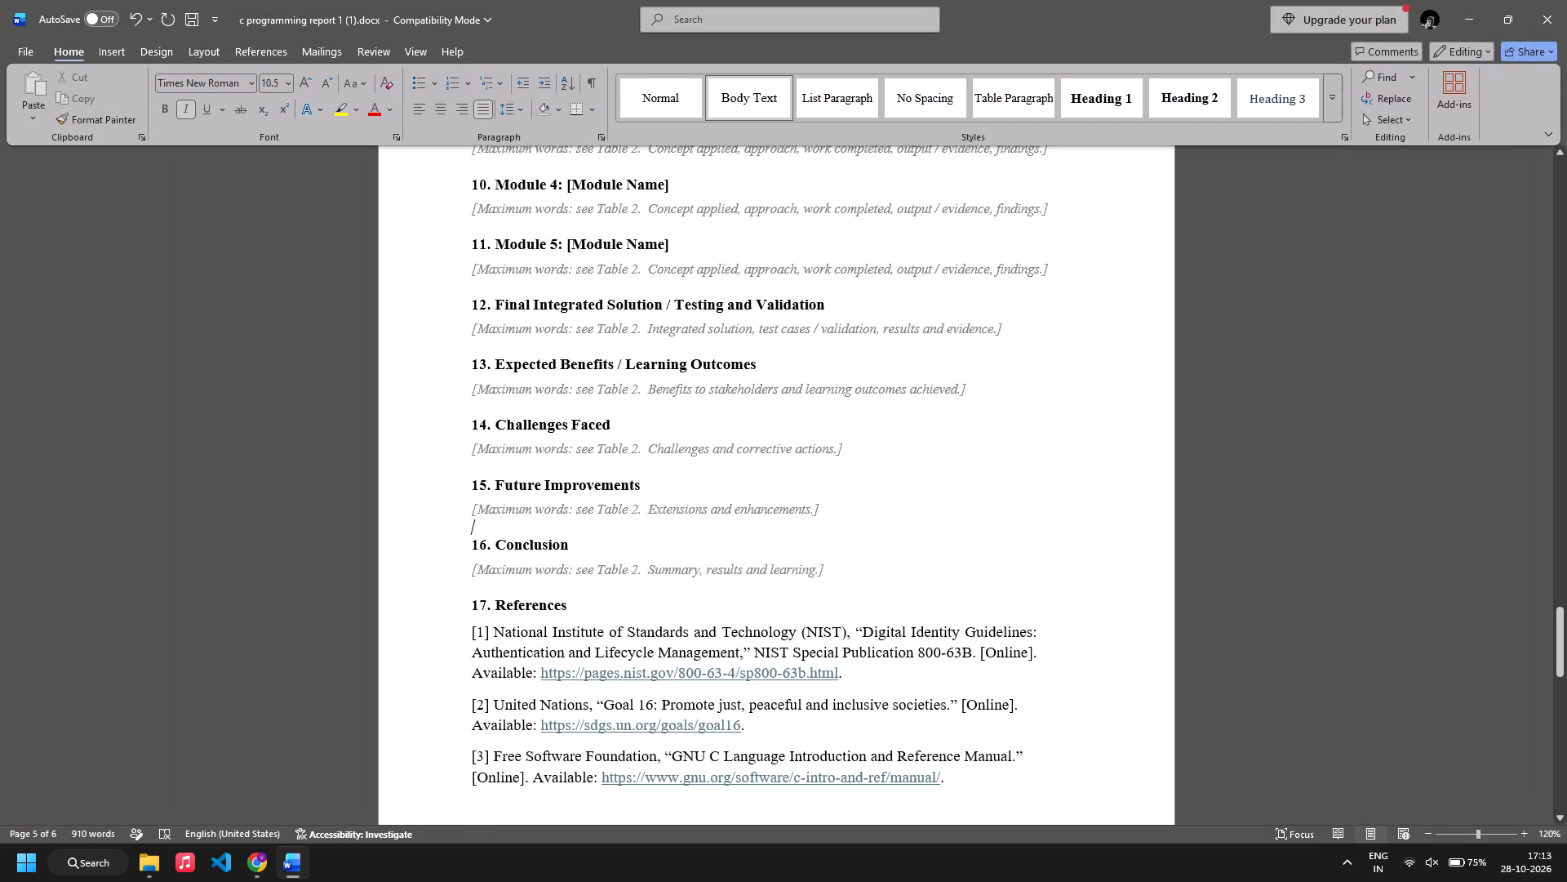
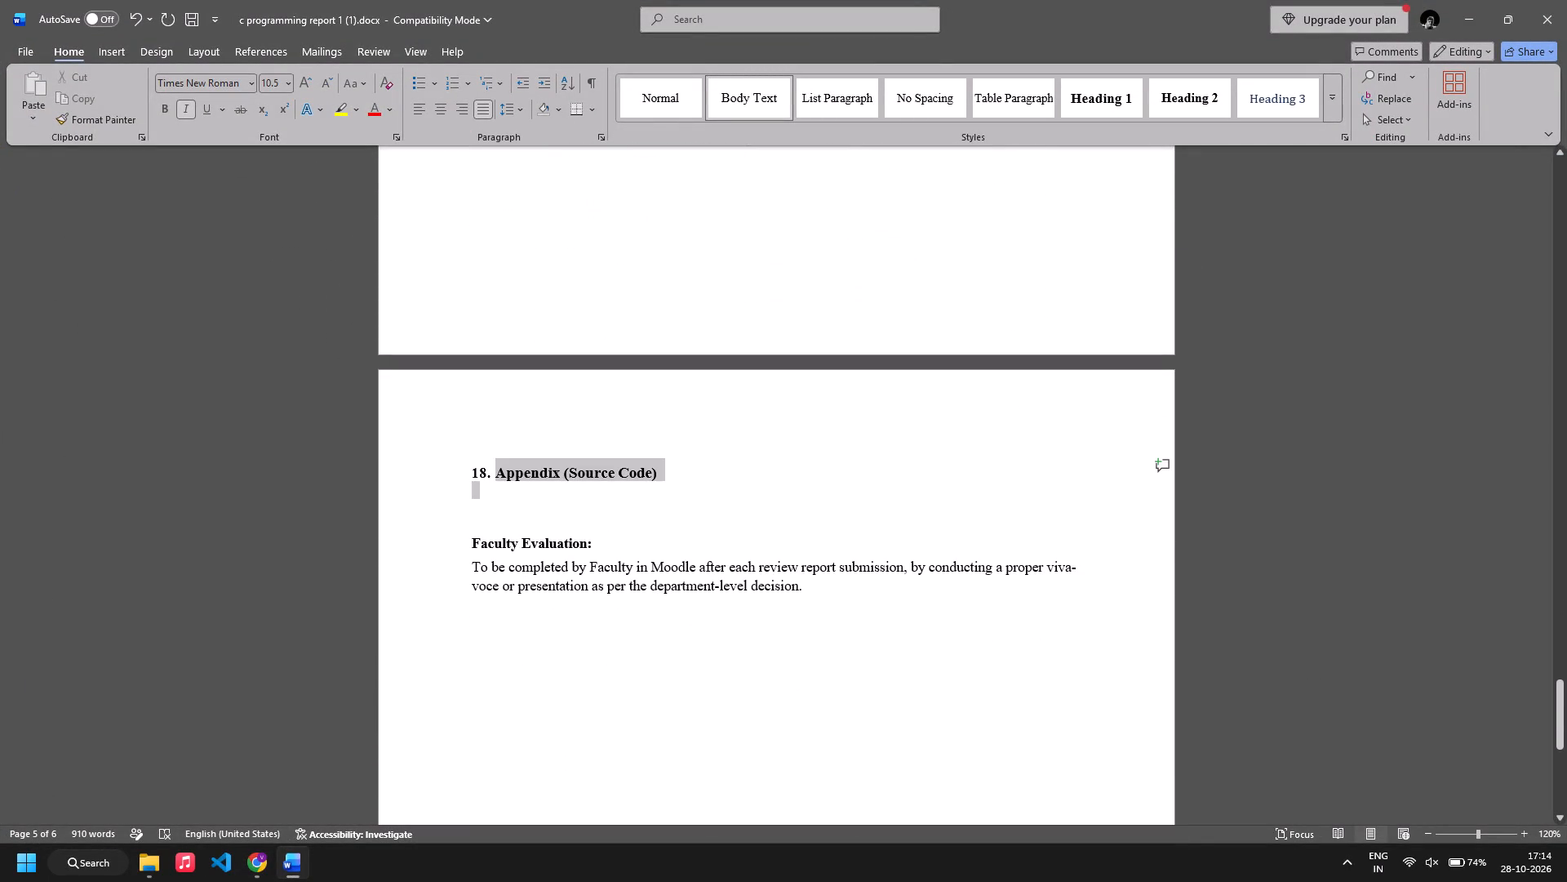
Delete the selected "18. Appendix (Source Code)" heading above the Faculty Evaluation section in the C programming report.
left_click_drag(471, 420, 415, 458)
left_click_drag(415, 458, 411, 461)
key("BackSpace")
key("BackSpace")
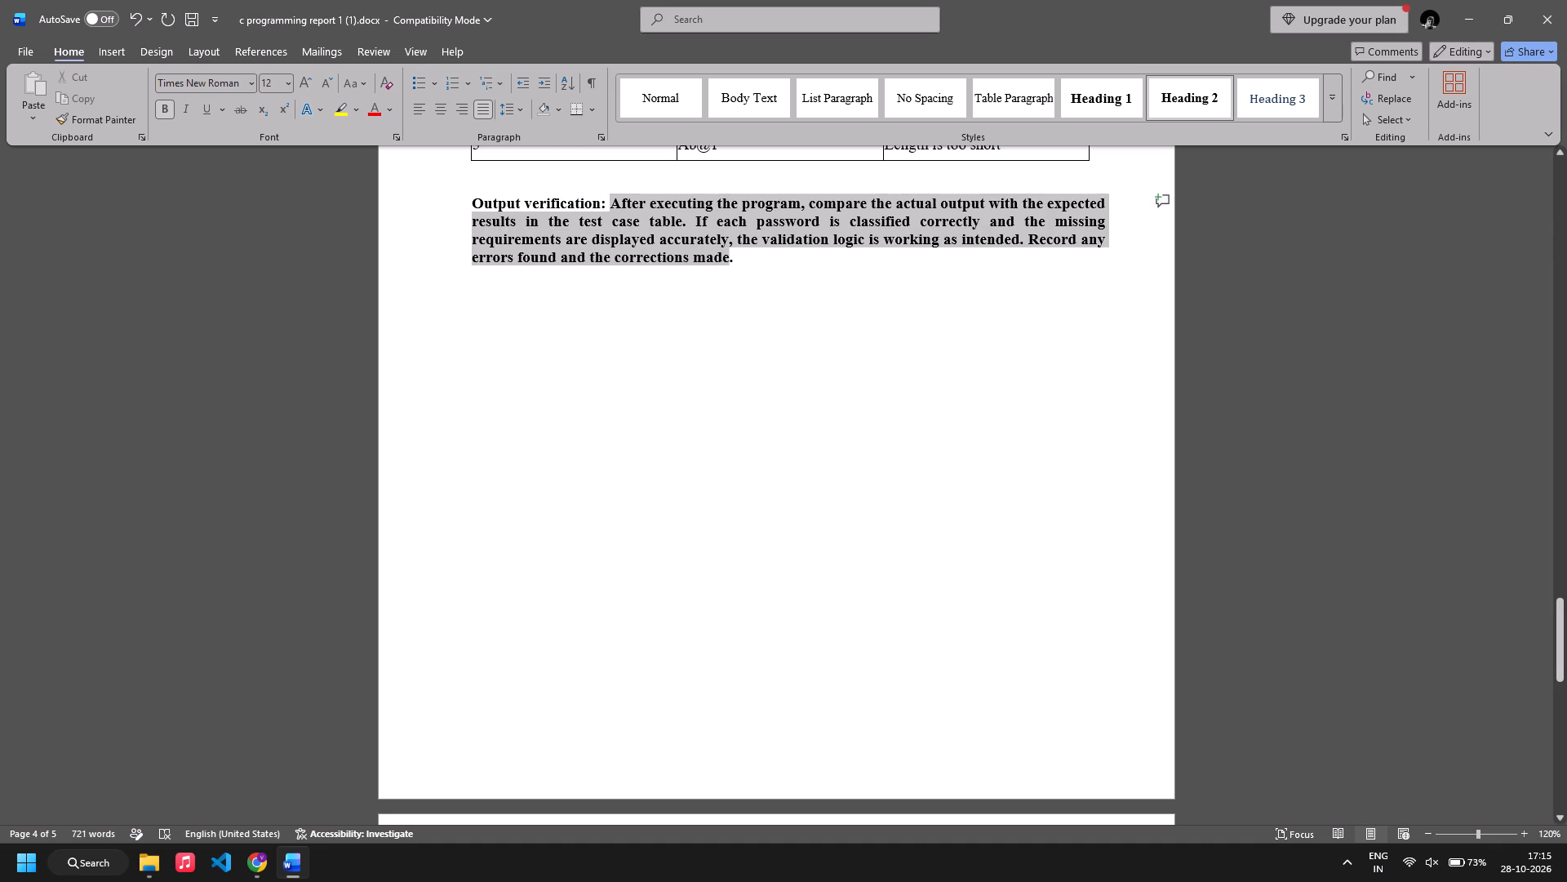
Remove bold formatting from the explanatory text that follows the "Output verification:" label.
left_click_drag(714, 288, 732, 289)
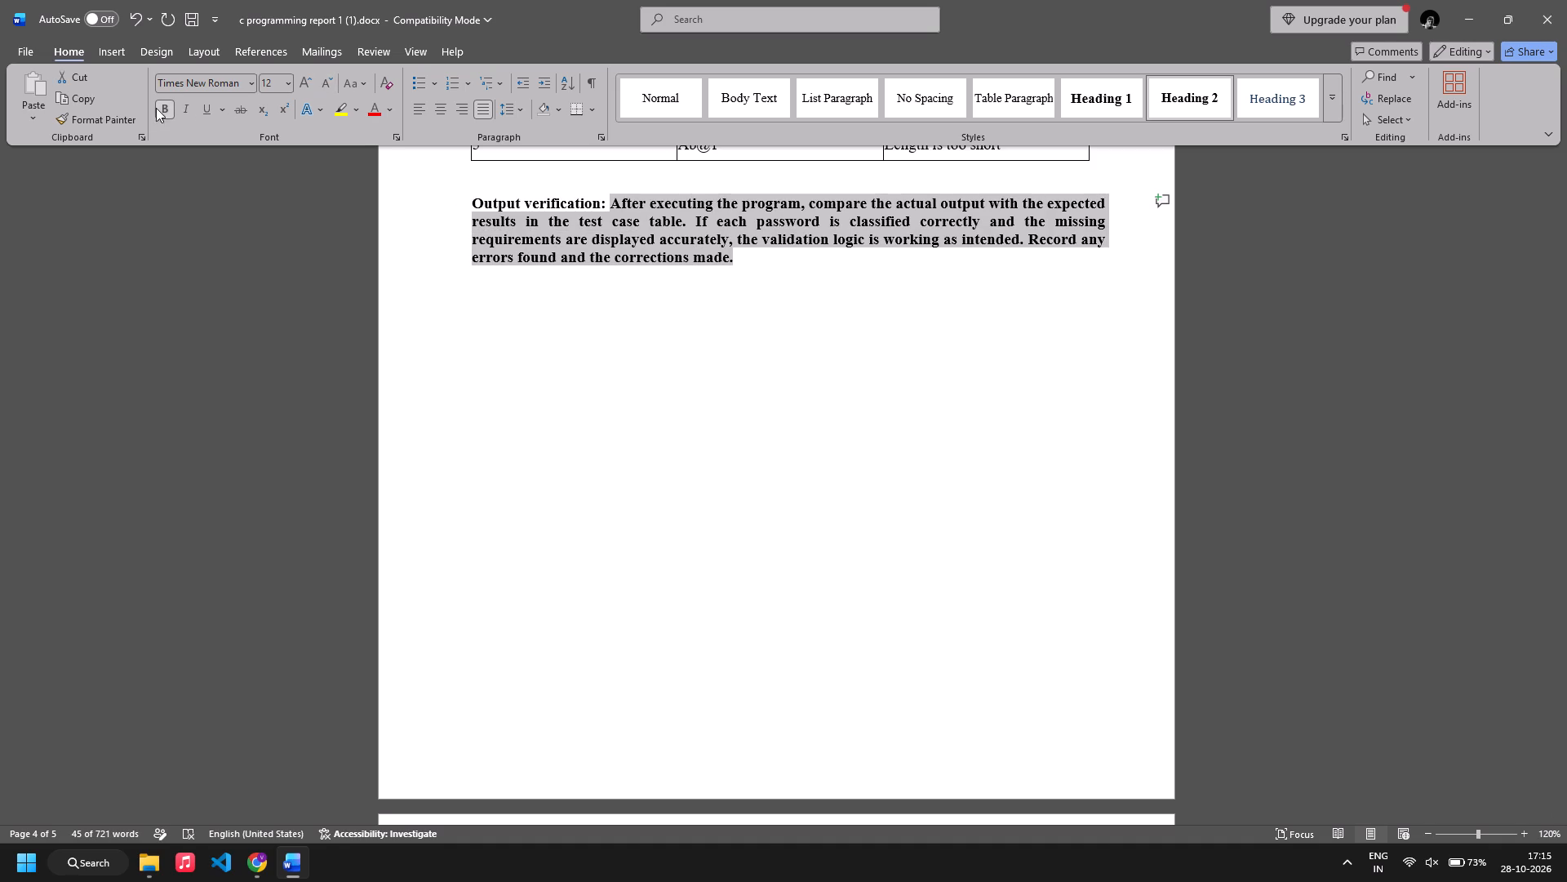
left_click(162, 105)
Remove the blank line above the Faculty Evaluation heading and undo the excess deletions before it.
scroll(934, 443, "down", 8)
scroll(856, 463, "down", 1)
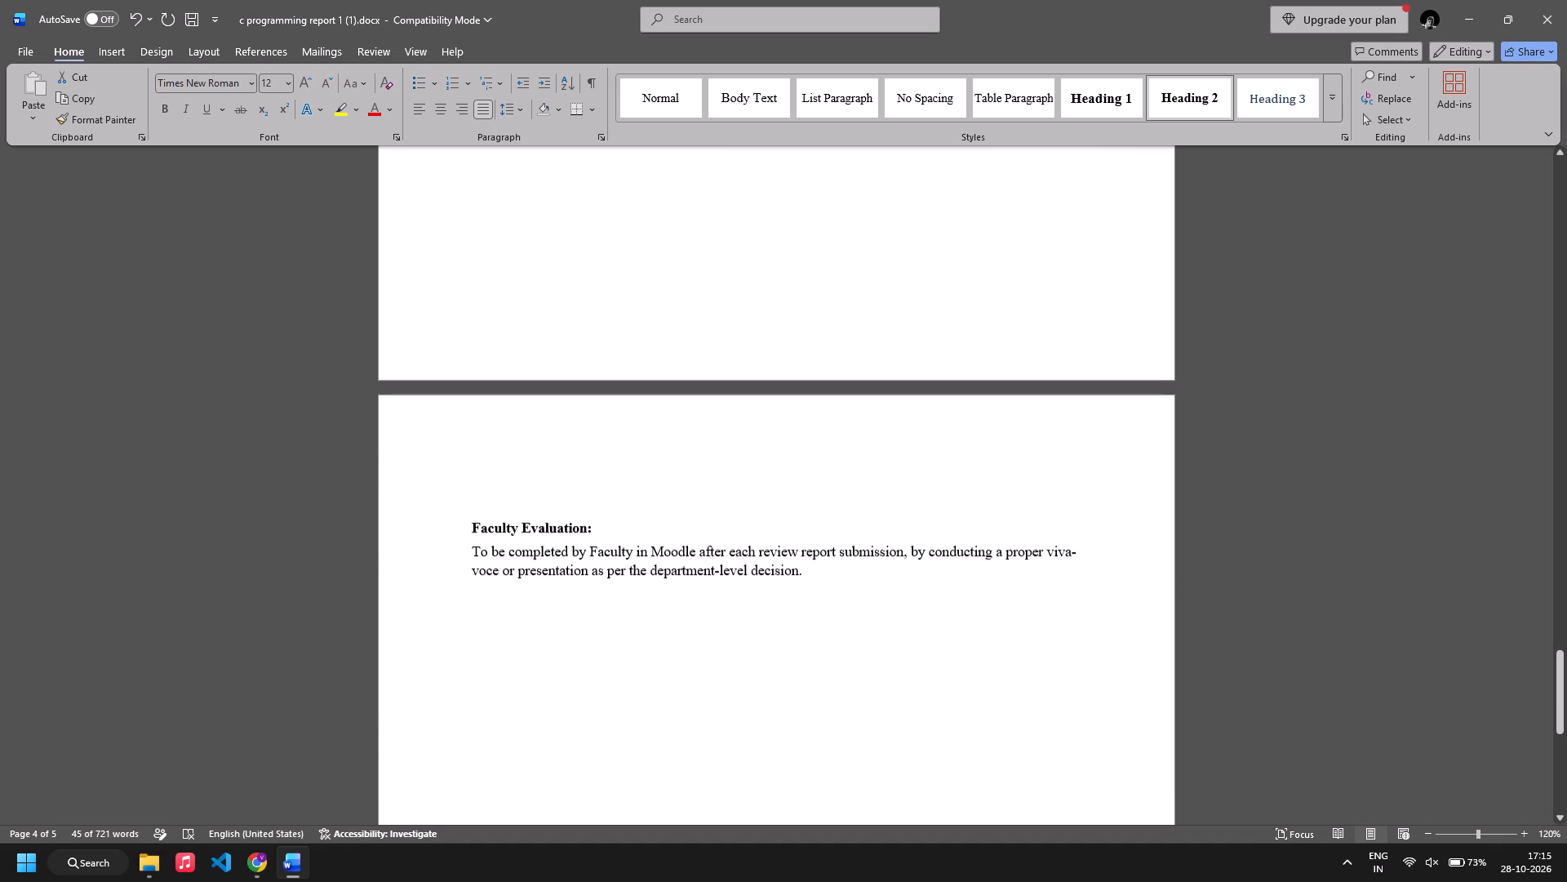
left_click(472, 526)
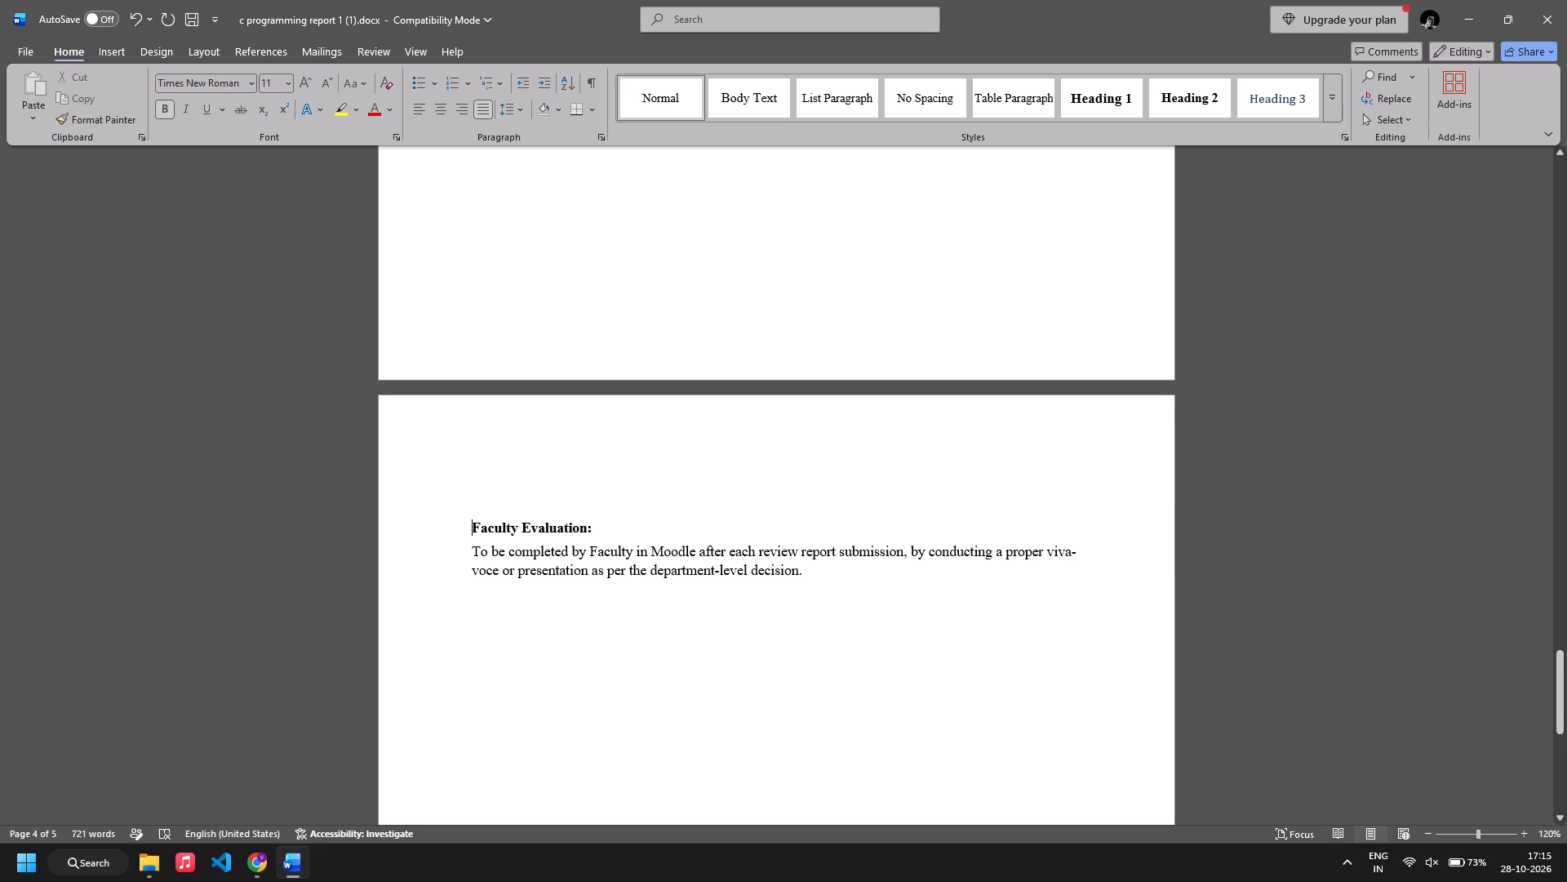
key("BackSpace")
key("BackSpace")
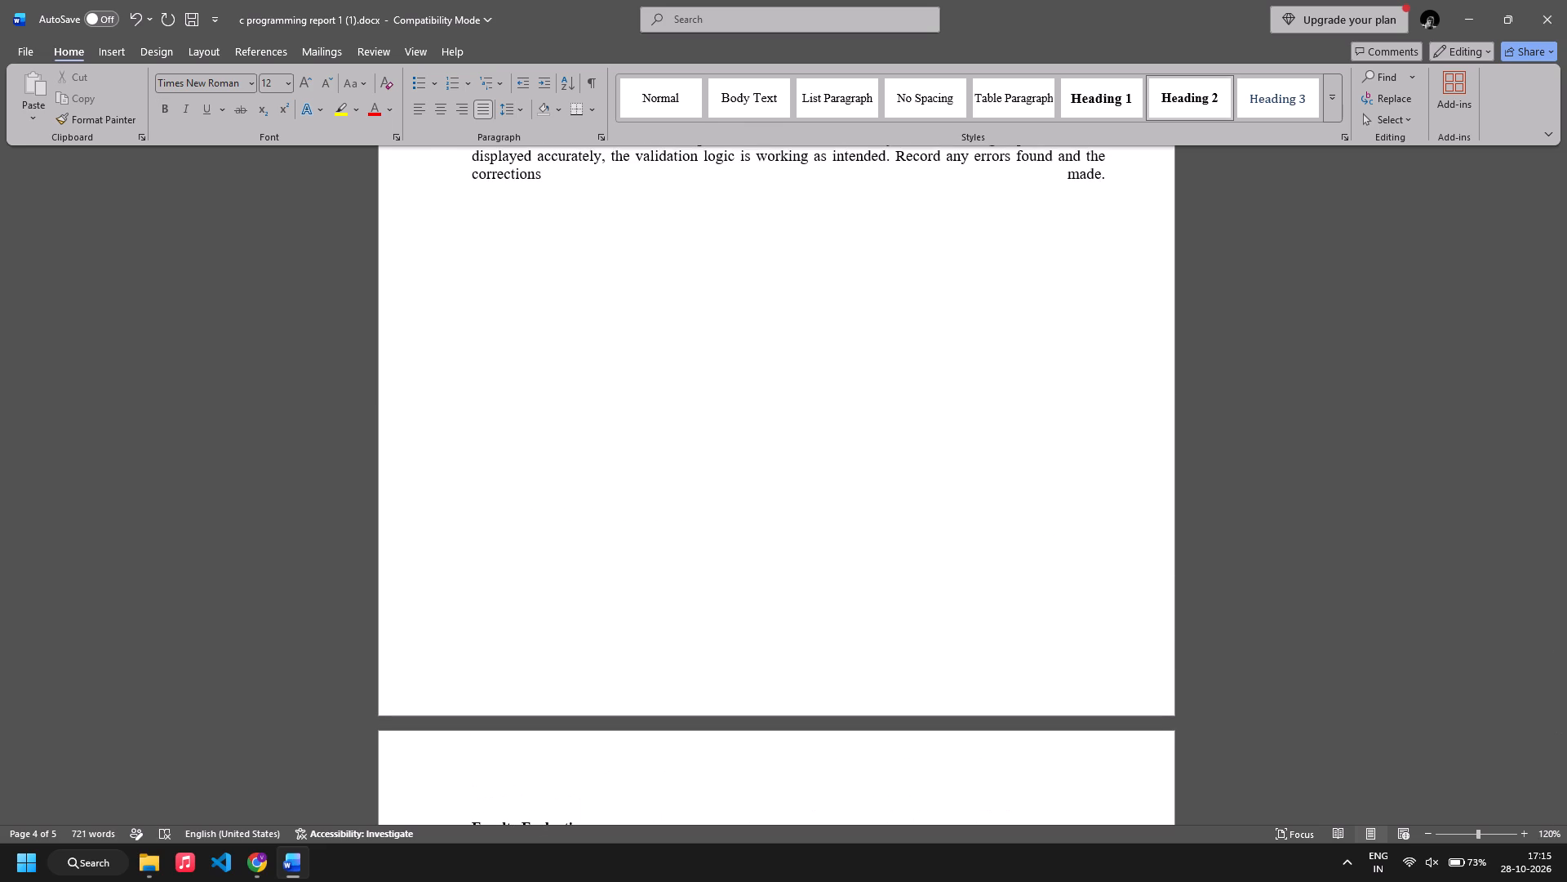
key("BackSpace")
double_click(130, 21)
Move the Faculty Evaluation heading and its paragraph from the last page to two lines below the output verification text.
scroll(1045, 838, "down", 7)
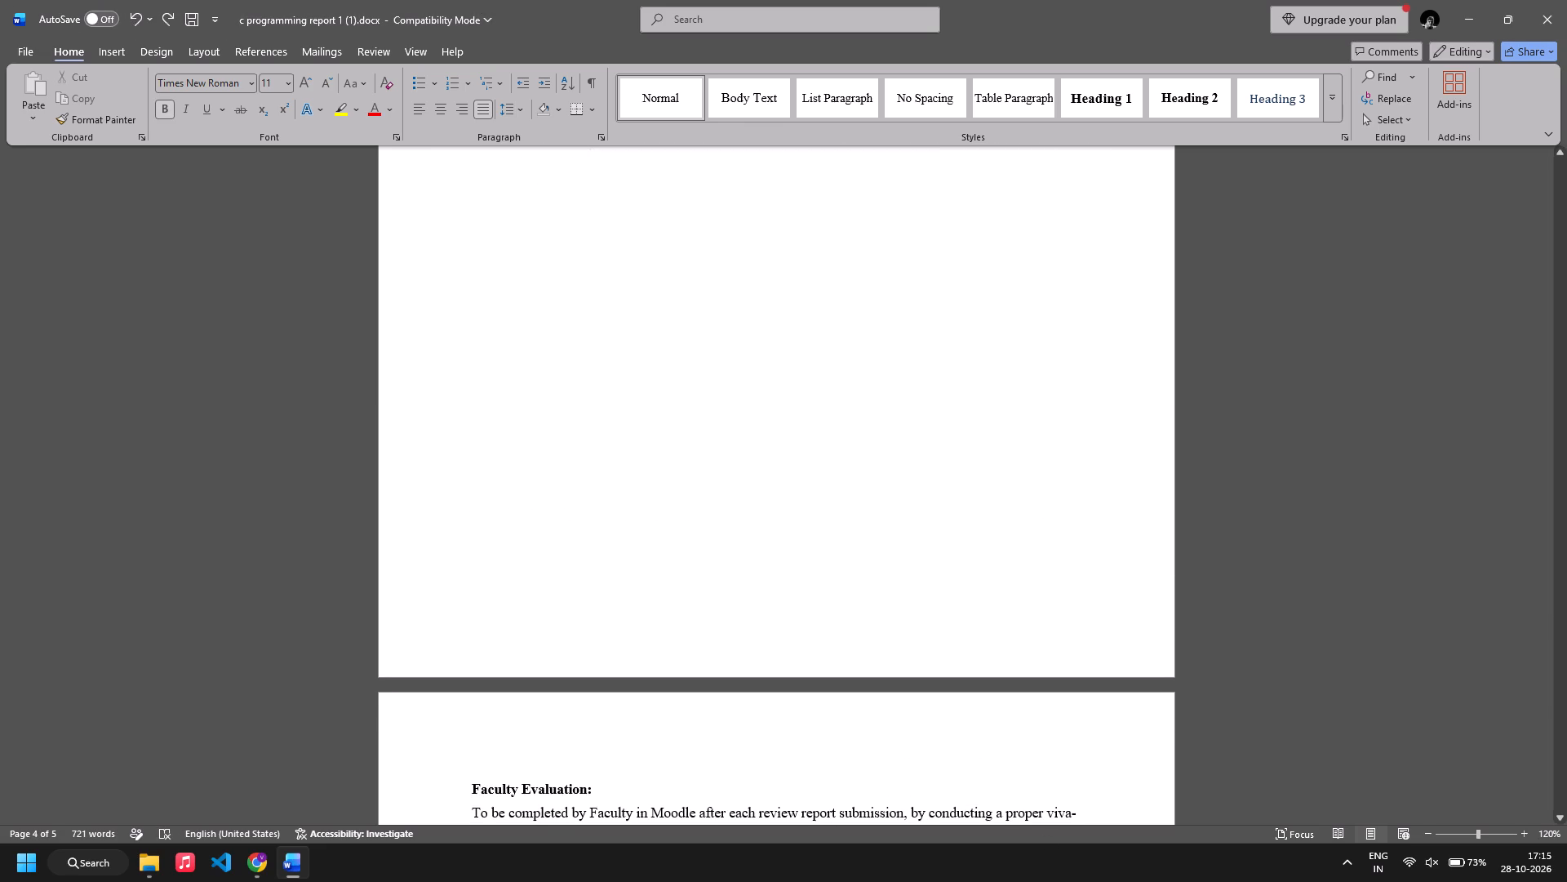
scroll(686, 677, "down", 4)
left_click_drag(809, 650, 371, 546)
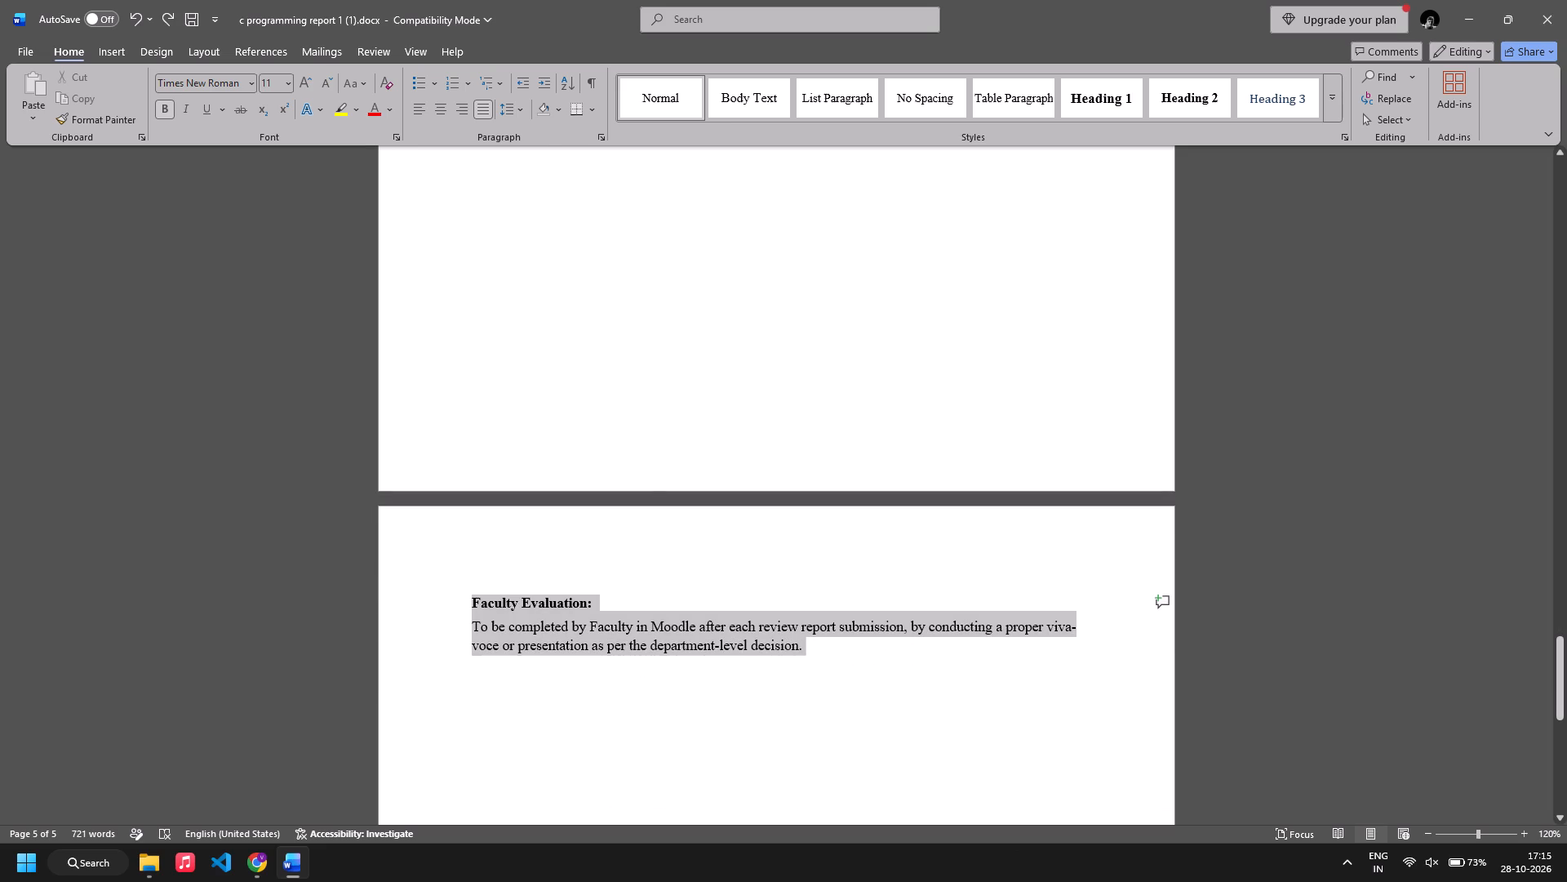
left_click_drag(371, 546, 372, 550)
key("ctrl+x")
scroll(1535, 645, "up", 2)
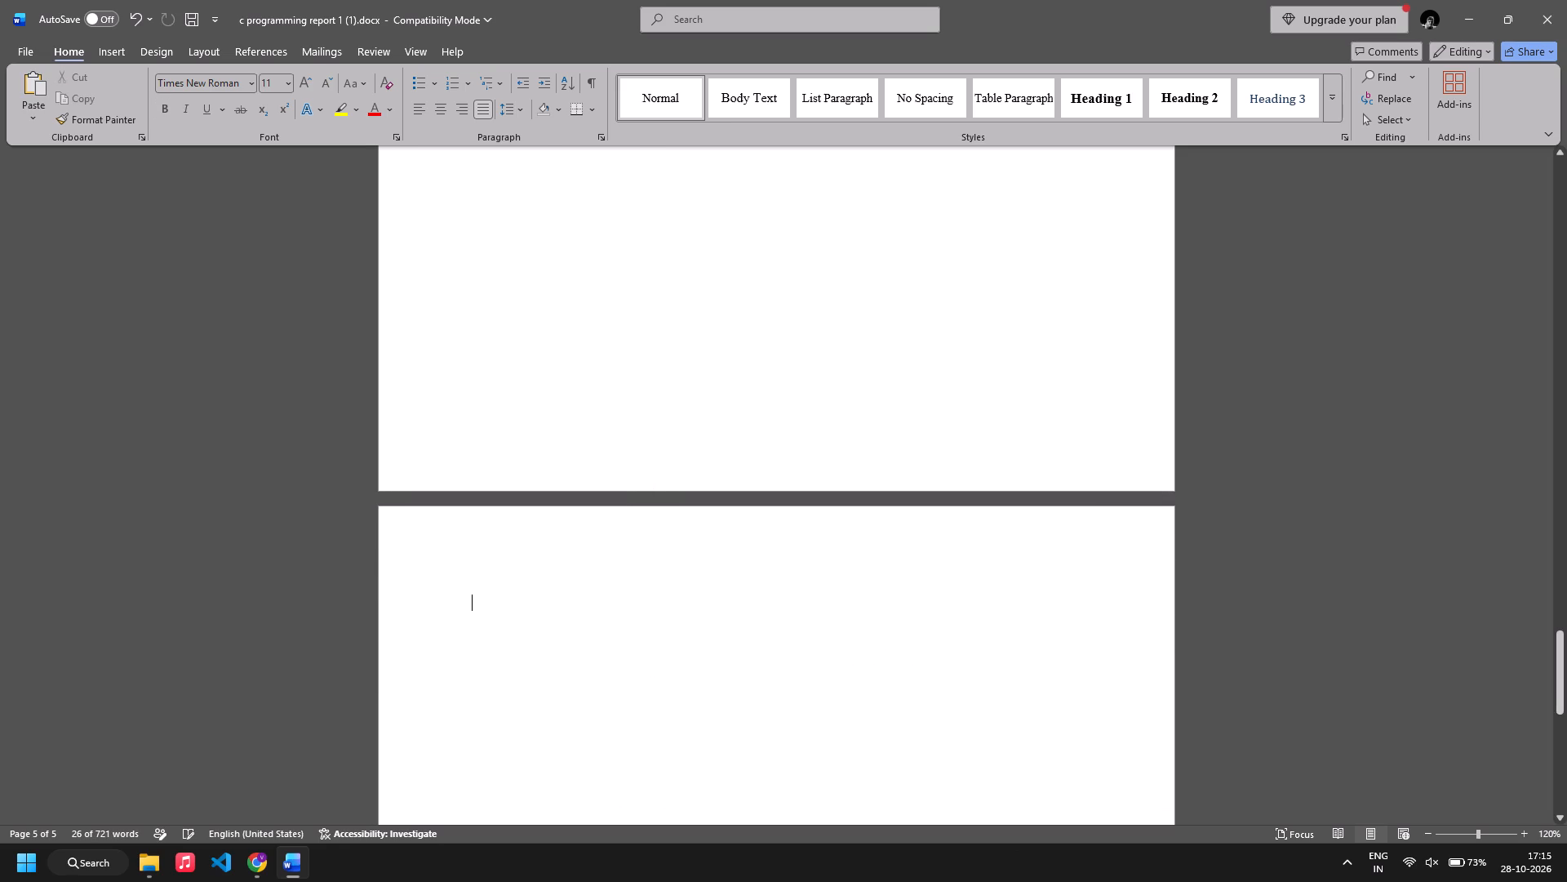
scroll(1526, 640, "up", 6)
left_click(679, 338)
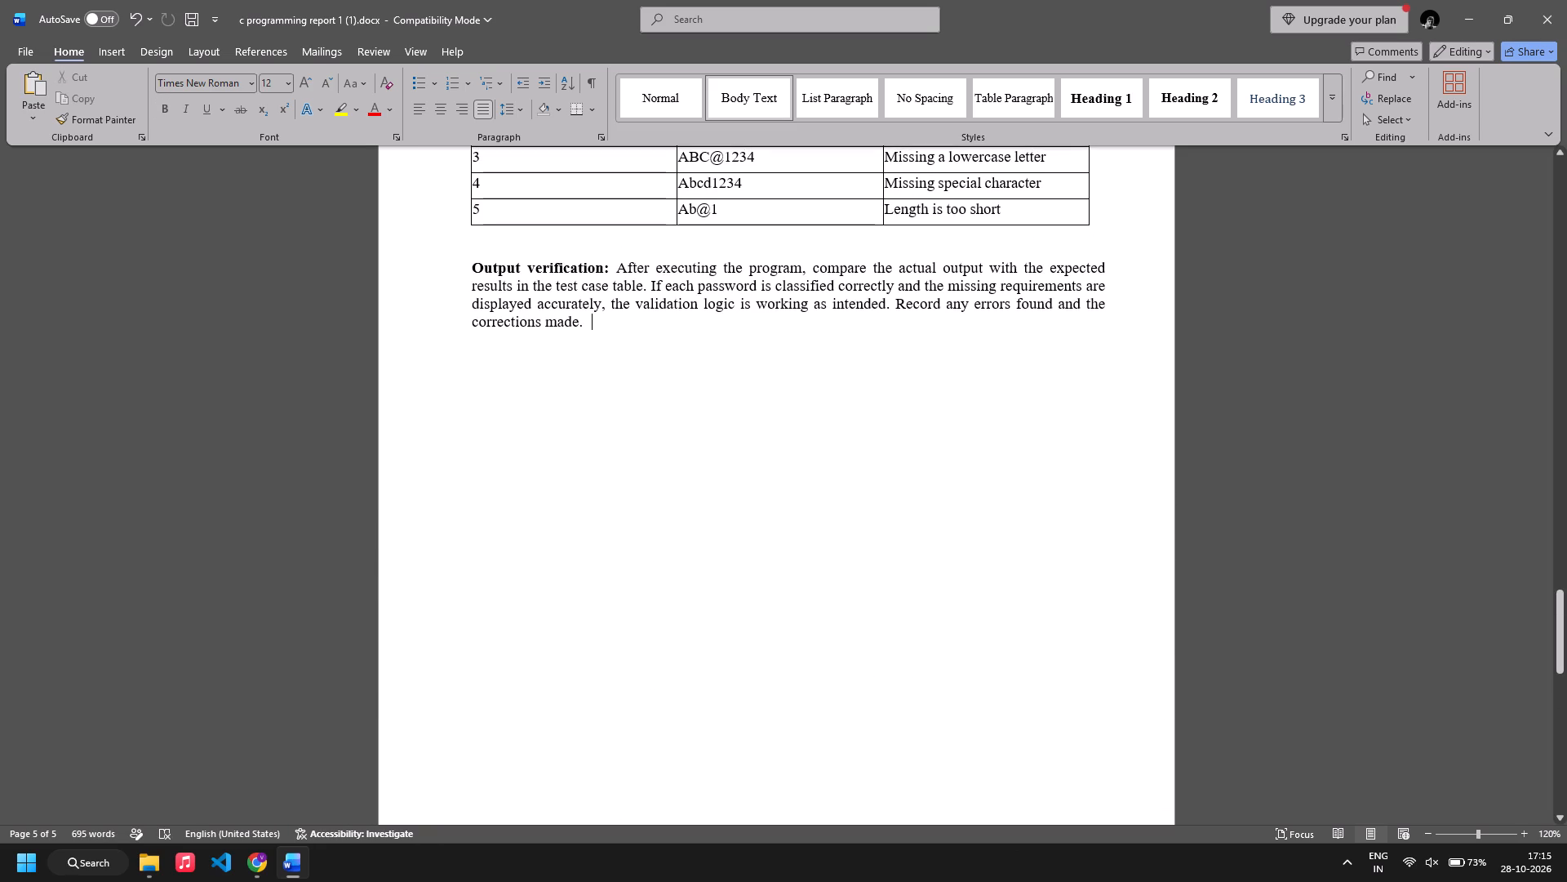
key("Return")
key("Return")
key("ctrl+v")
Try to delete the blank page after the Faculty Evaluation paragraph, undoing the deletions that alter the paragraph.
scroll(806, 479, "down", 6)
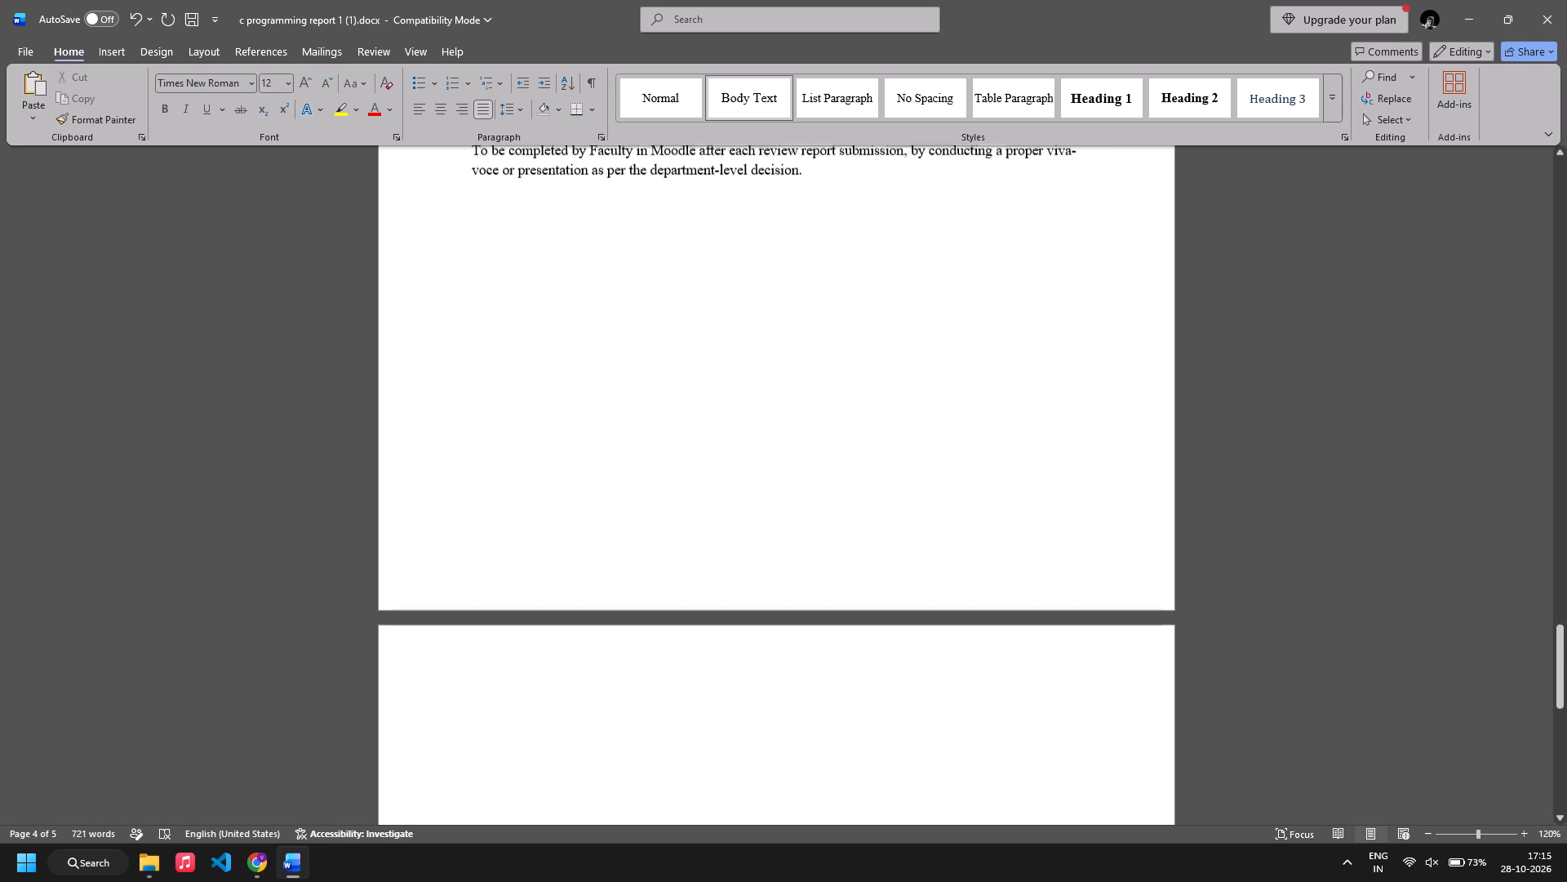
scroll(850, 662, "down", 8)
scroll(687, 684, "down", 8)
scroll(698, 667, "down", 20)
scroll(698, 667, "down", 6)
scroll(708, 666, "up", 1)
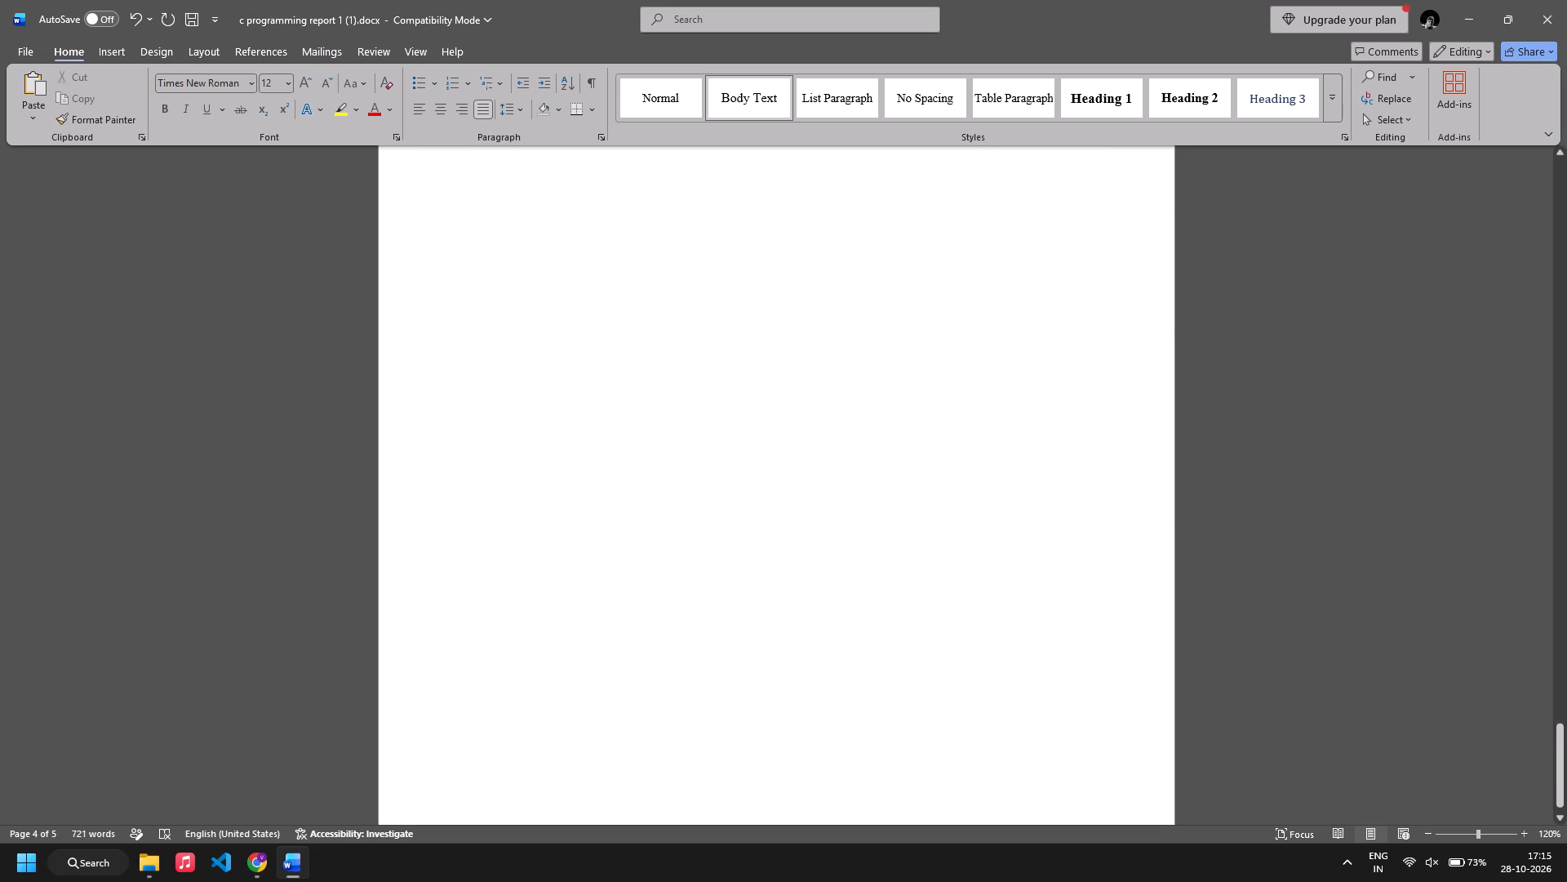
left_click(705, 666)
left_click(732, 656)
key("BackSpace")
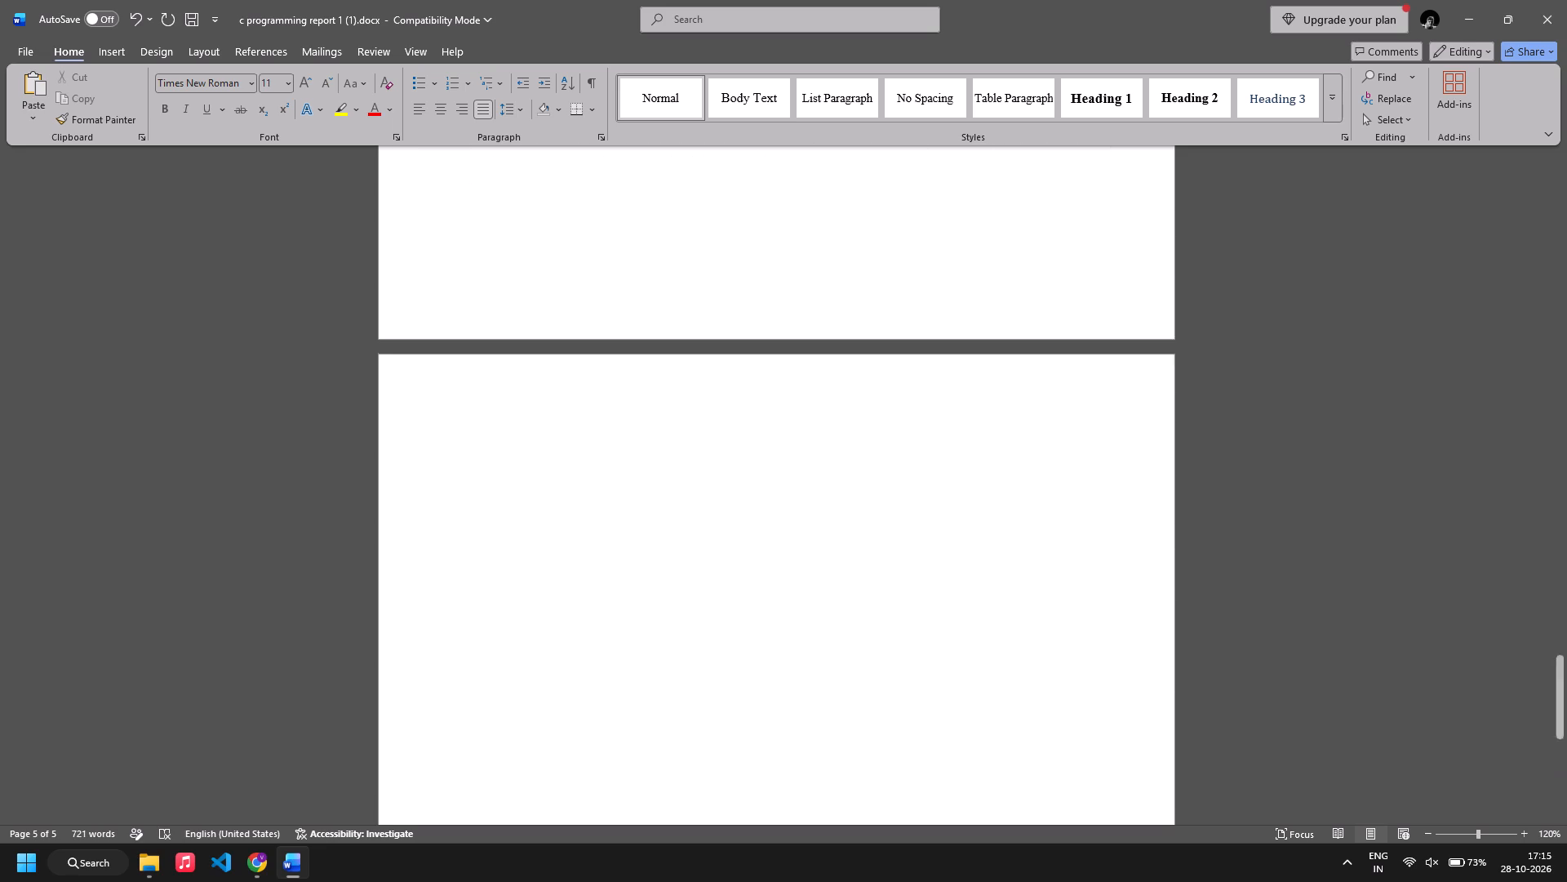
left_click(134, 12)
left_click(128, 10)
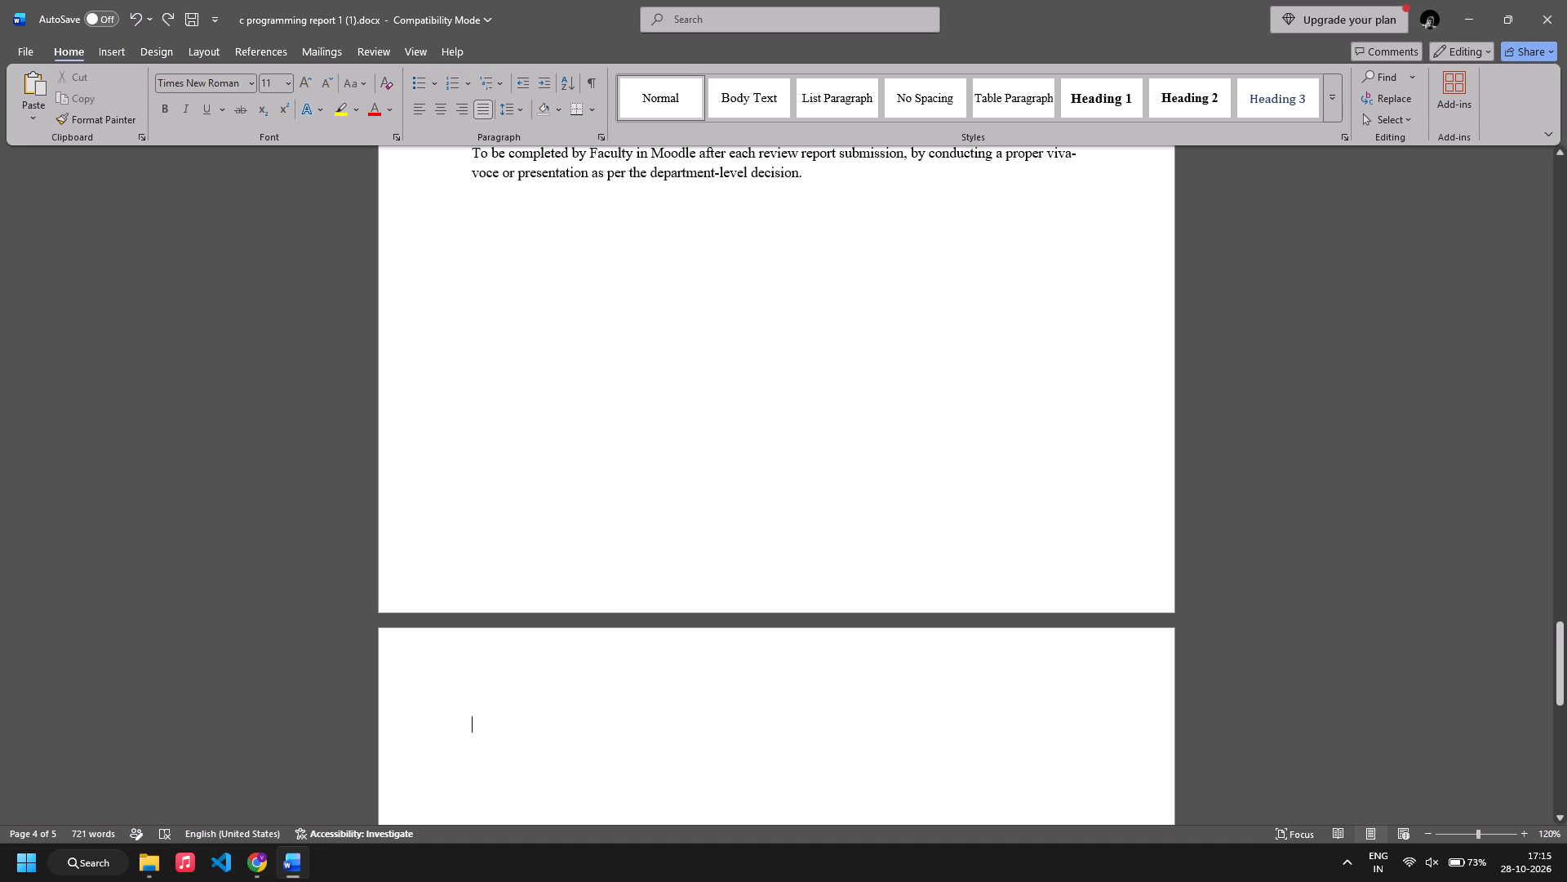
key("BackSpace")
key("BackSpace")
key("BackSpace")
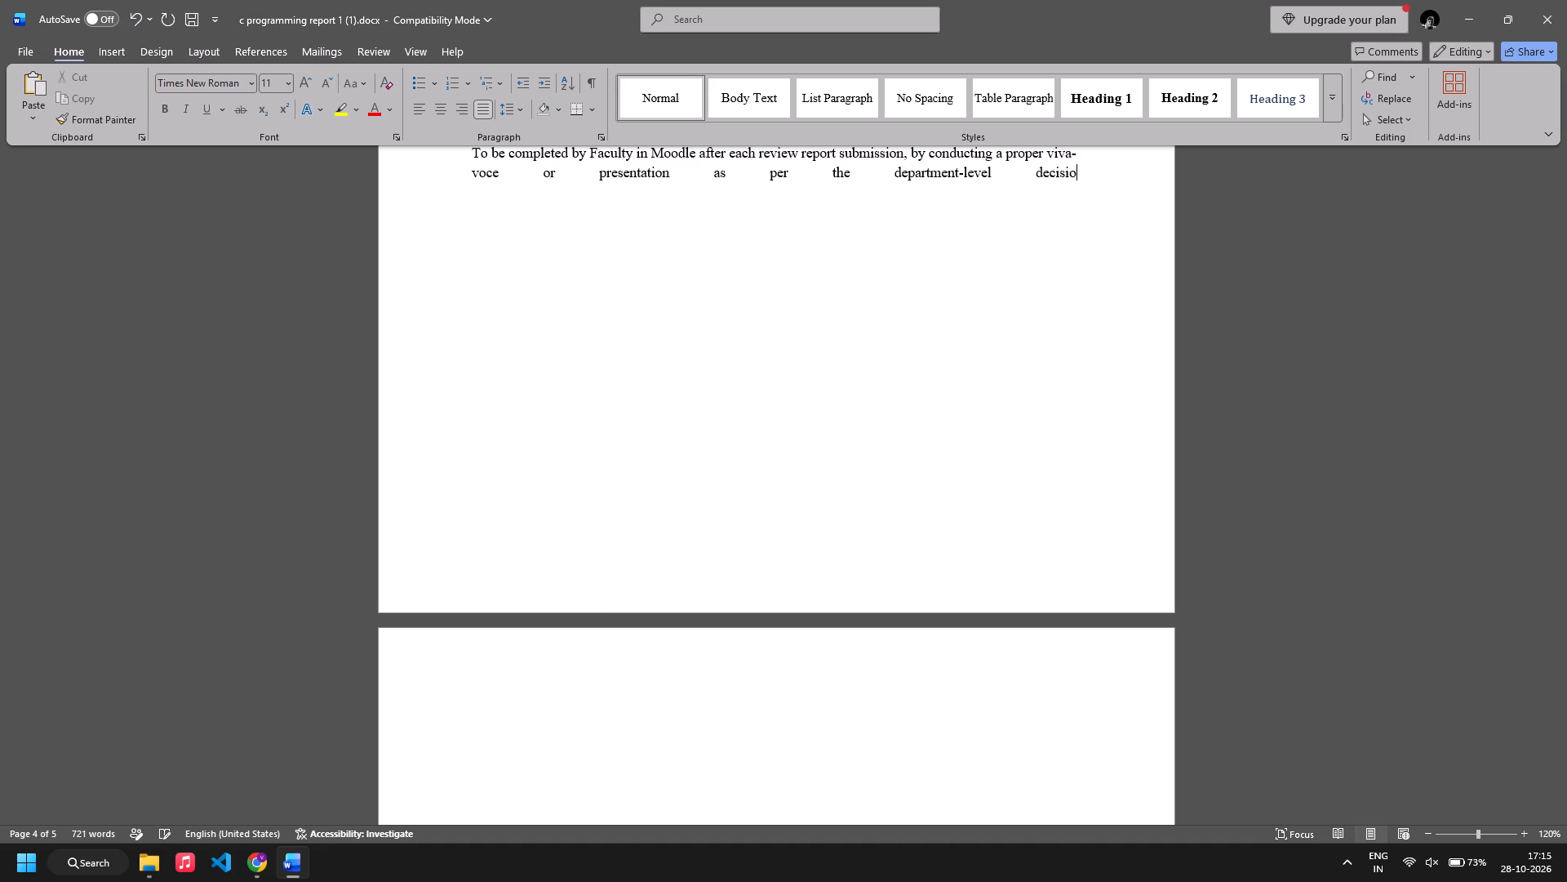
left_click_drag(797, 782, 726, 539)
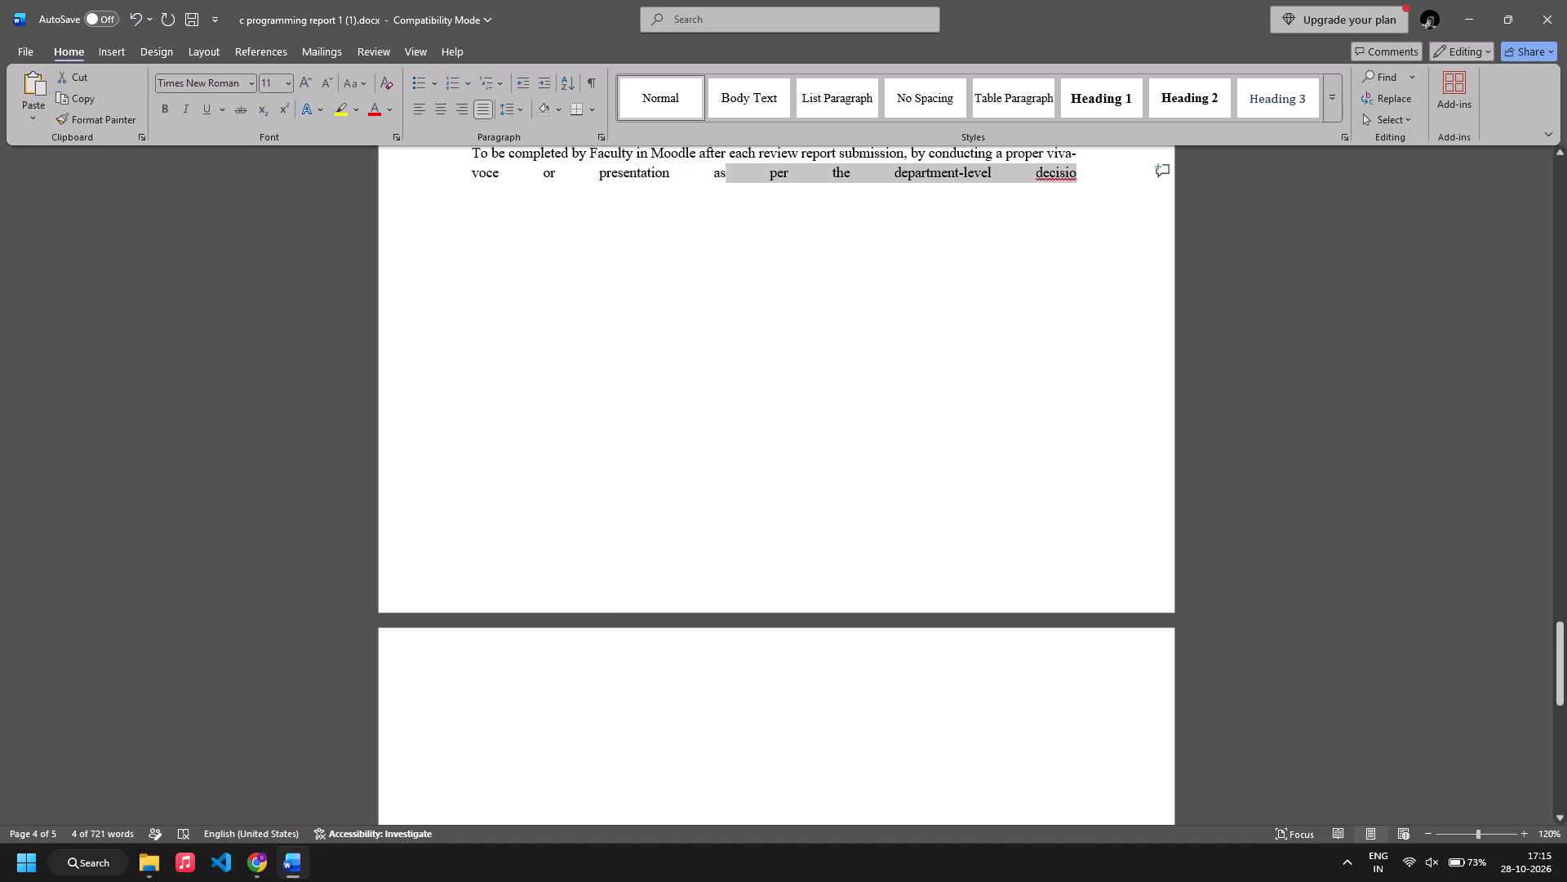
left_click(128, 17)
Left-align the Faculty Evaluation paragraph and try again to remove the blank page after it.
left_click(423, 111)
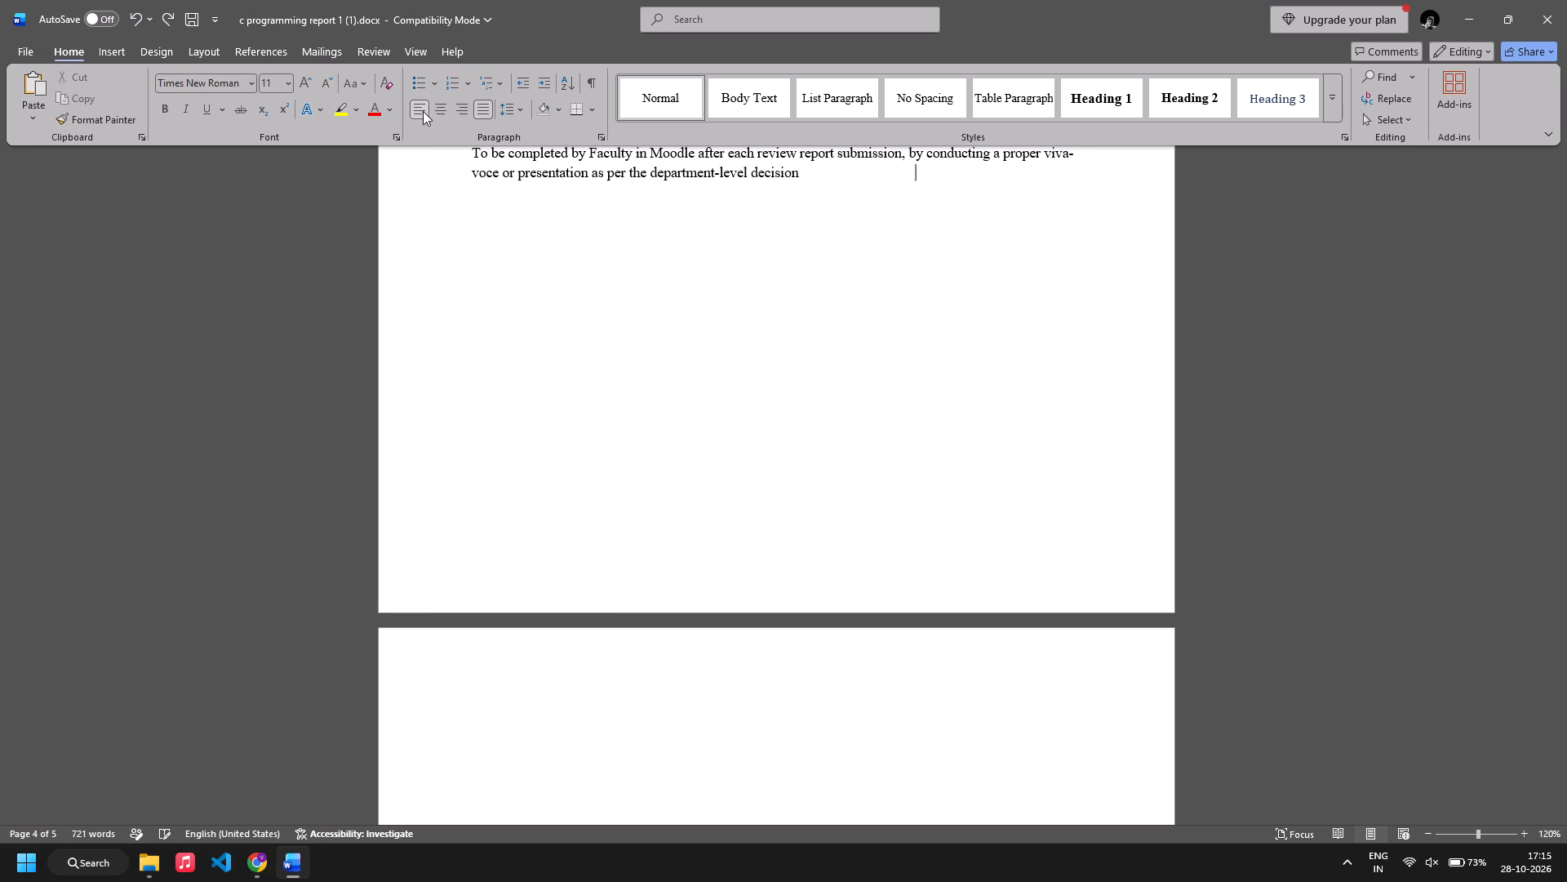
left_click(593, 722)
key("BackSpace")
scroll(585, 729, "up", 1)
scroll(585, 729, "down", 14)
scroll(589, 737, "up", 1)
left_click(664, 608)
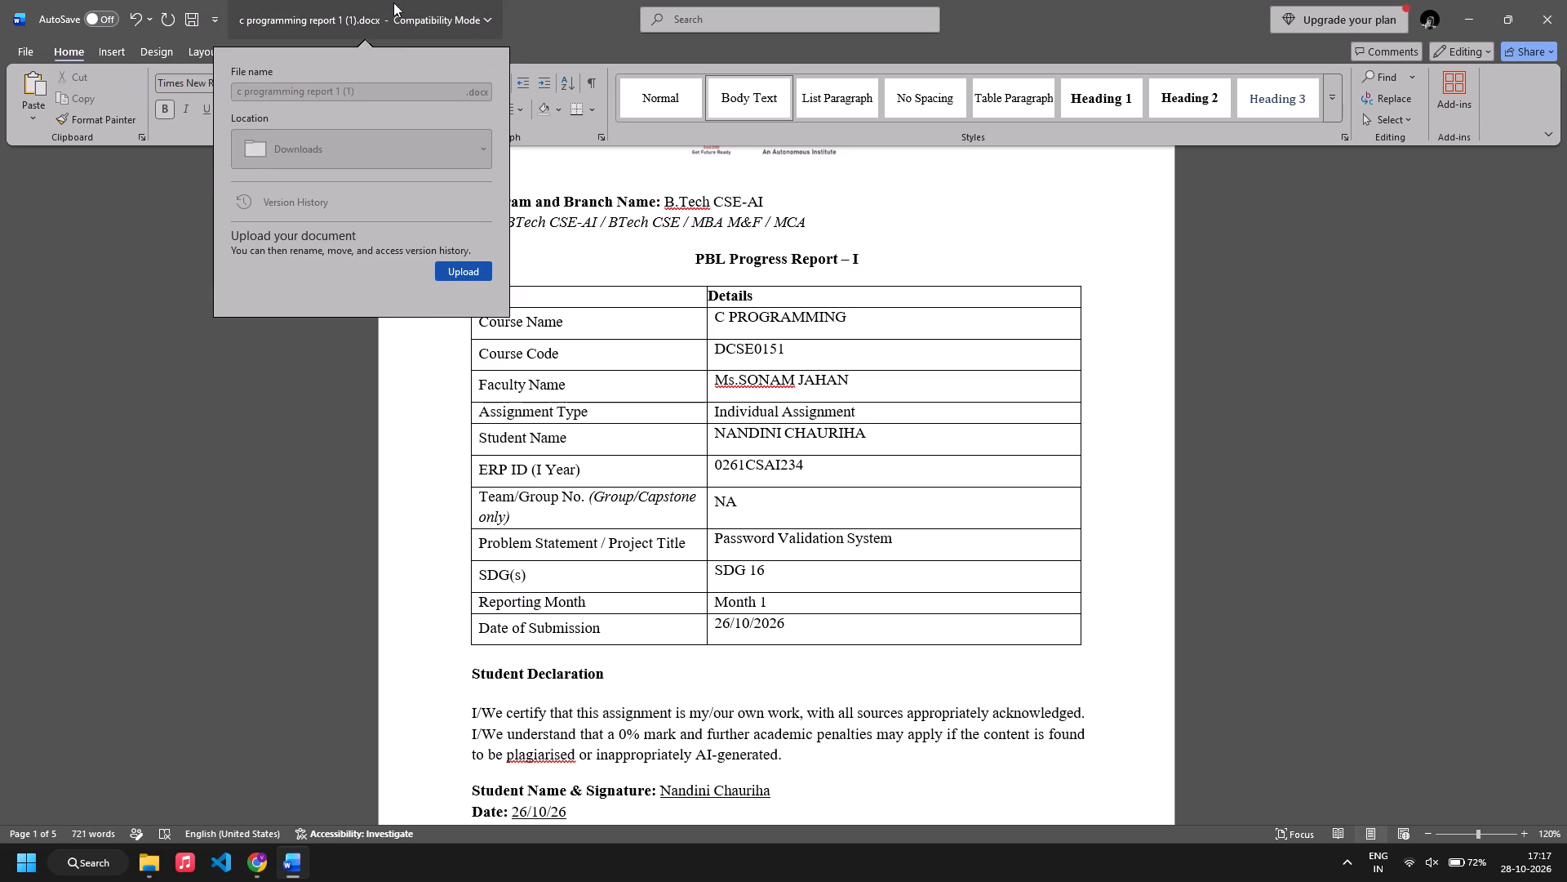
Dismiss the file details and save the C programming report.
left_click(157, 226)
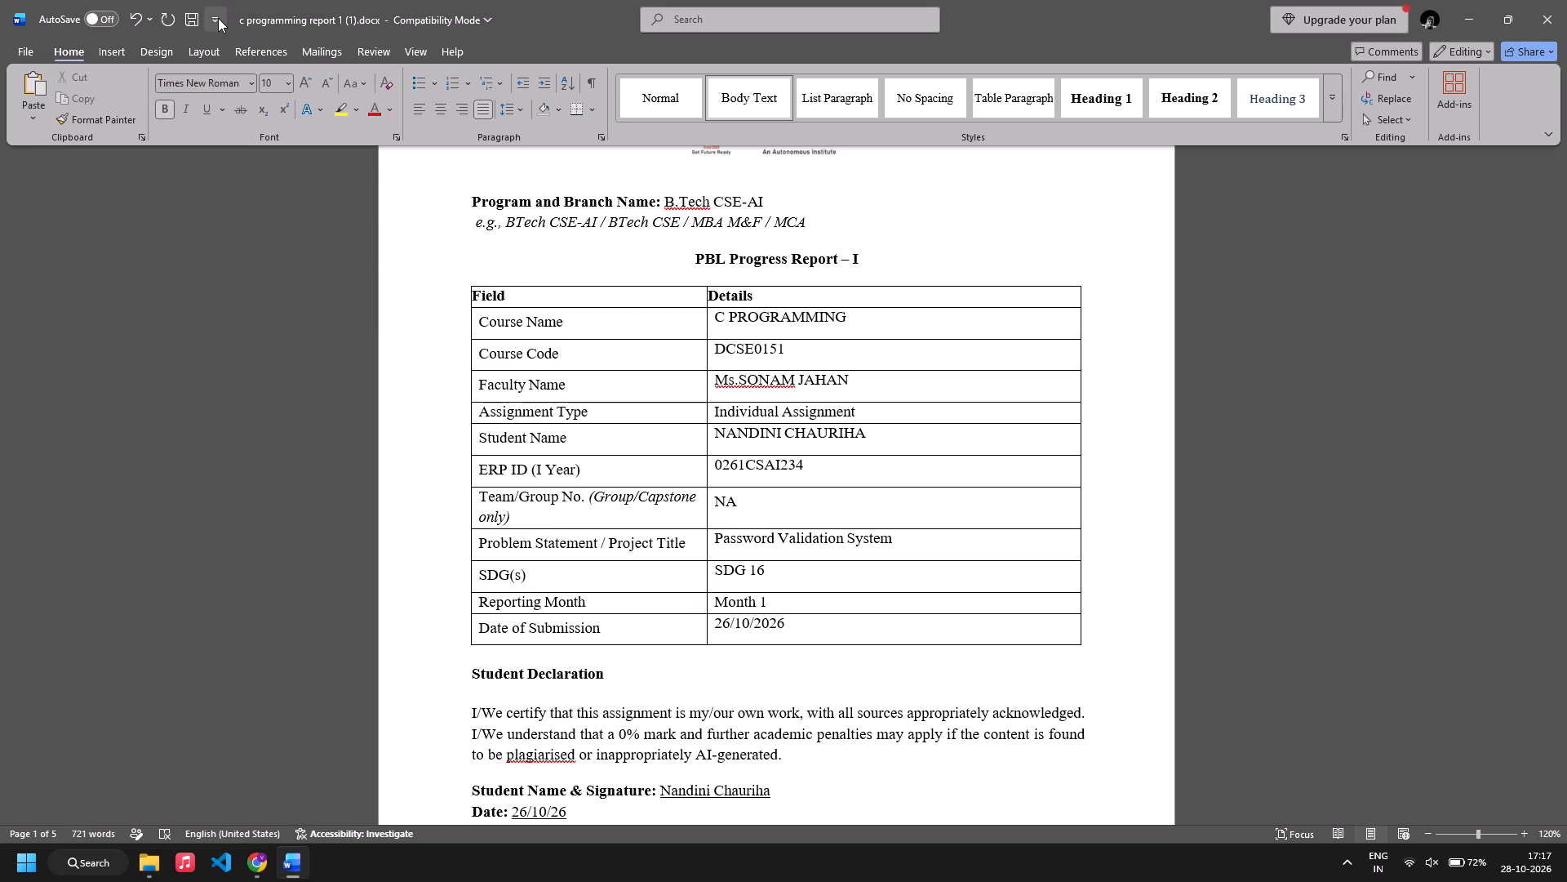
left_click(193, 16)
left_click(378, 16)
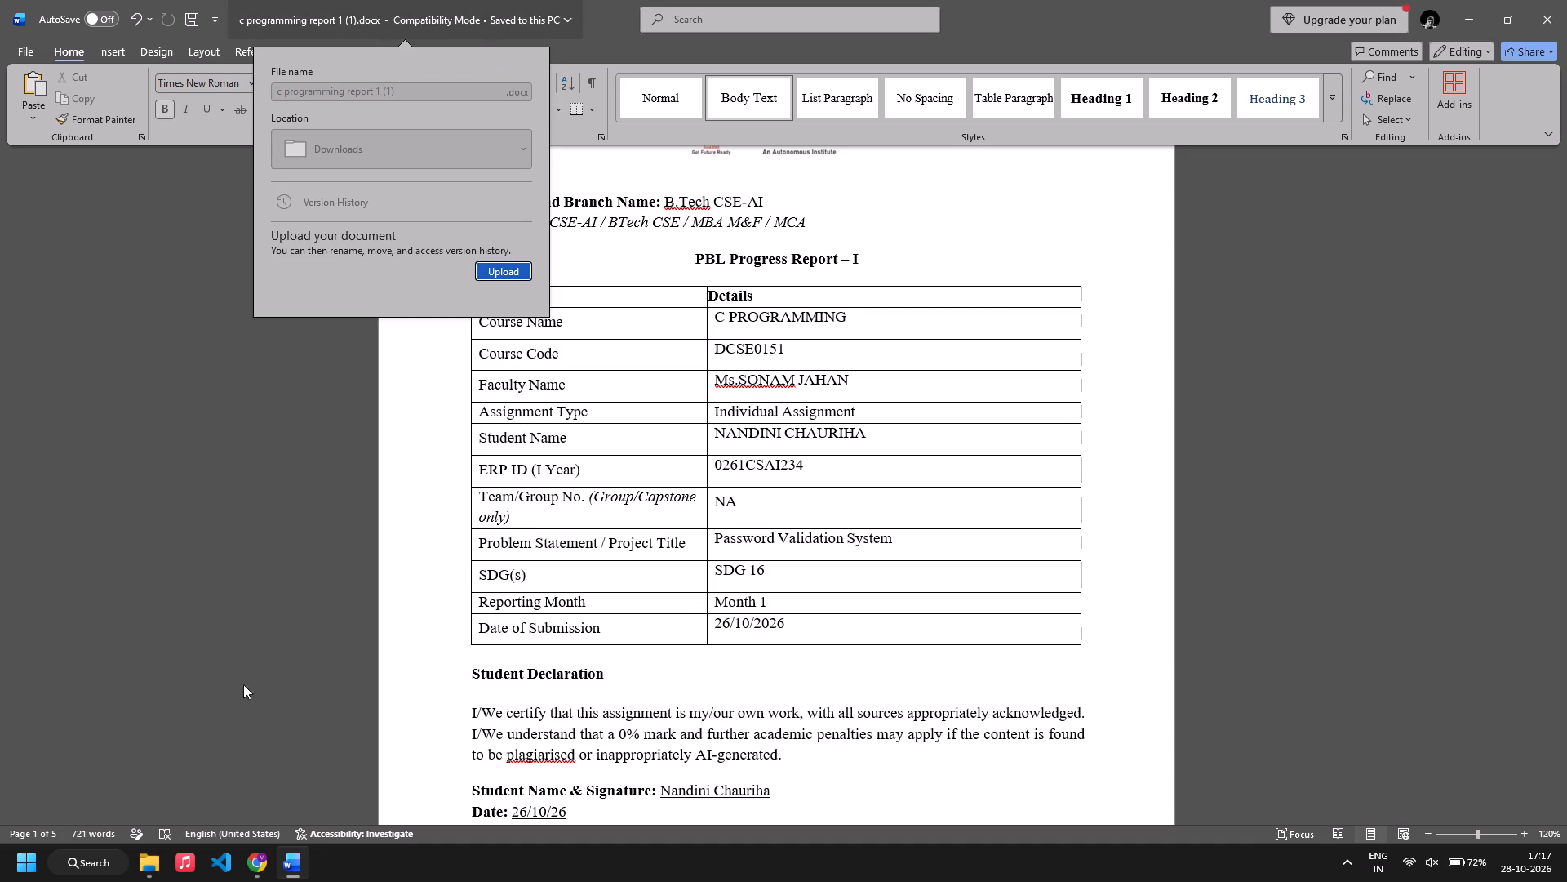
left_click(146, 862)
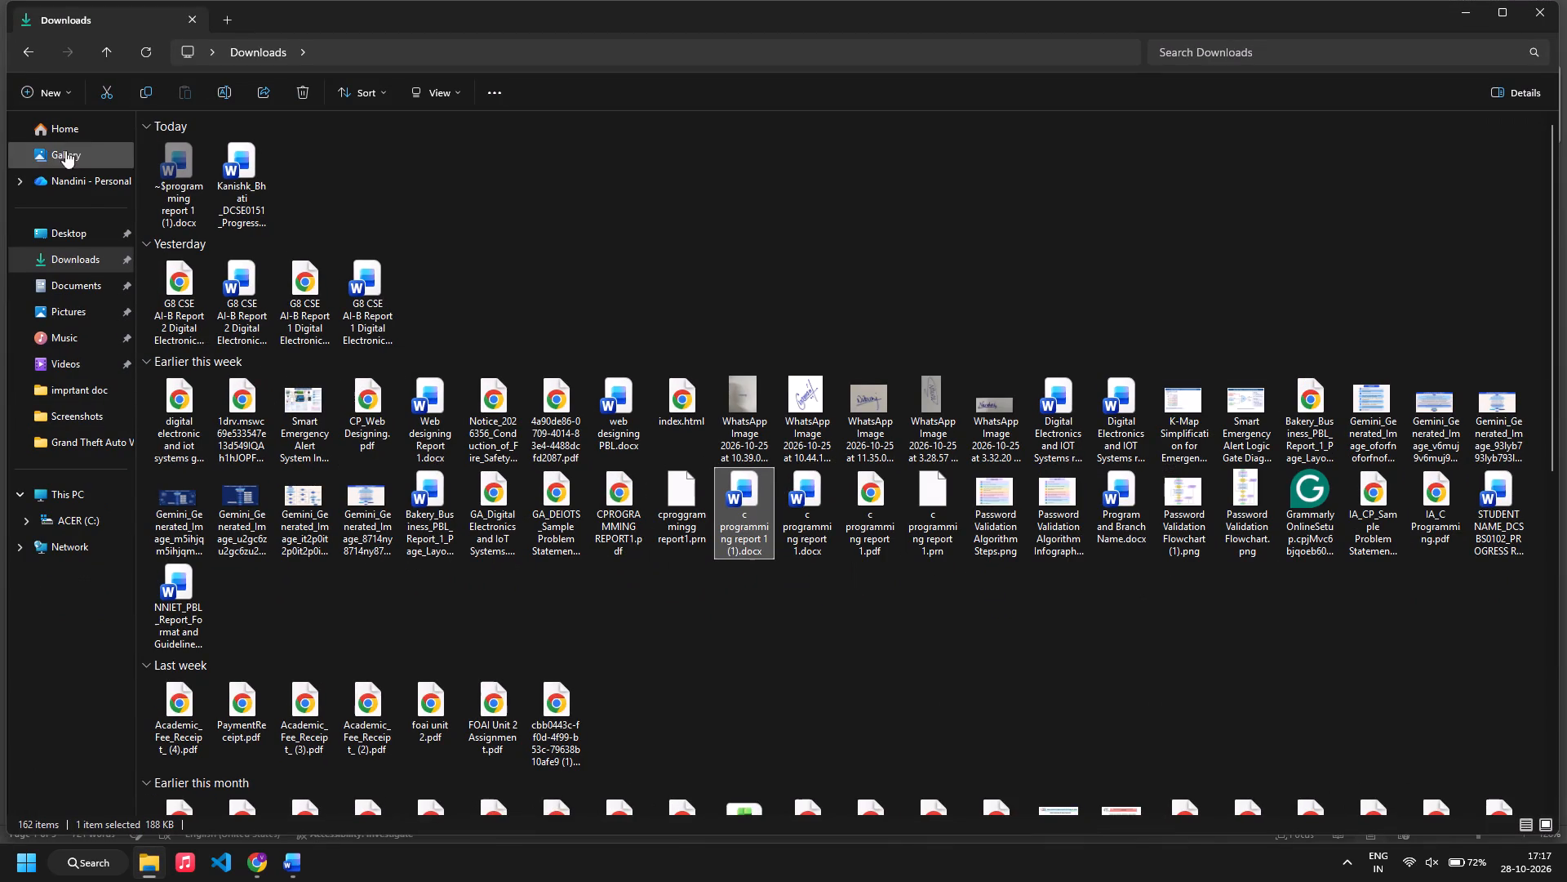
right_click(240, 170)
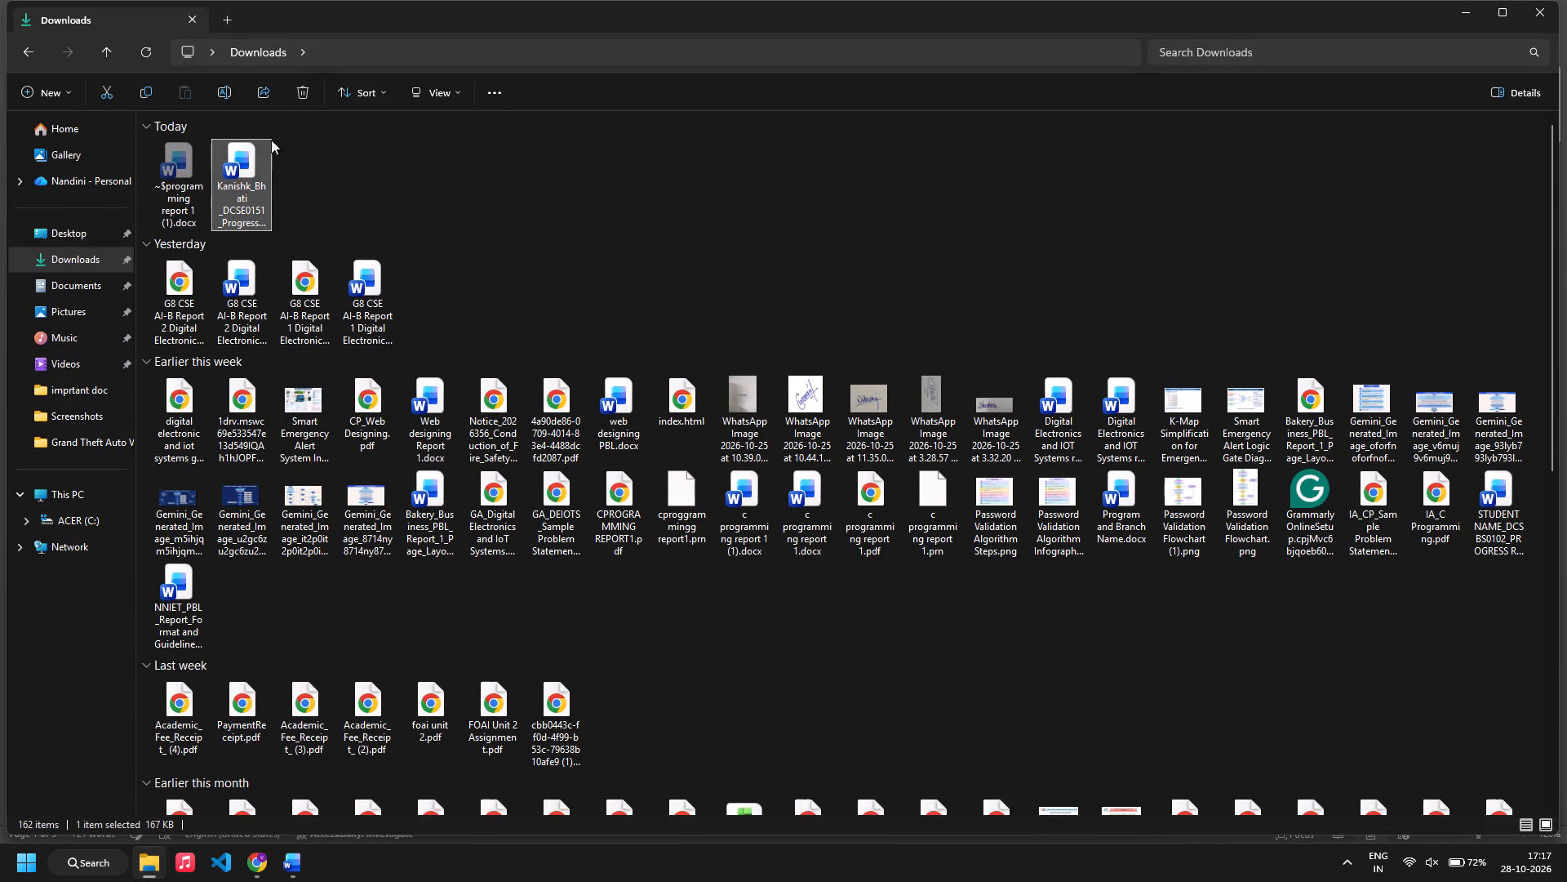
left_click(477, 186)
left_click(150, 56)
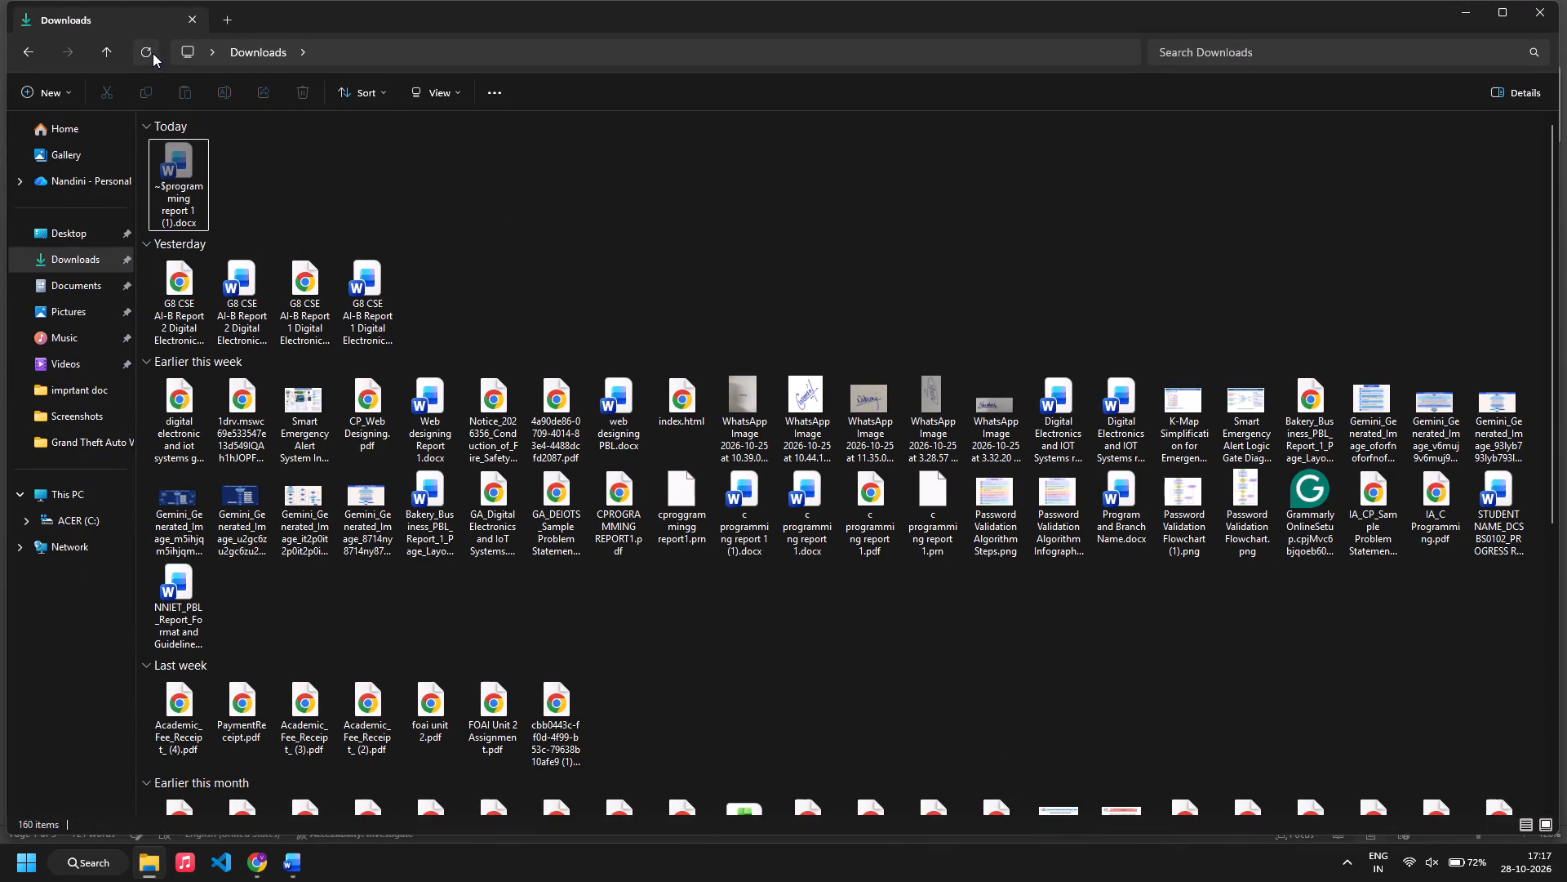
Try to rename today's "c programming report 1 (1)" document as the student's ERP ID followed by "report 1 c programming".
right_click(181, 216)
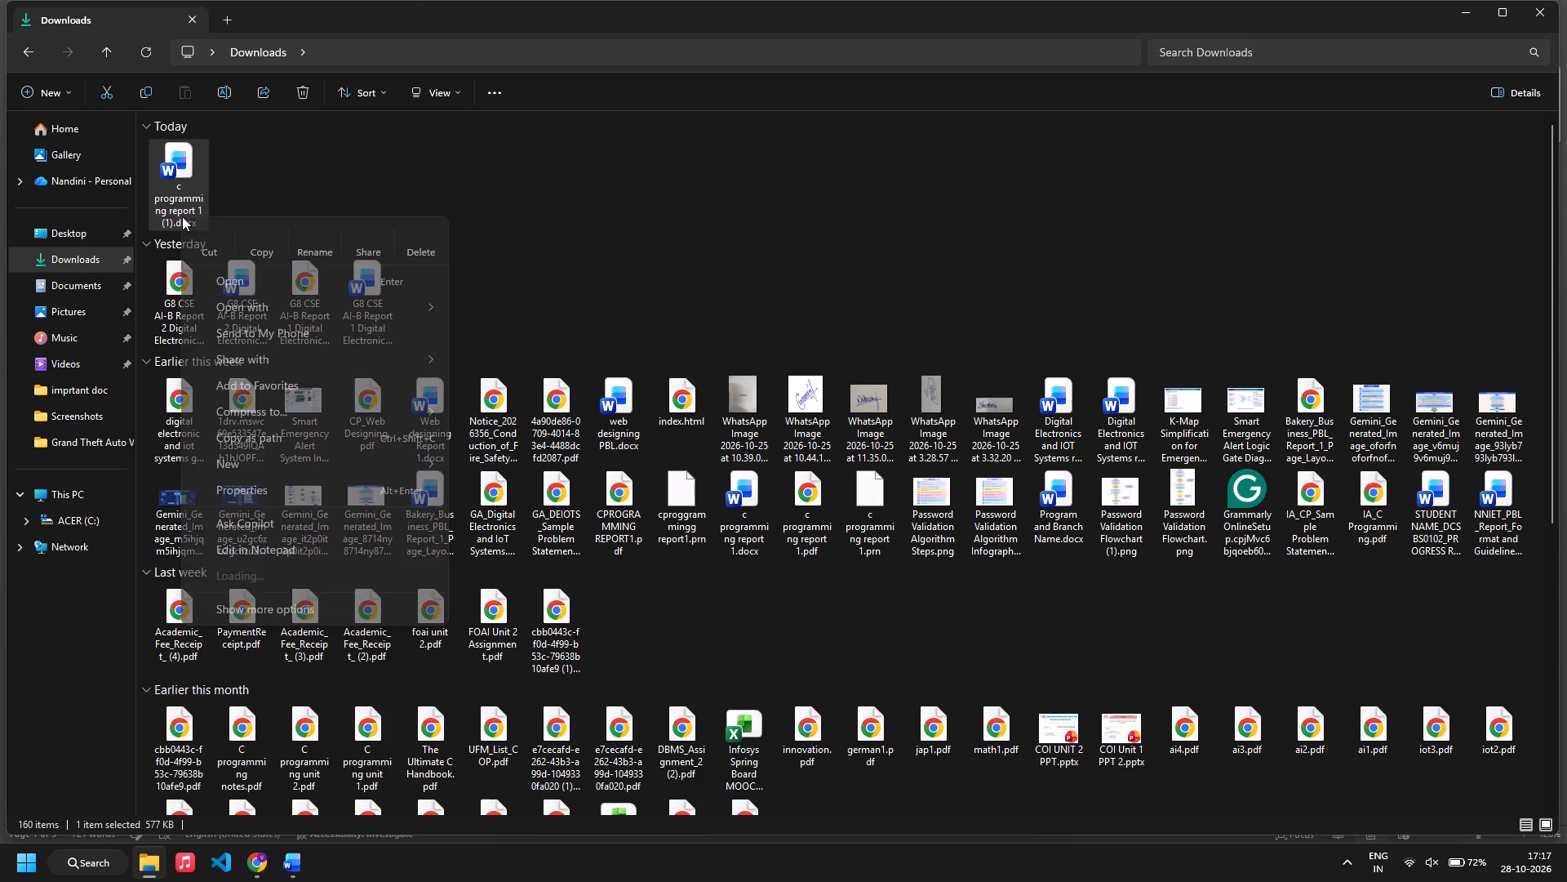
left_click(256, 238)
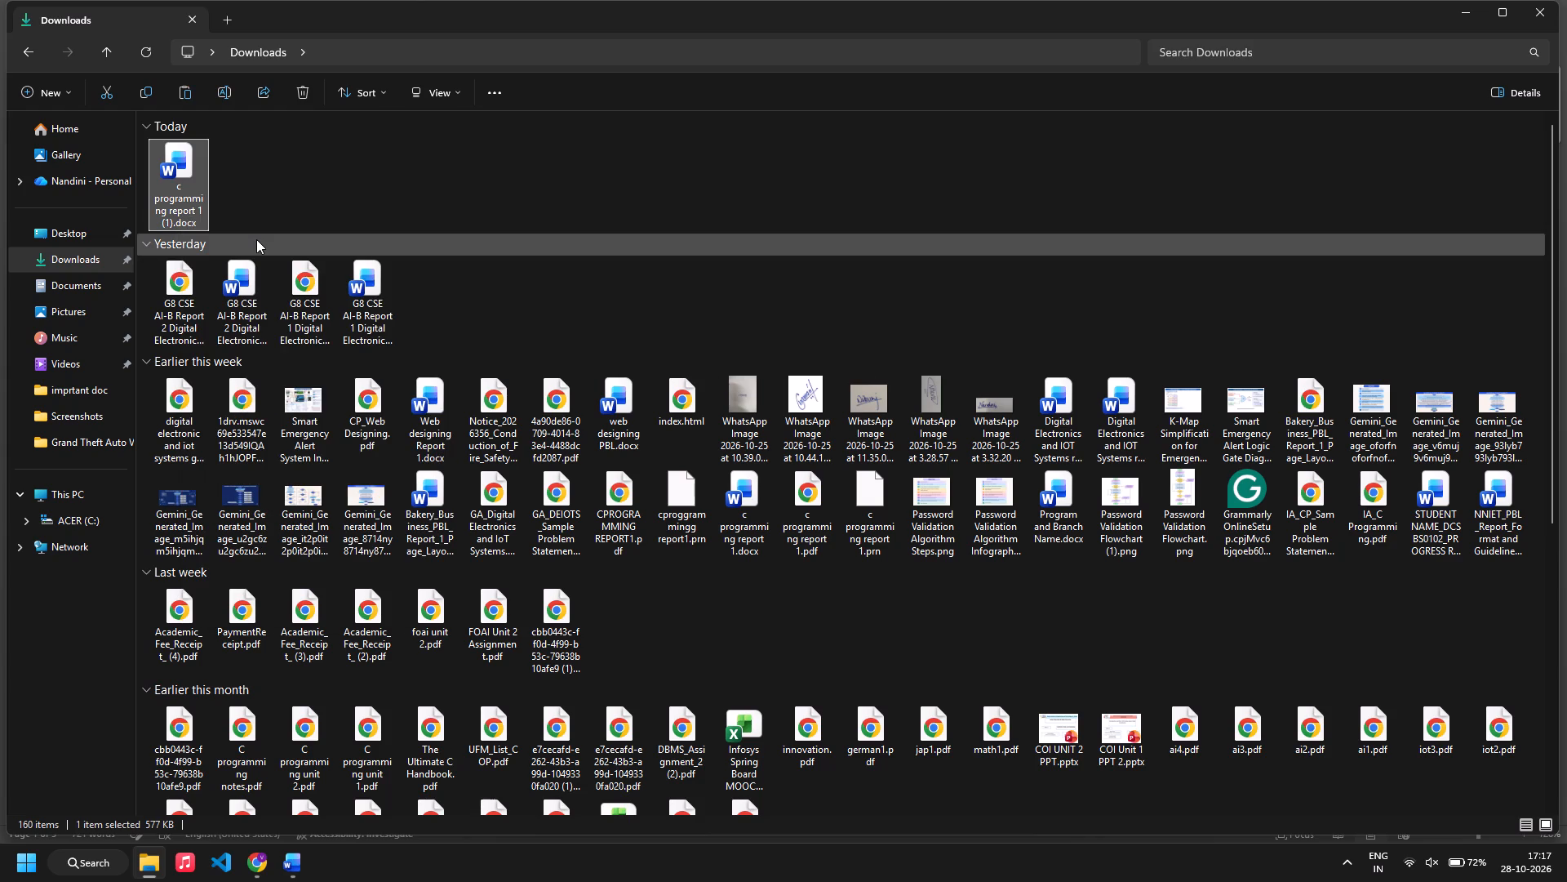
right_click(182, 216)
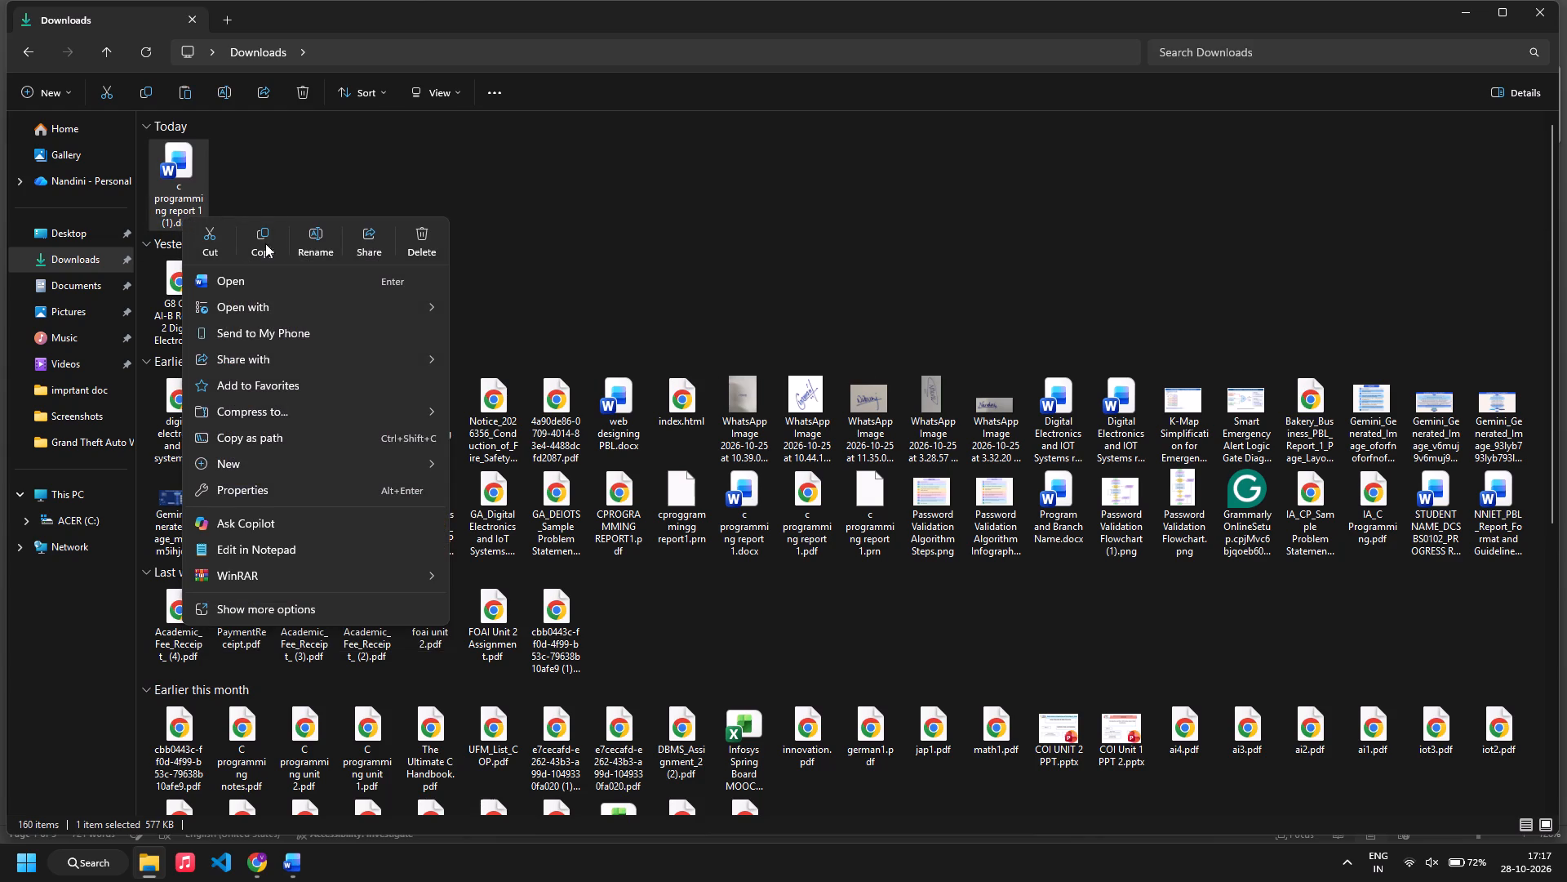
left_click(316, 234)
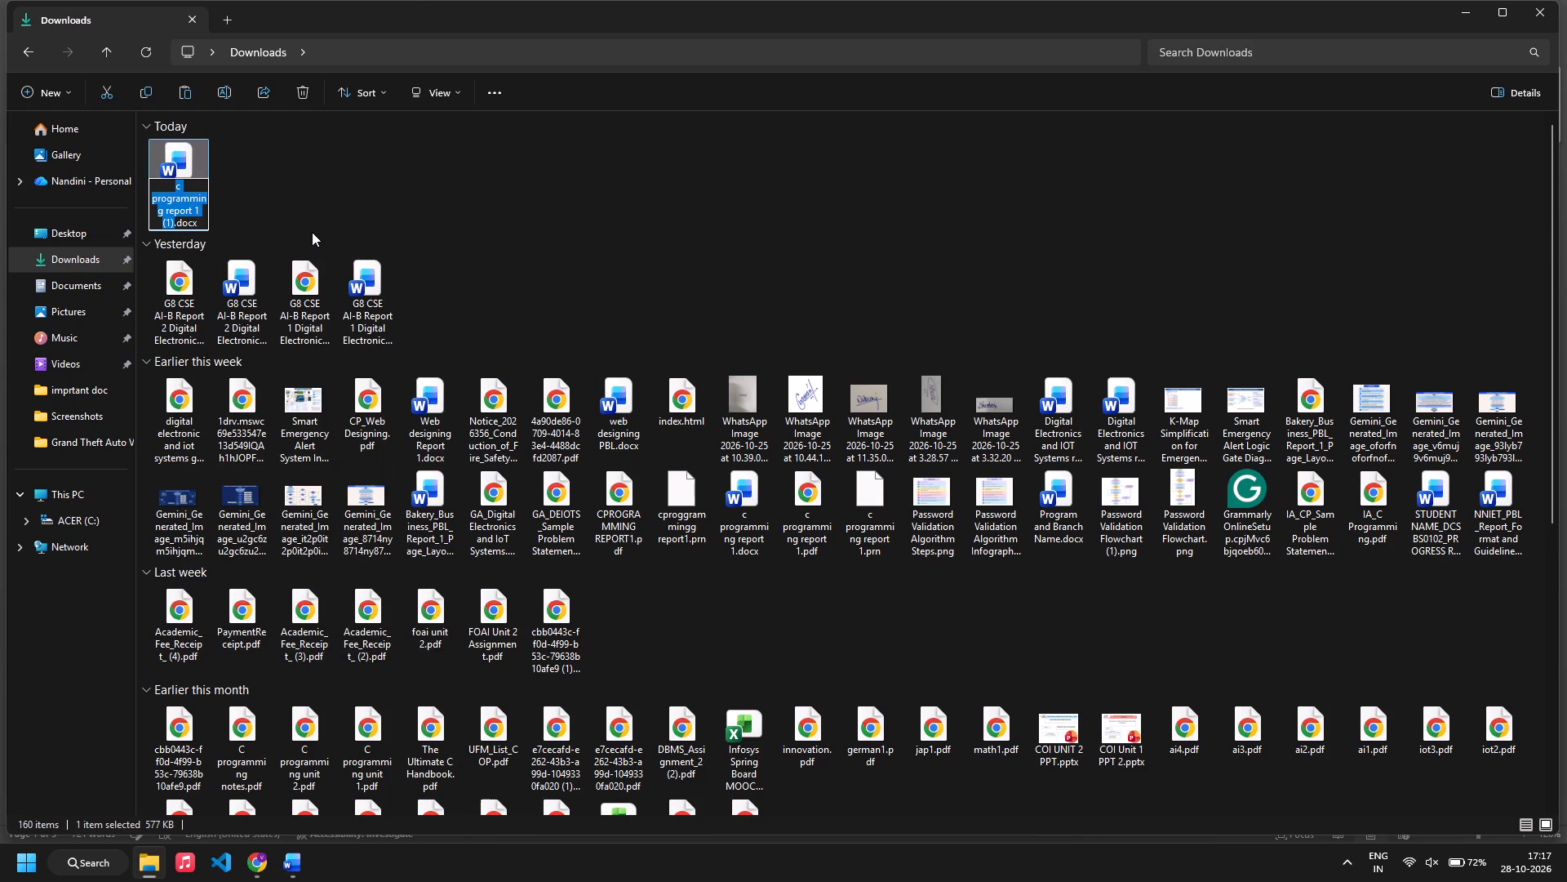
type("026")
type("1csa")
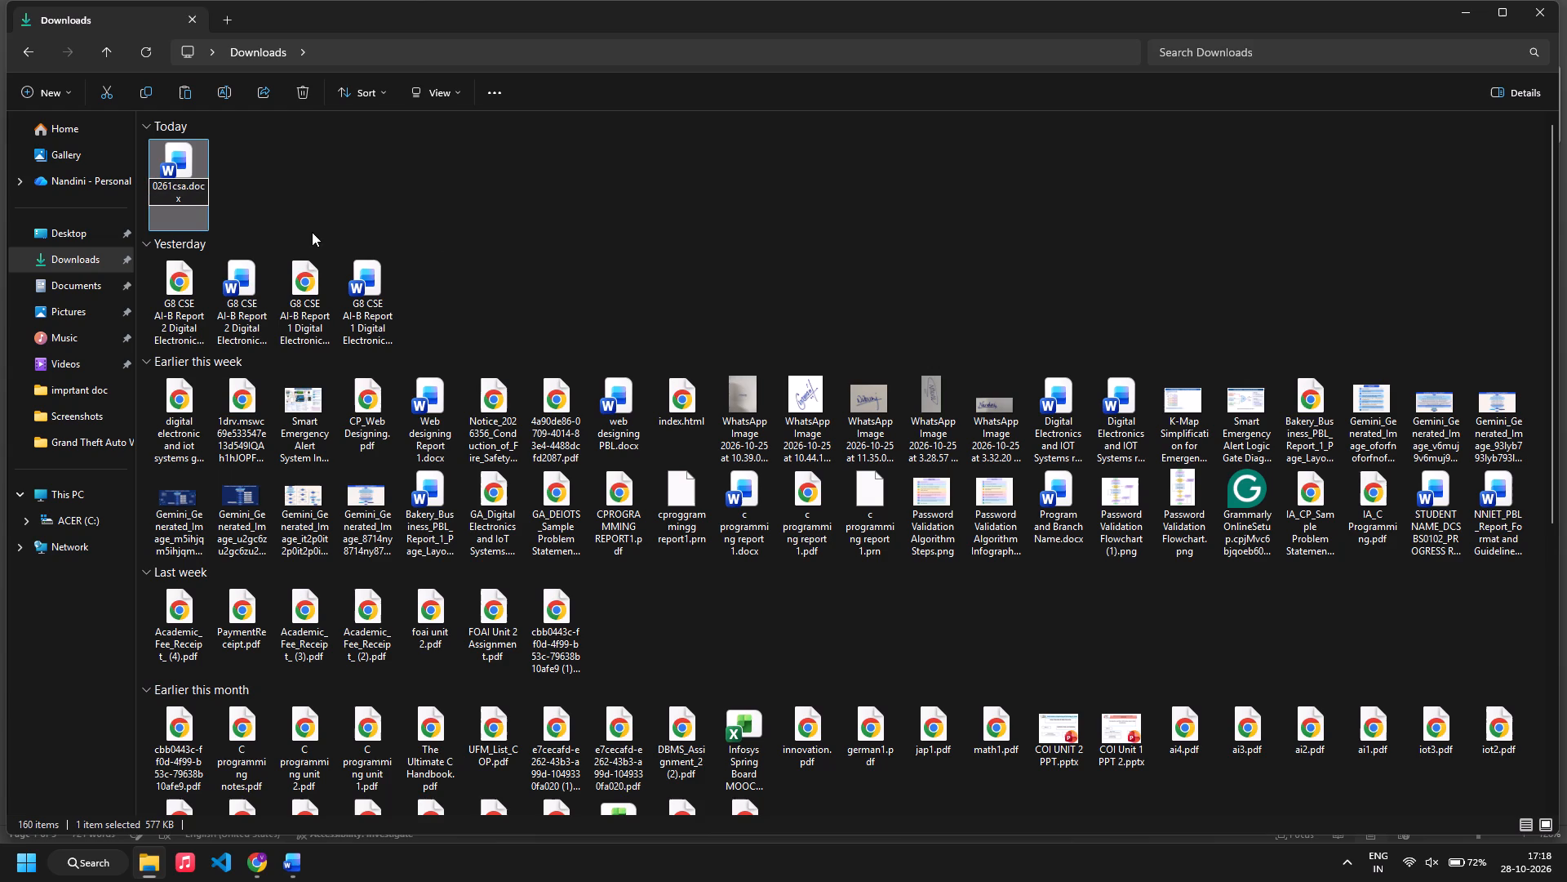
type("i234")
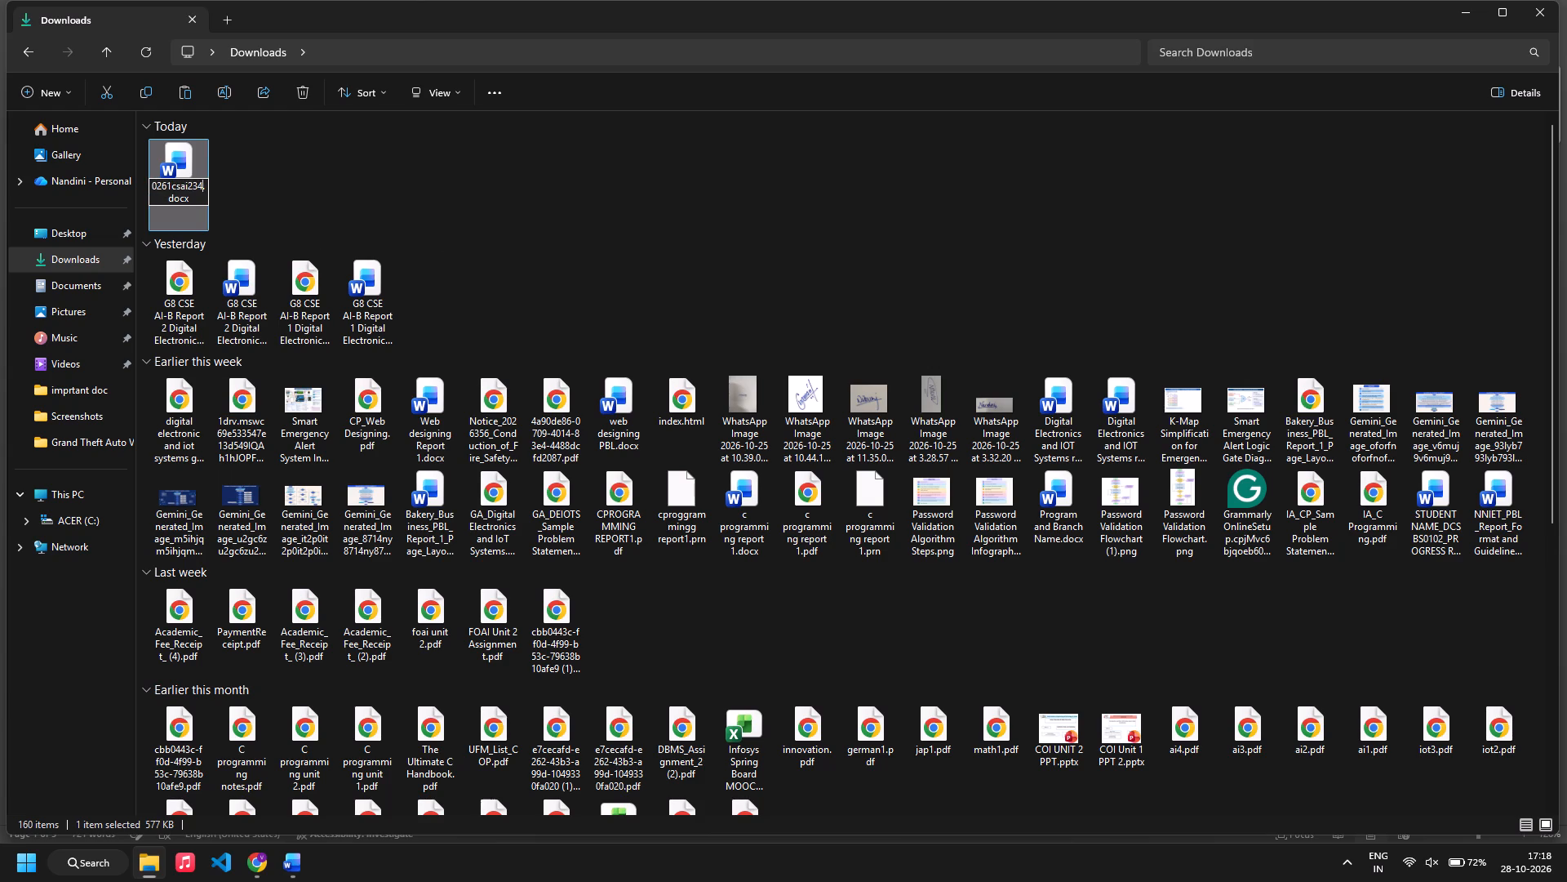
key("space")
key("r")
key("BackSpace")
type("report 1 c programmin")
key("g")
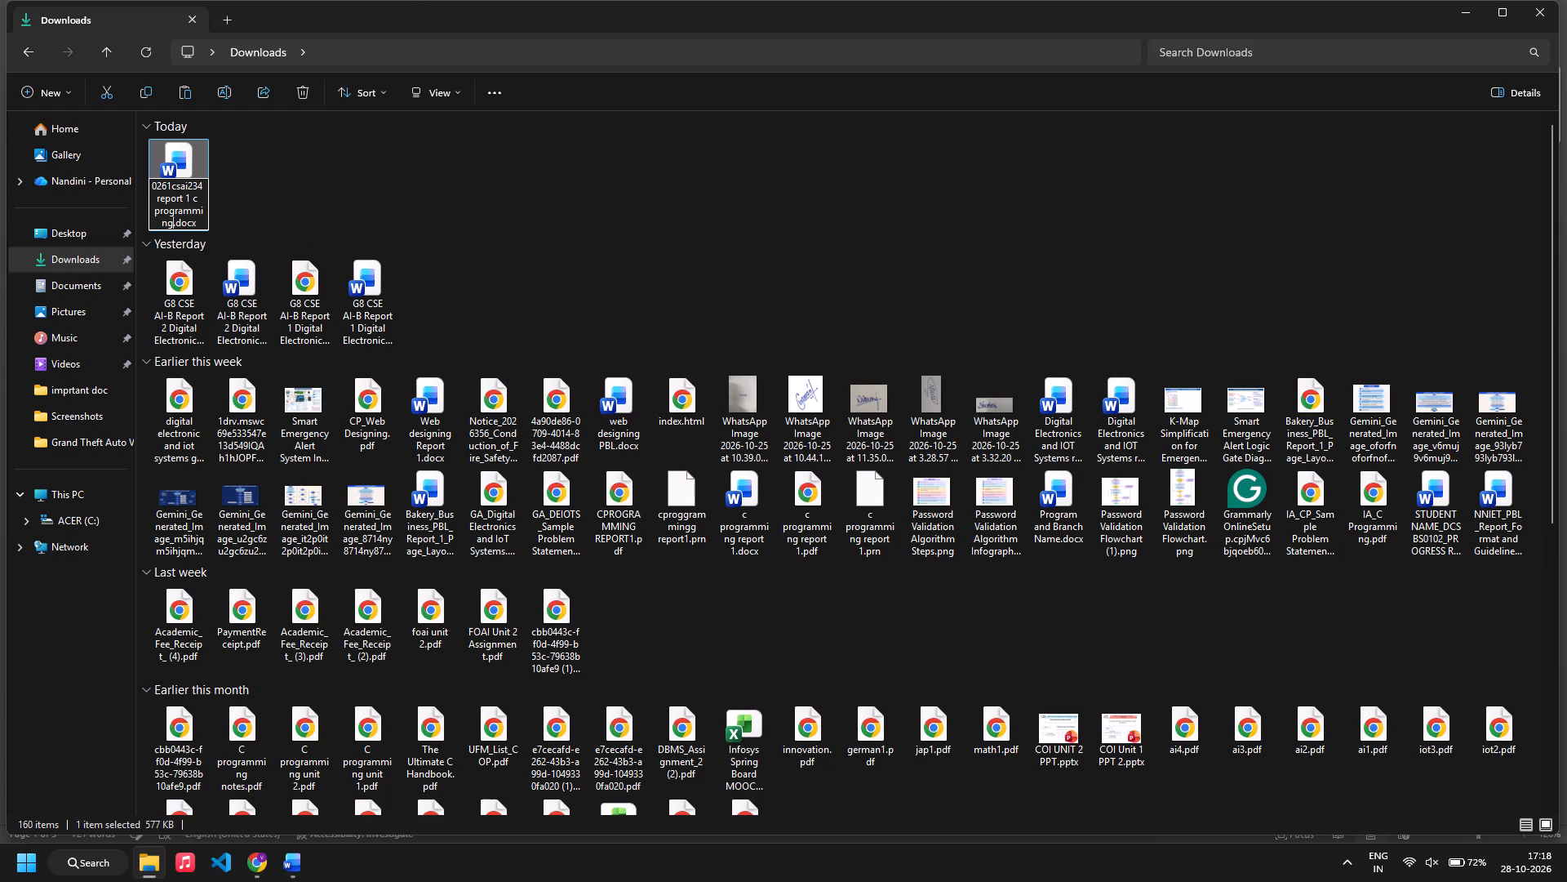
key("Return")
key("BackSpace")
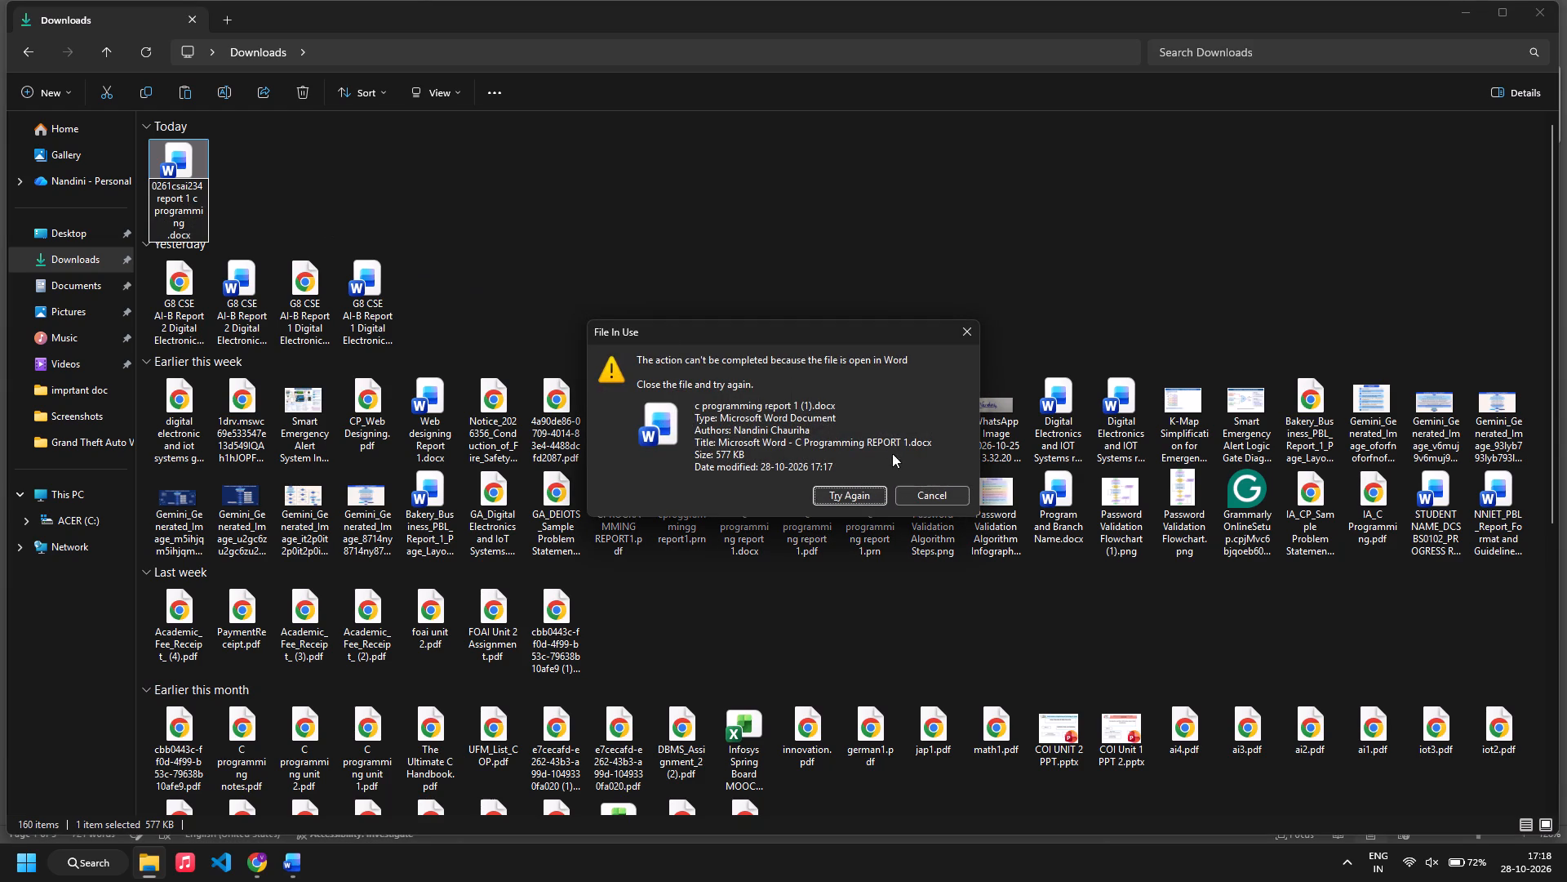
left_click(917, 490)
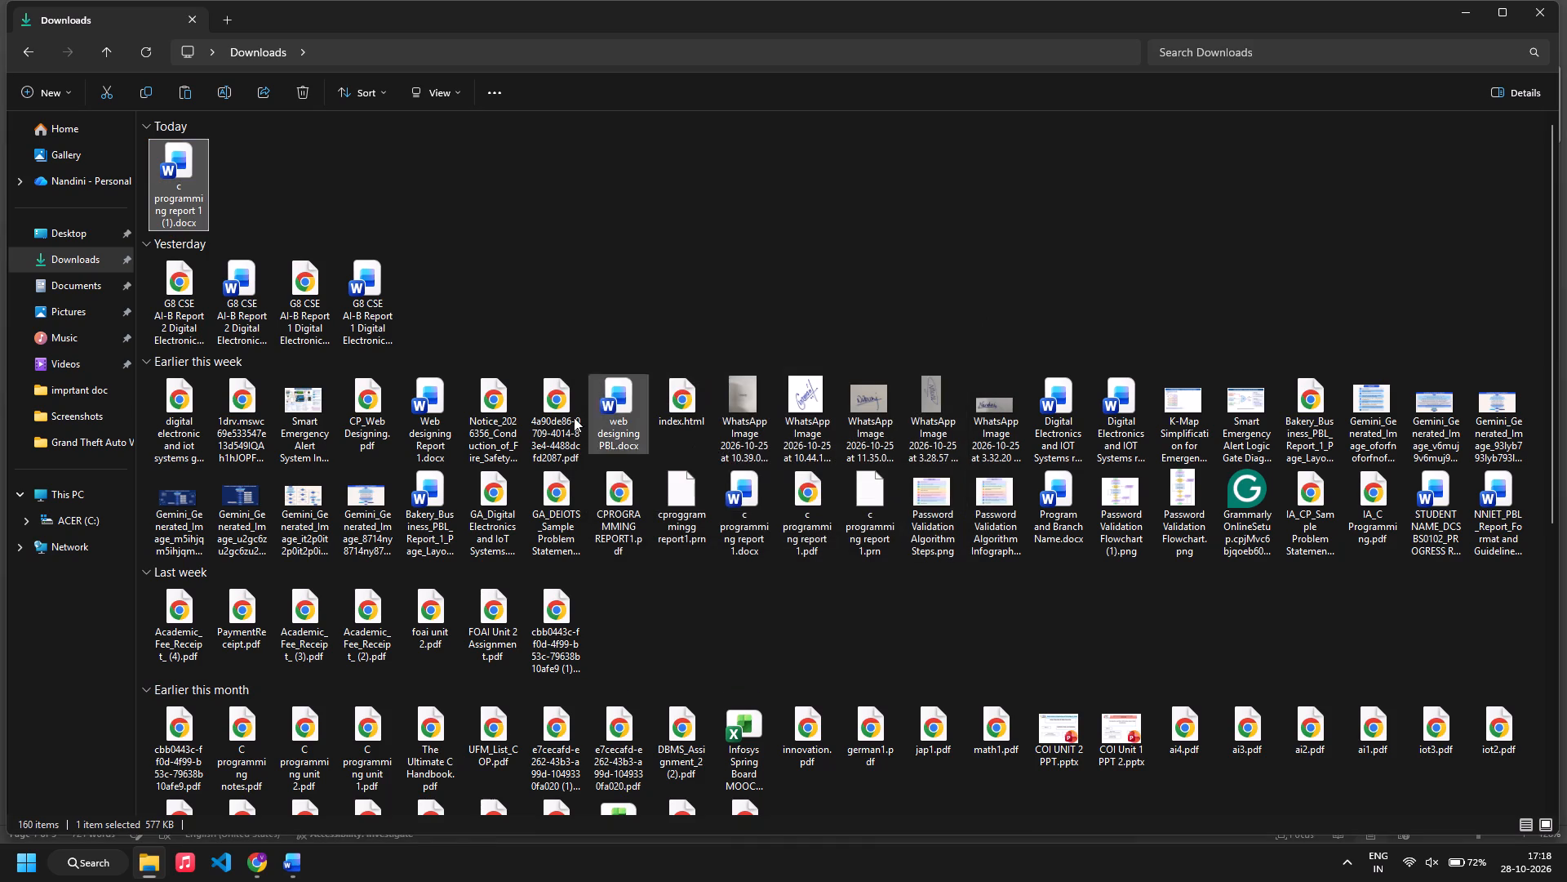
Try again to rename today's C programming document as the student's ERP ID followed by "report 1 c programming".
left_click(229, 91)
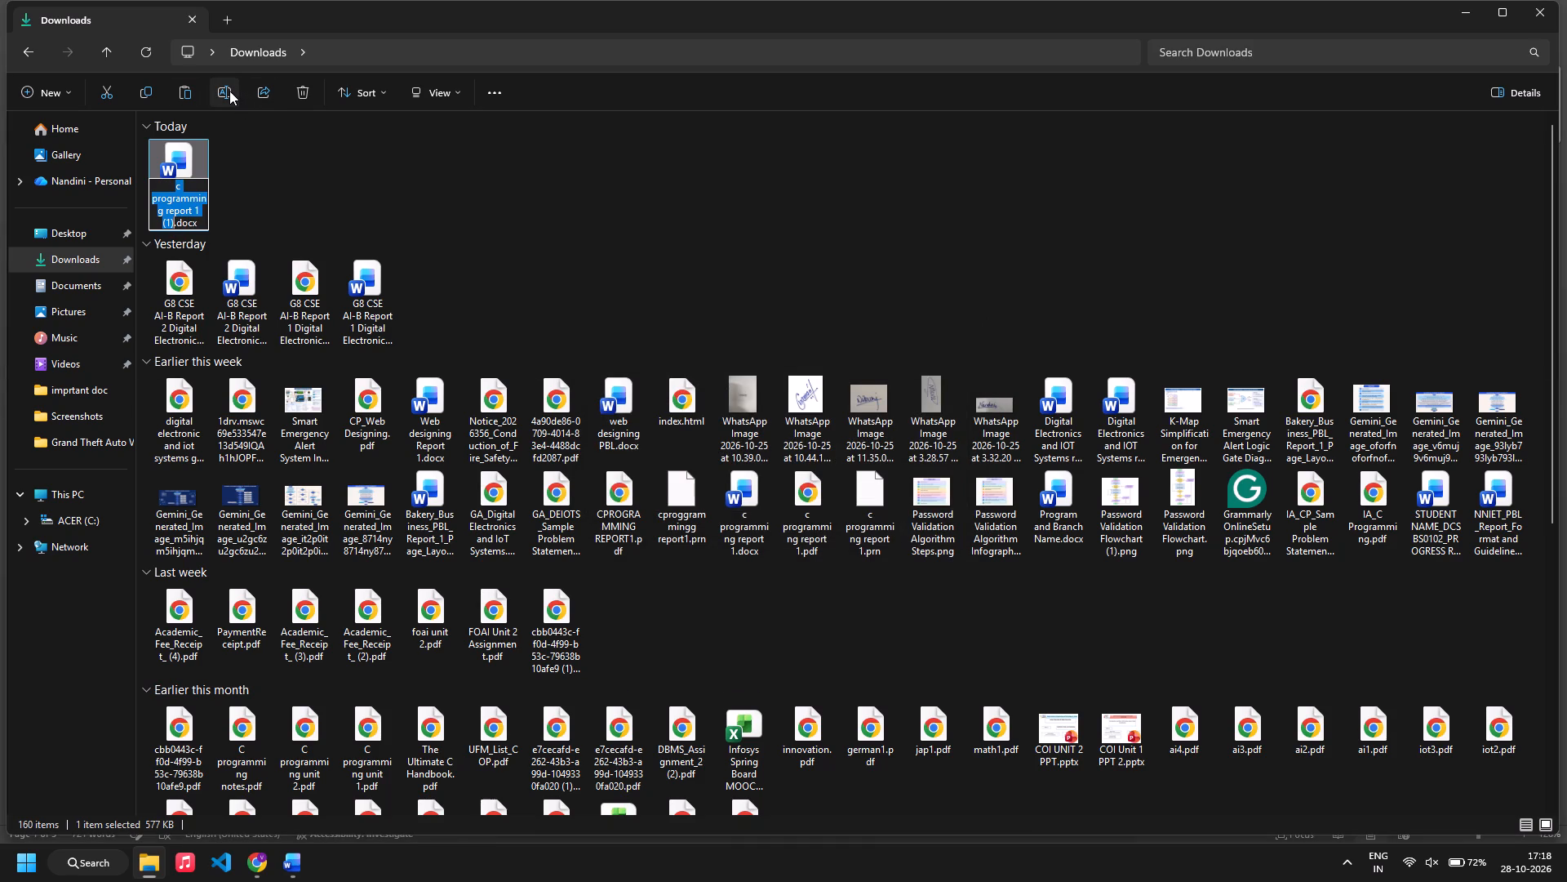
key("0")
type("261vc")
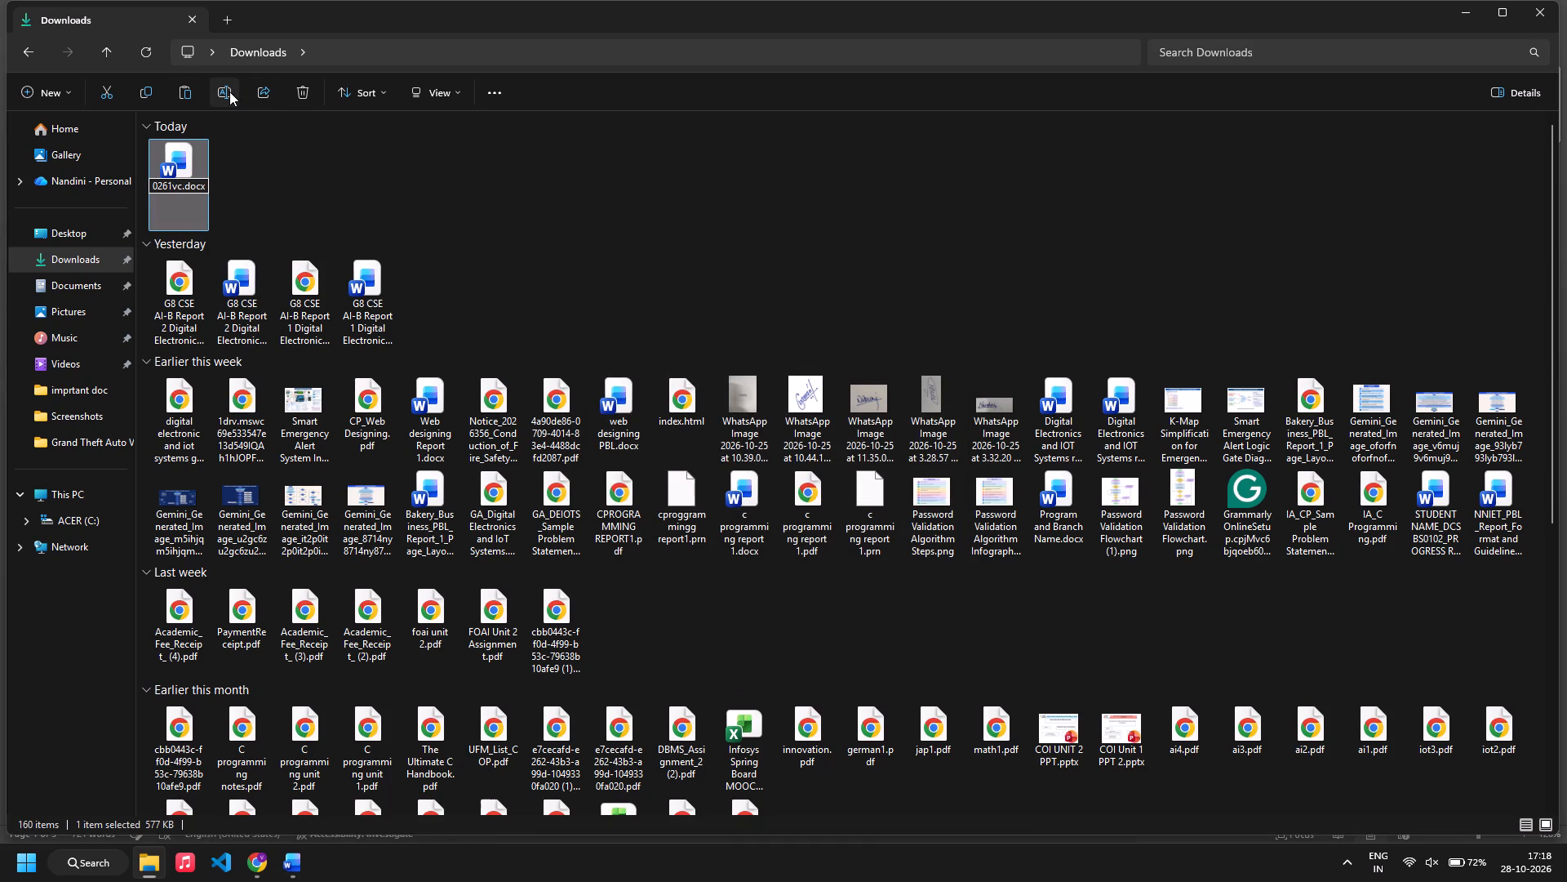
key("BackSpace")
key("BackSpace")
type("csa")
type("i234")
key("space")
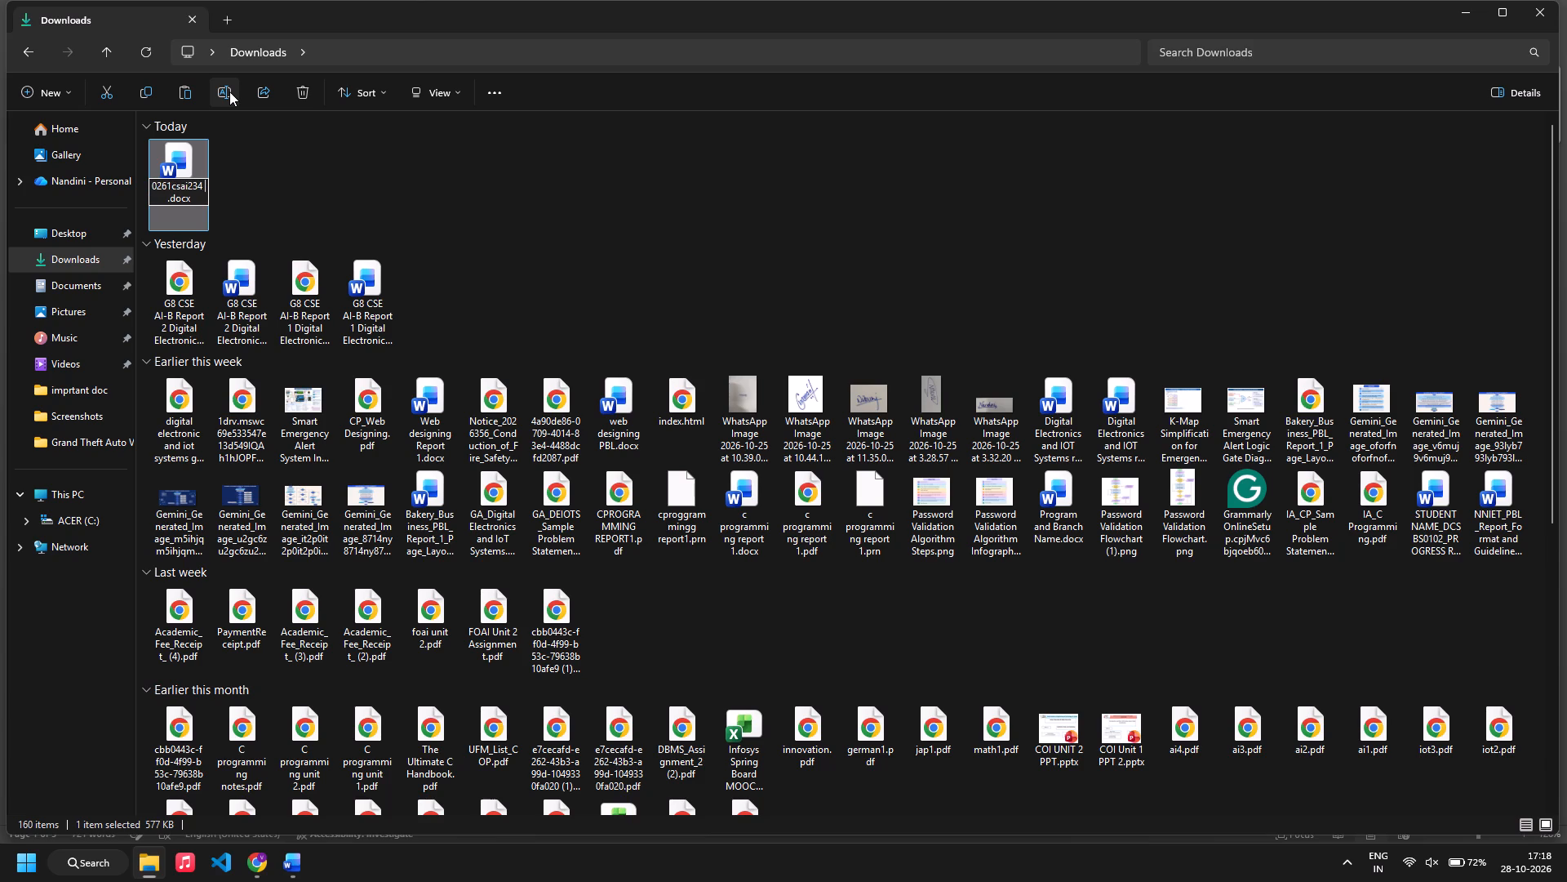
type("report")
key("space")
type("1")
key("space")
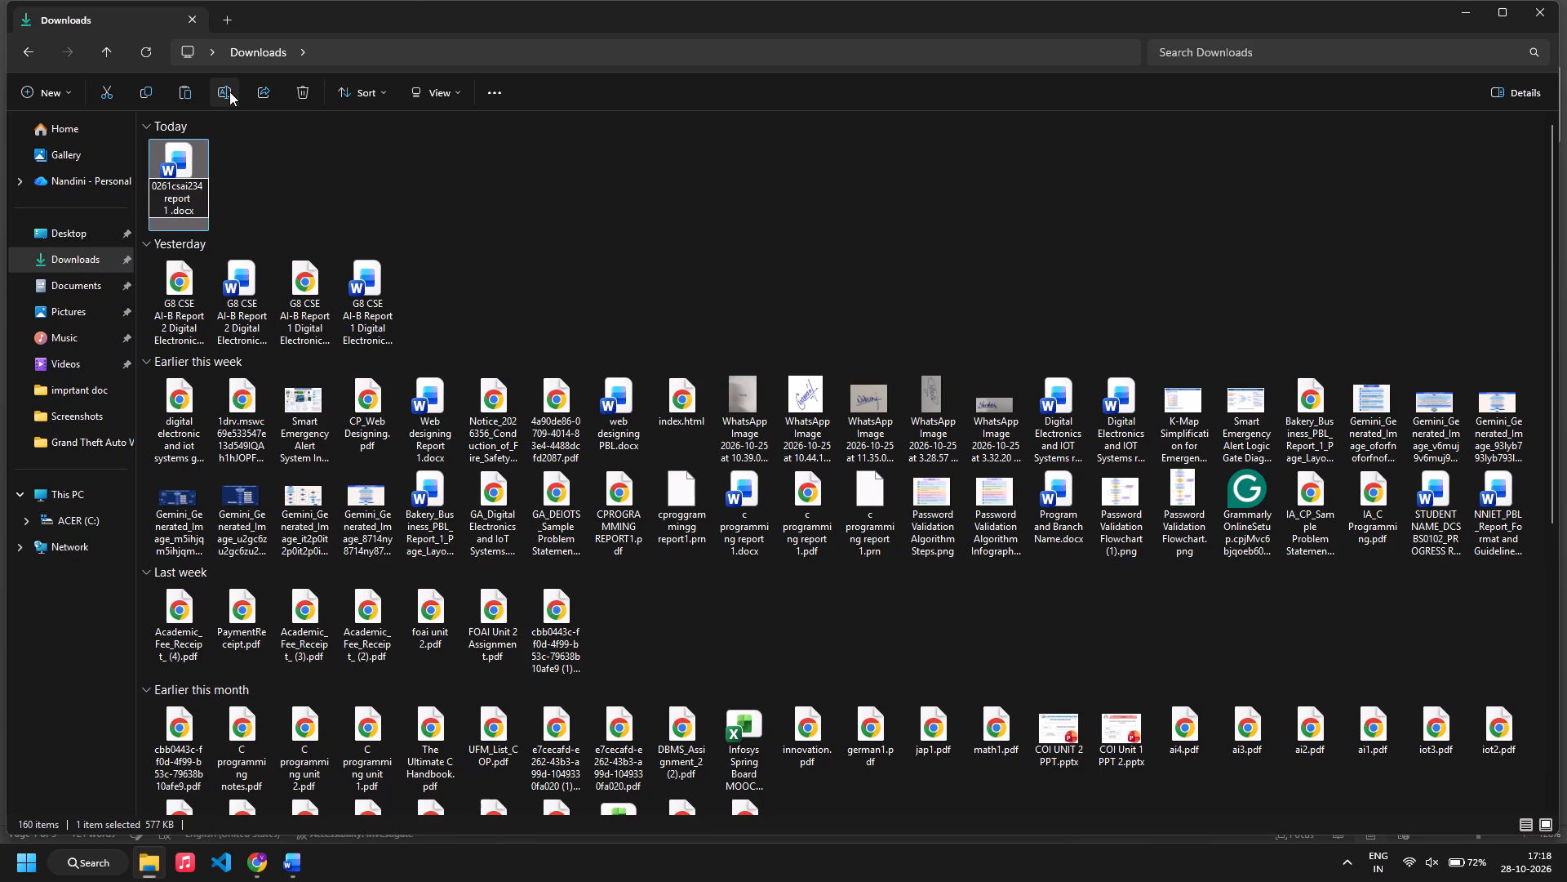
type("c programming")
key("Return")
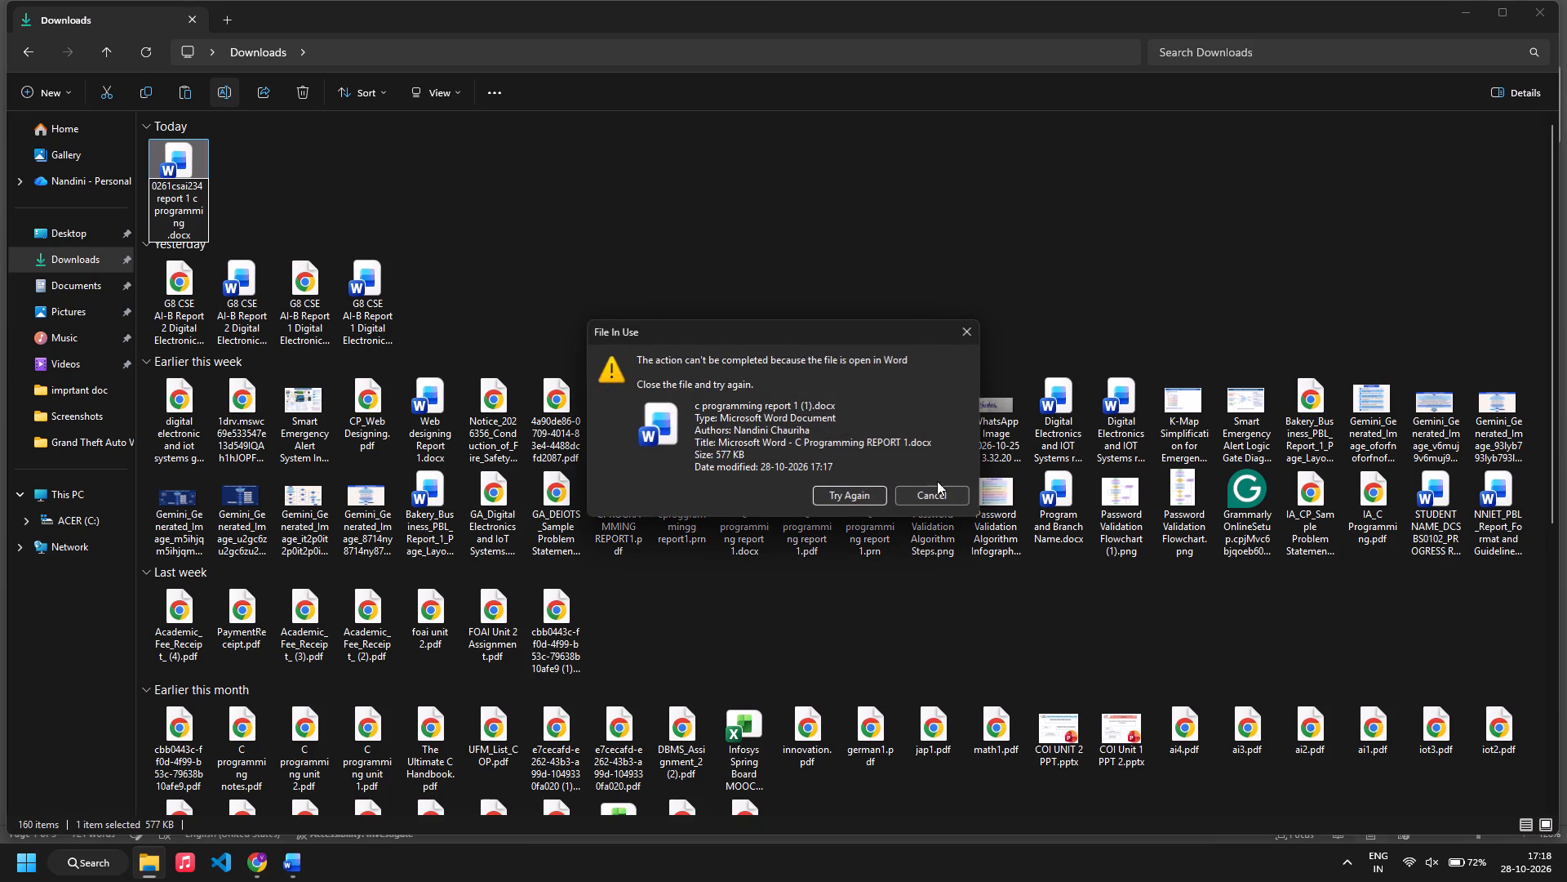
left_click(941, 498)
Enter the student's ERP ID followed by "reort 1 c programming" as today's document's new file name and retry the rename.
left_click(223, 92)
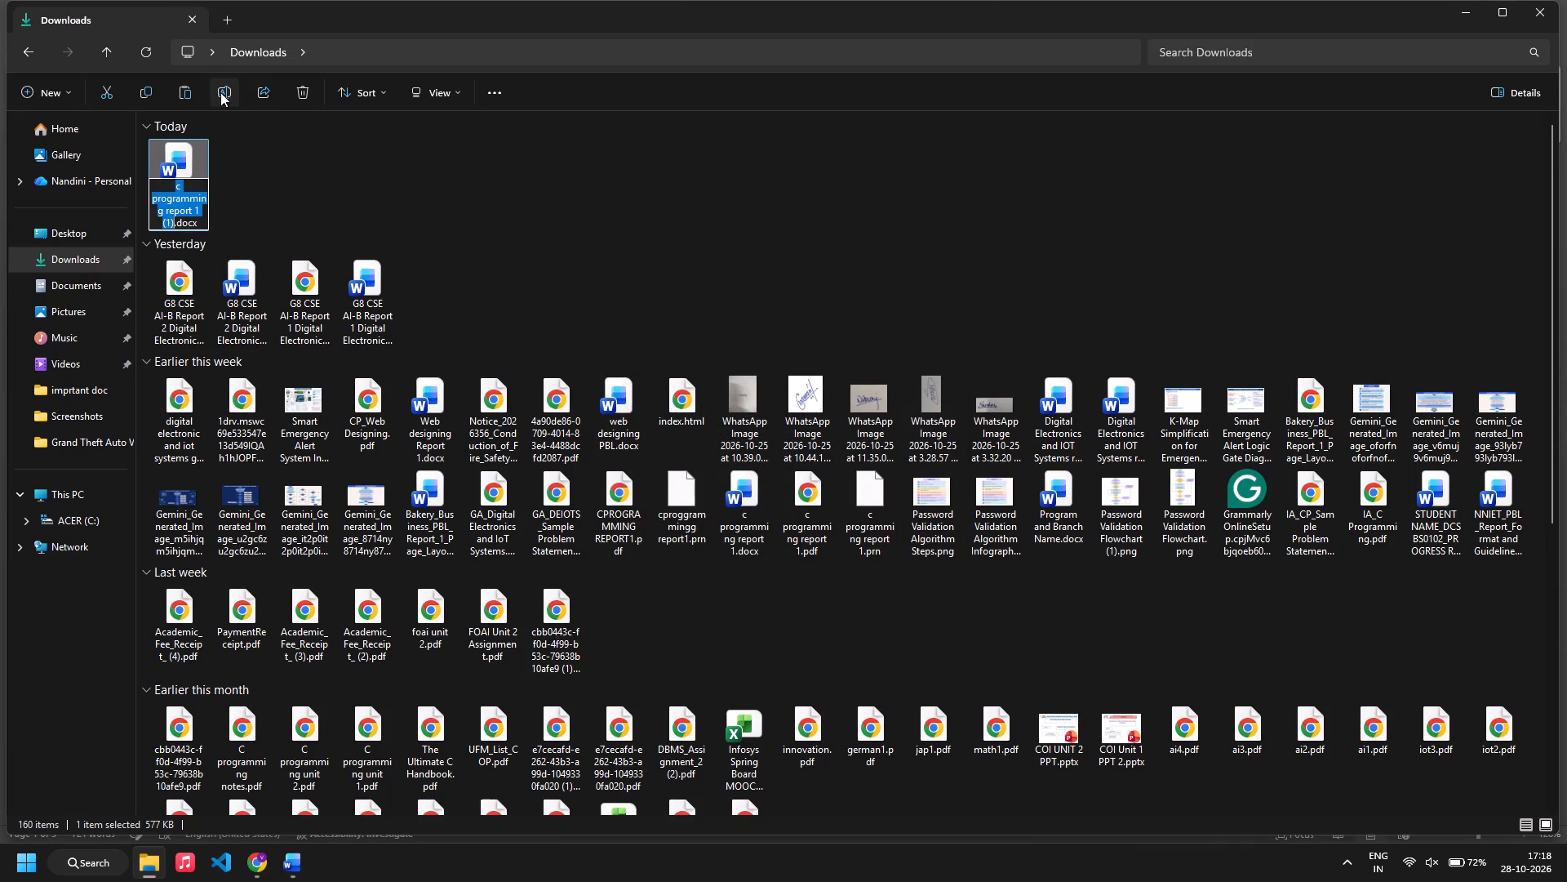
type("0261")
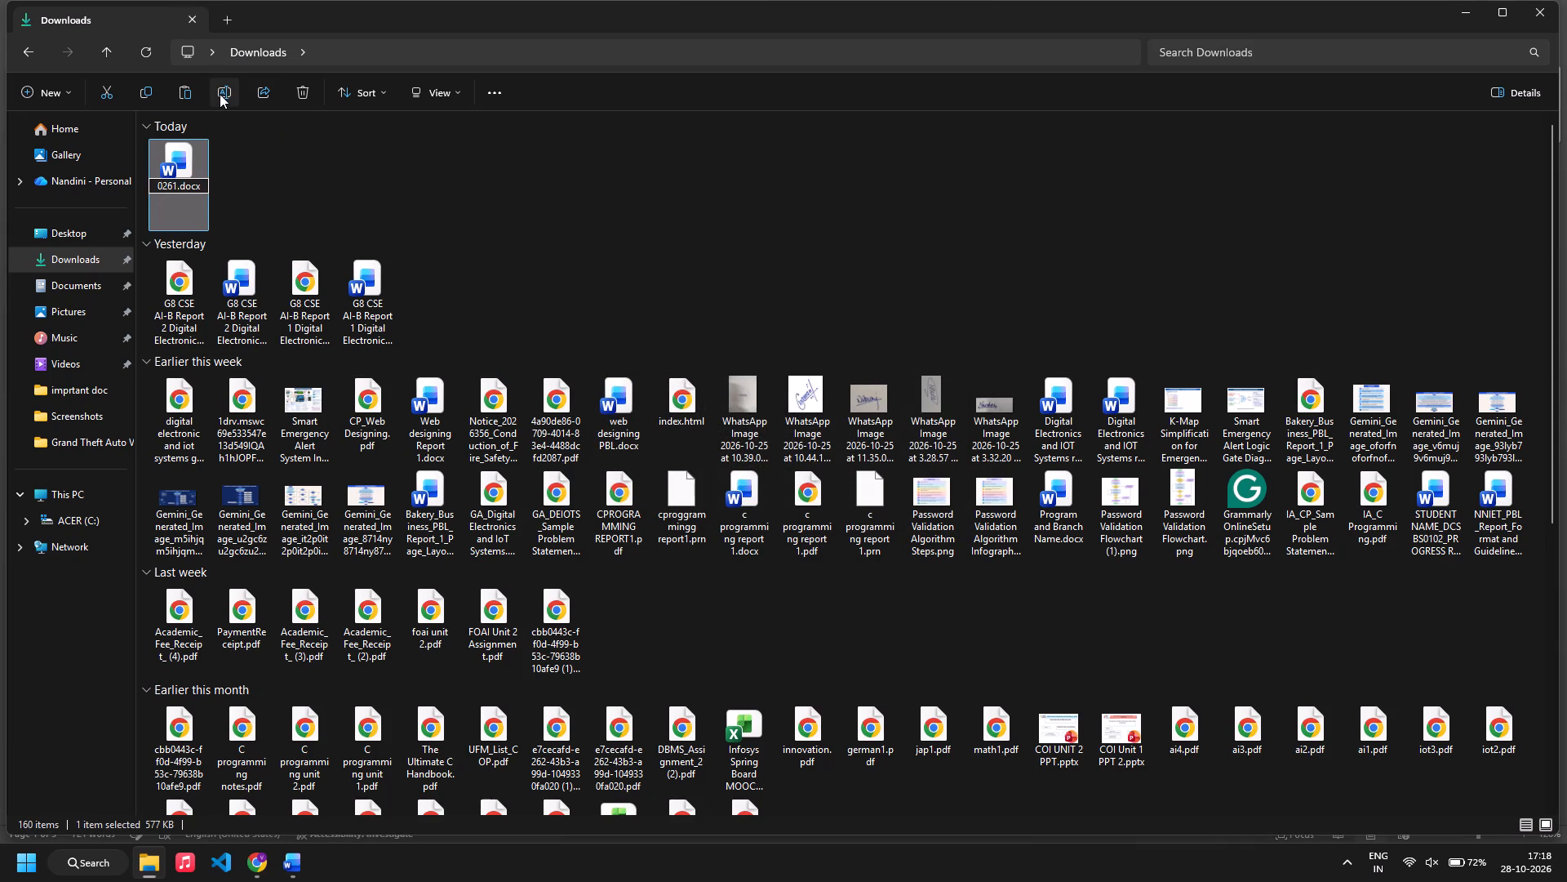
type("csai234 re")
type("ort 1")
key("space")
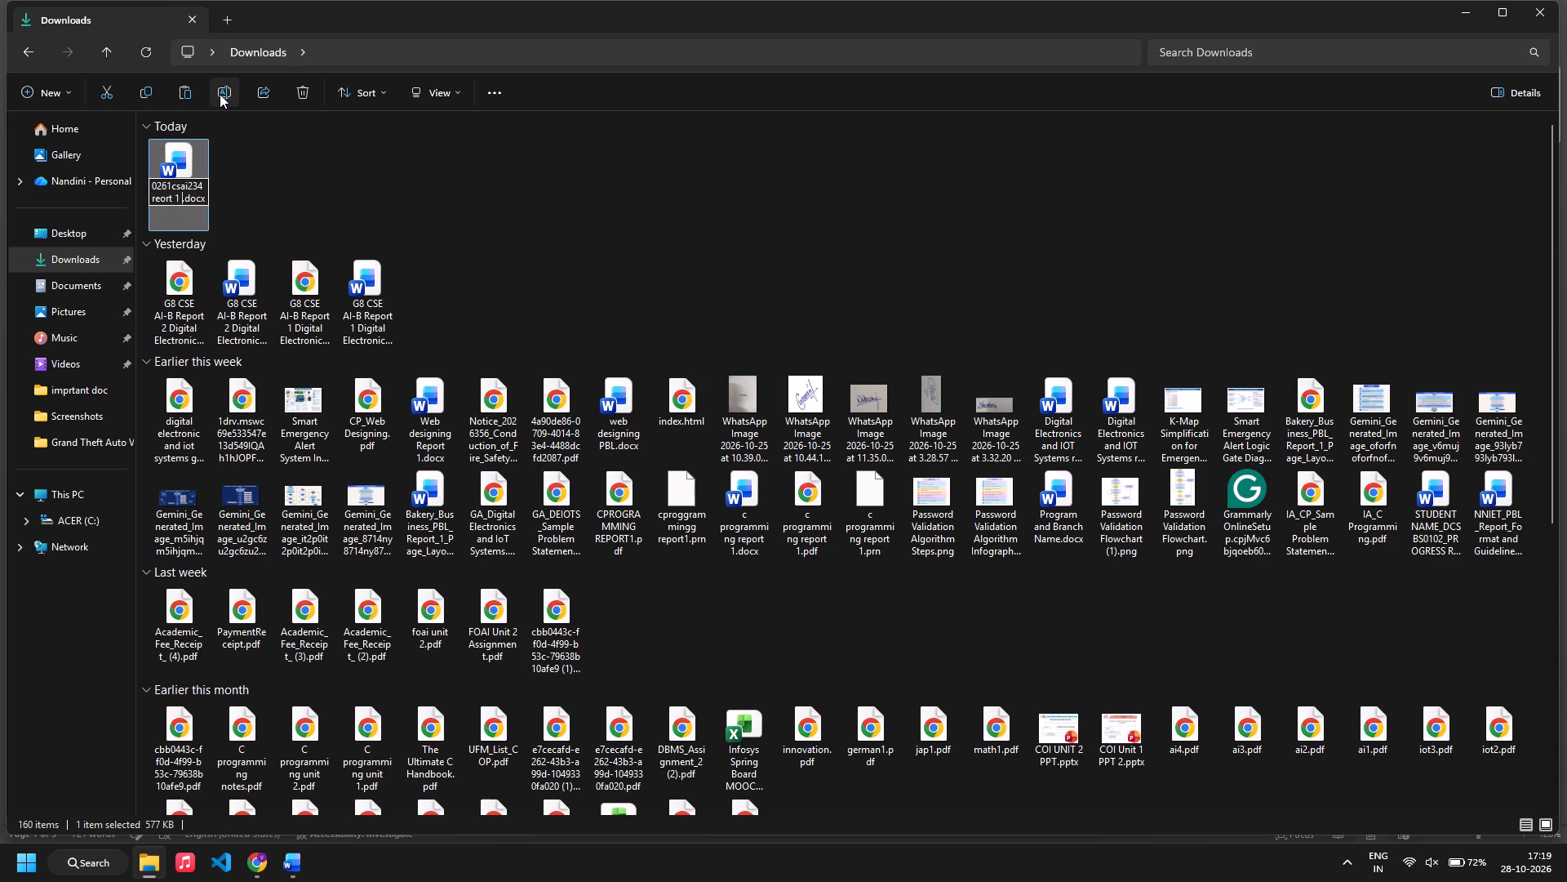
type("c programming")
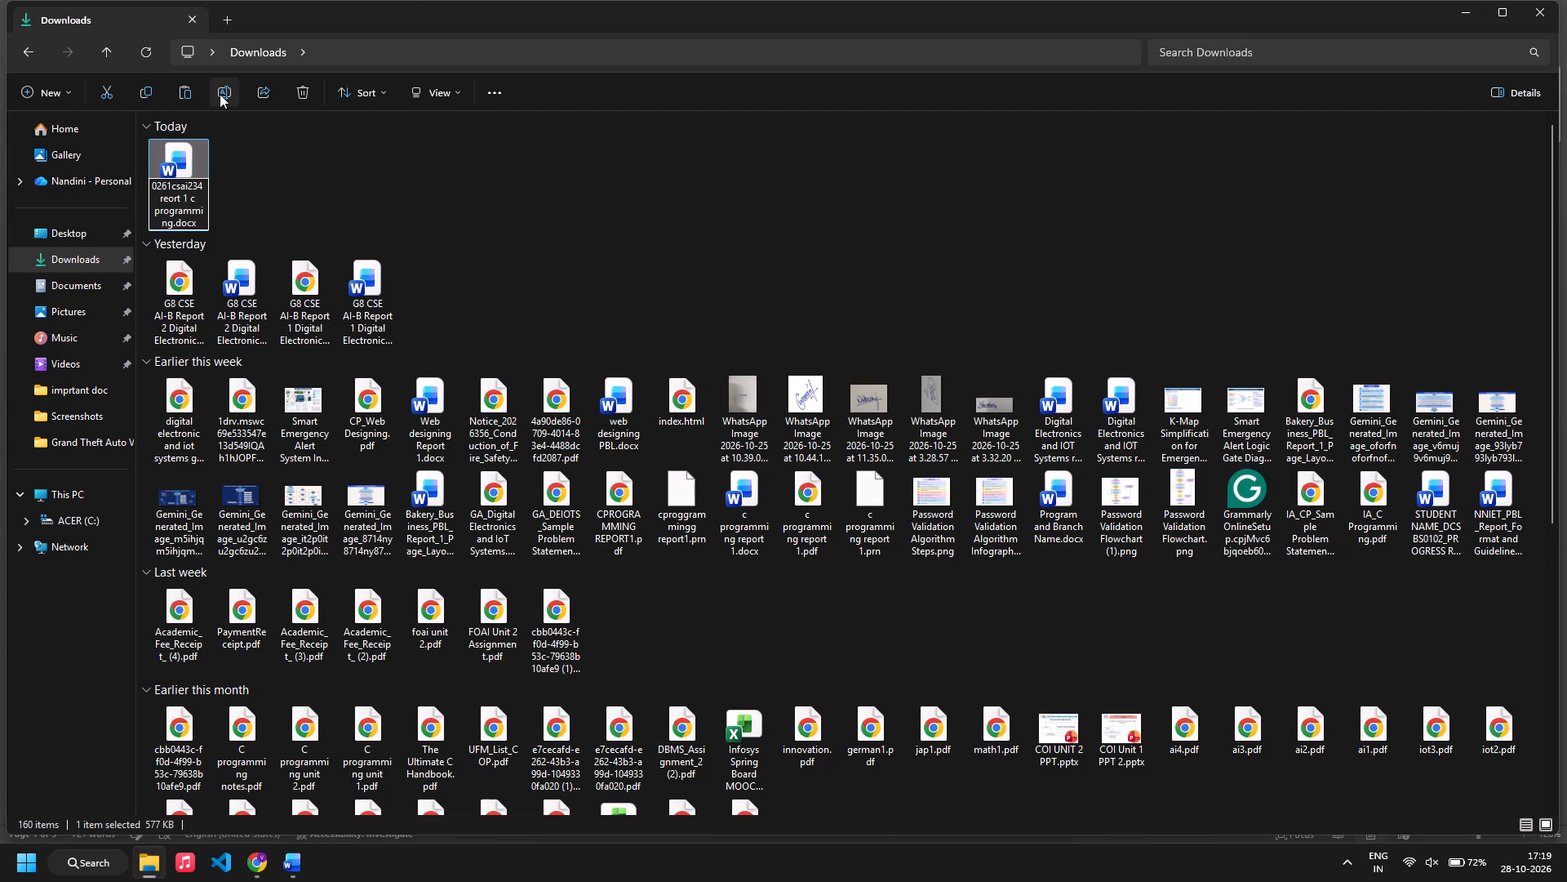
left_click(340, 184)
left_click(318, 211)
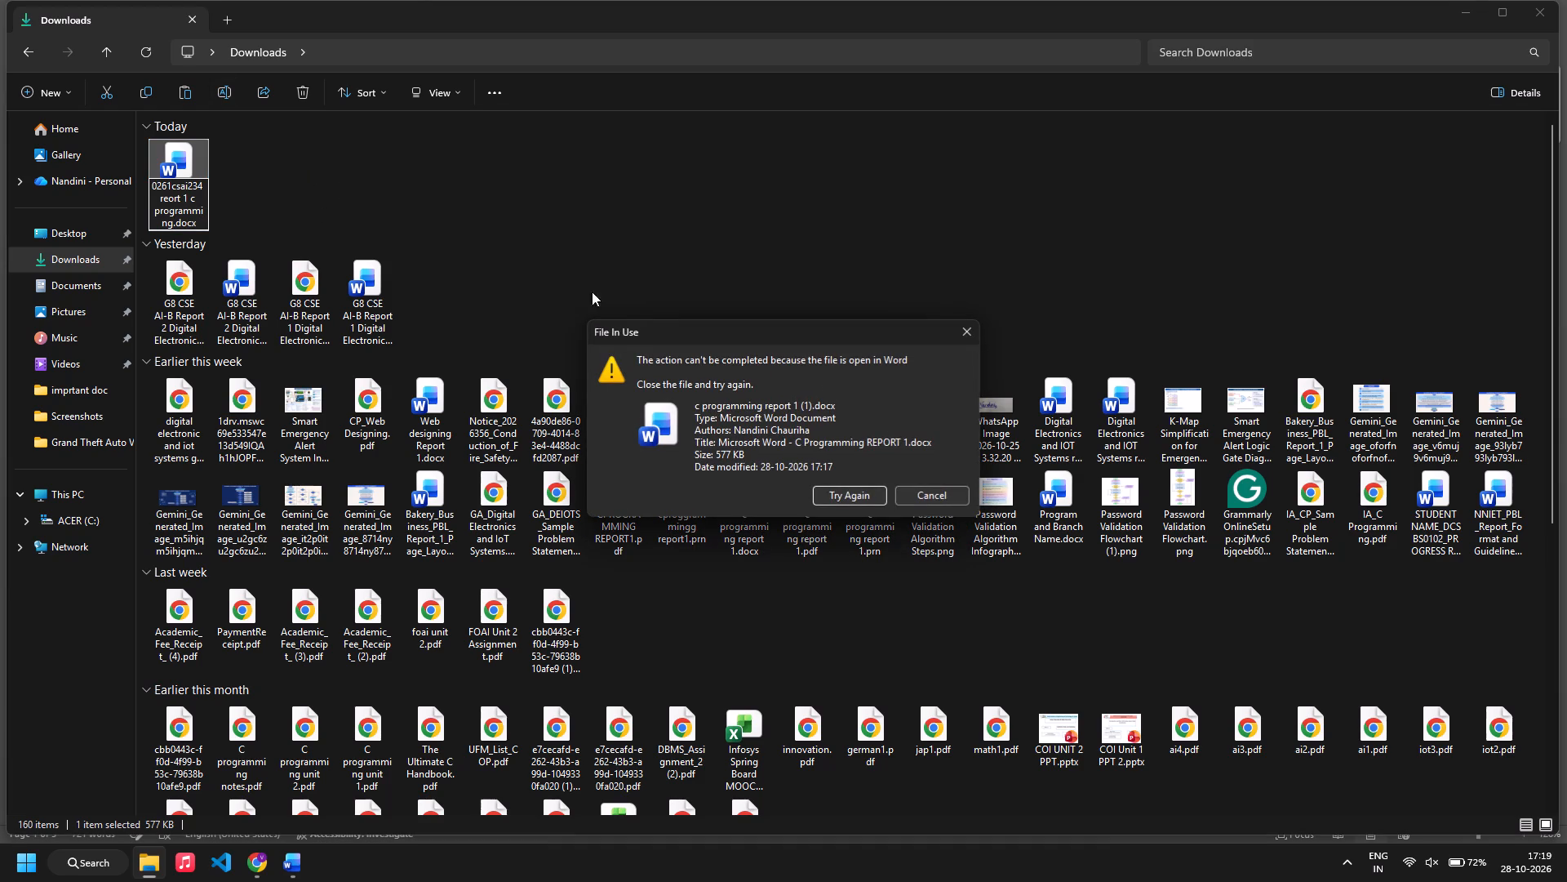
left_click(851, 496)
left_click(863, 494)
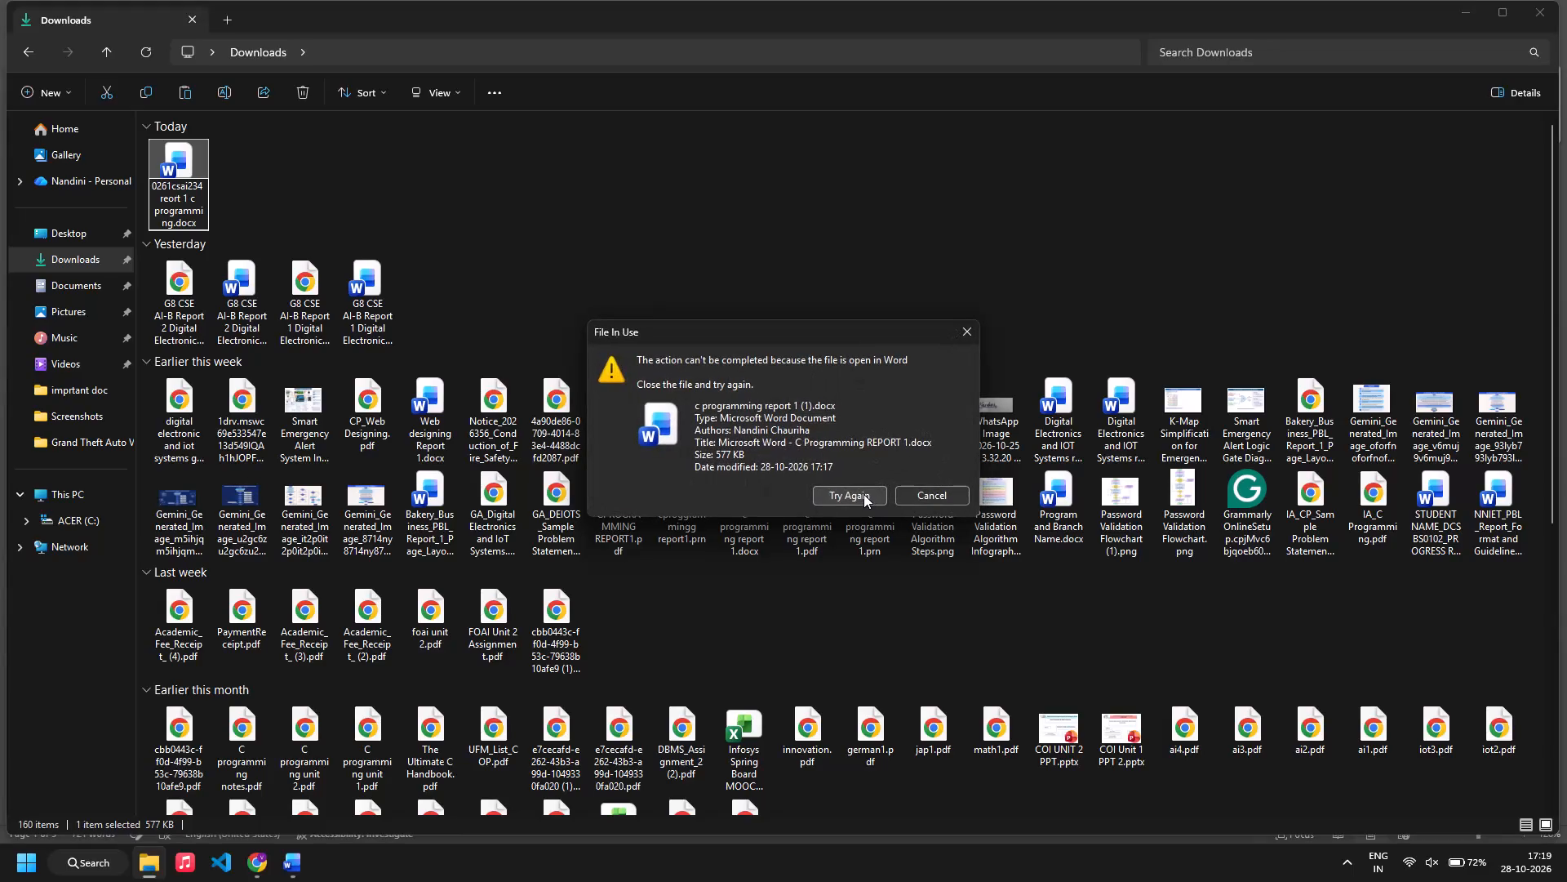
left_click(863, 494)
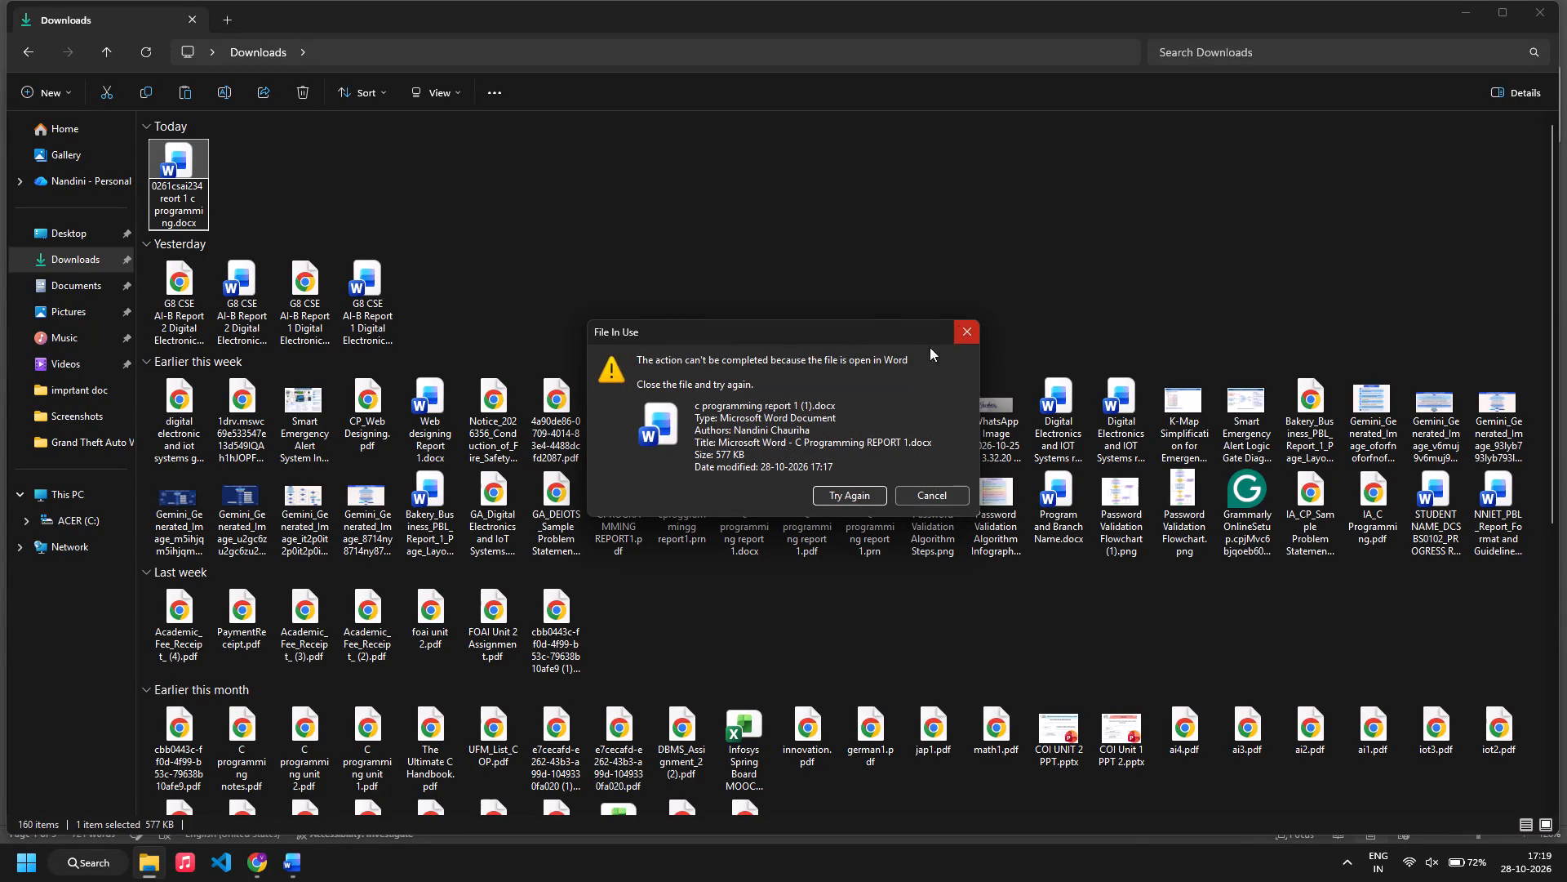
Switch to Word, close the C programming report, and retry the pending rename in File Explorer.
left_click(301, 866)
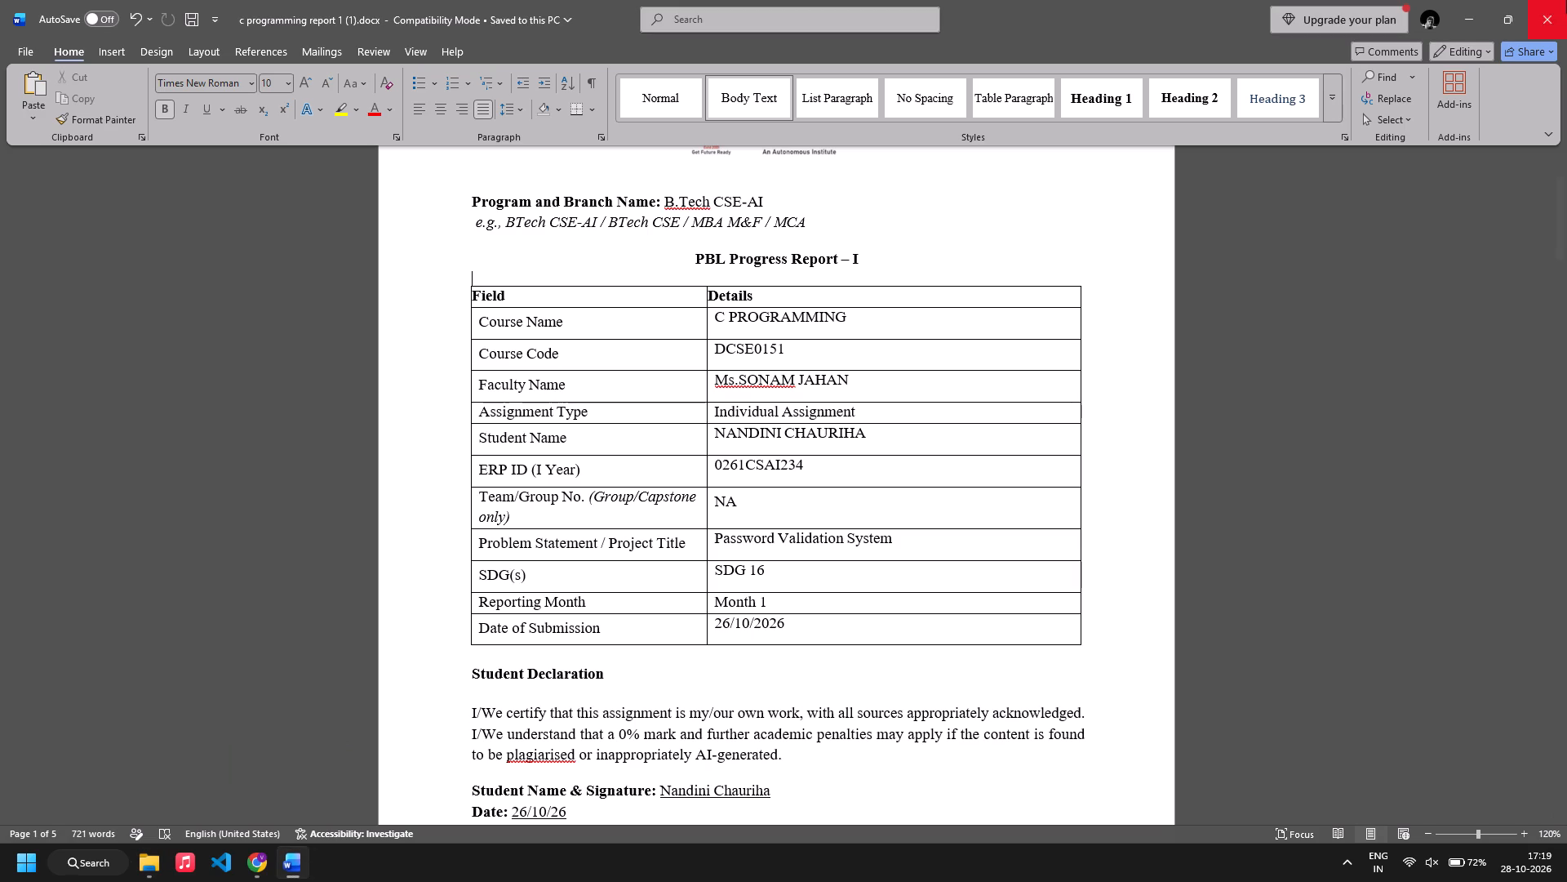
left_click(1543, 4)
left_click(830, 489)
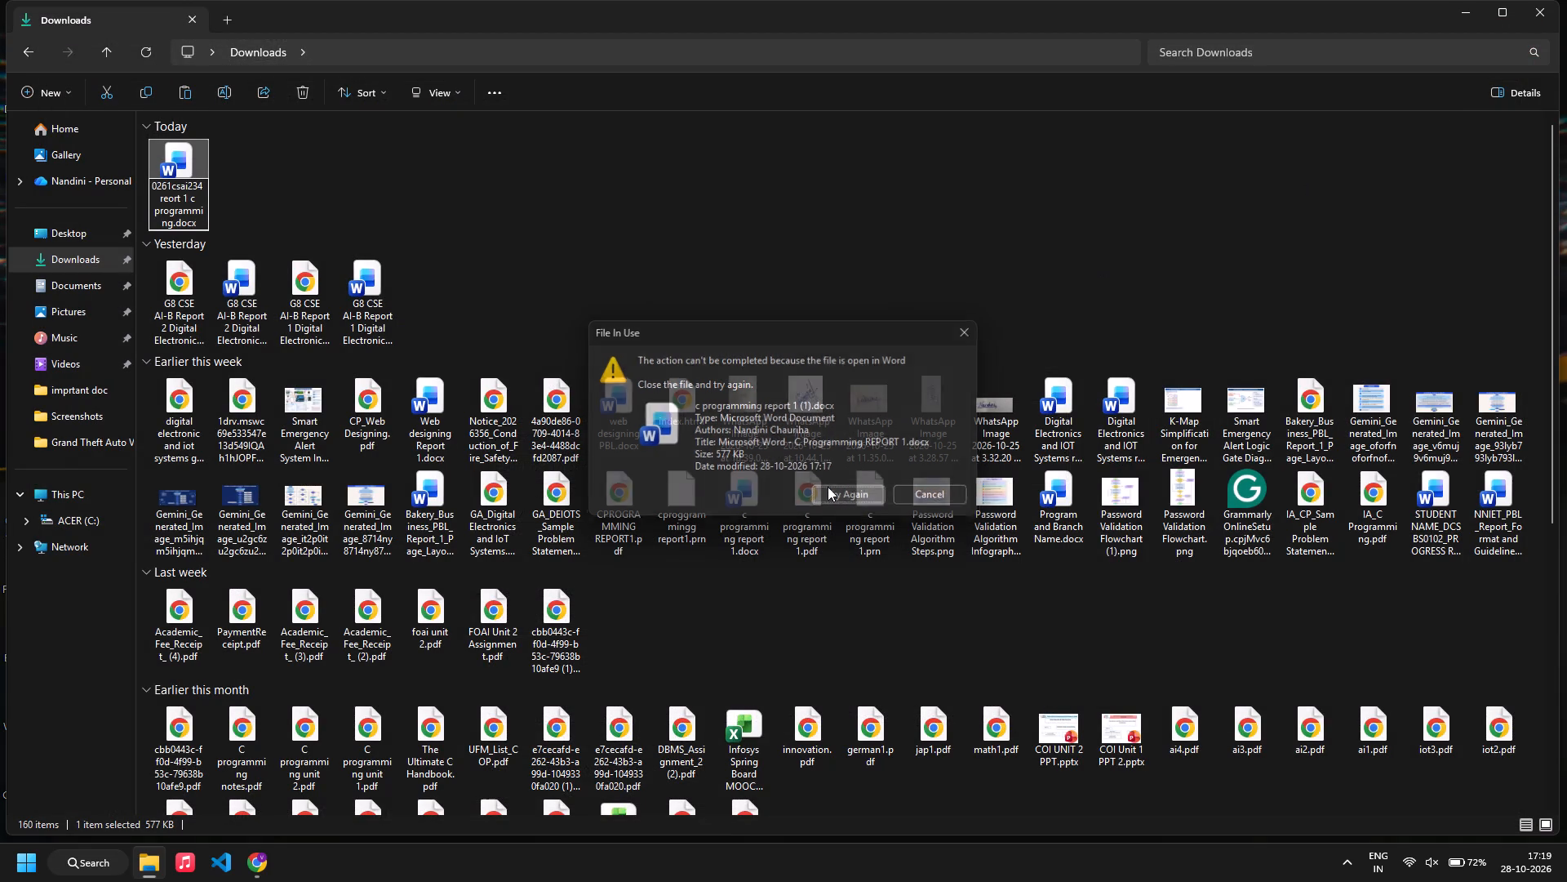
left_click(340, 181)
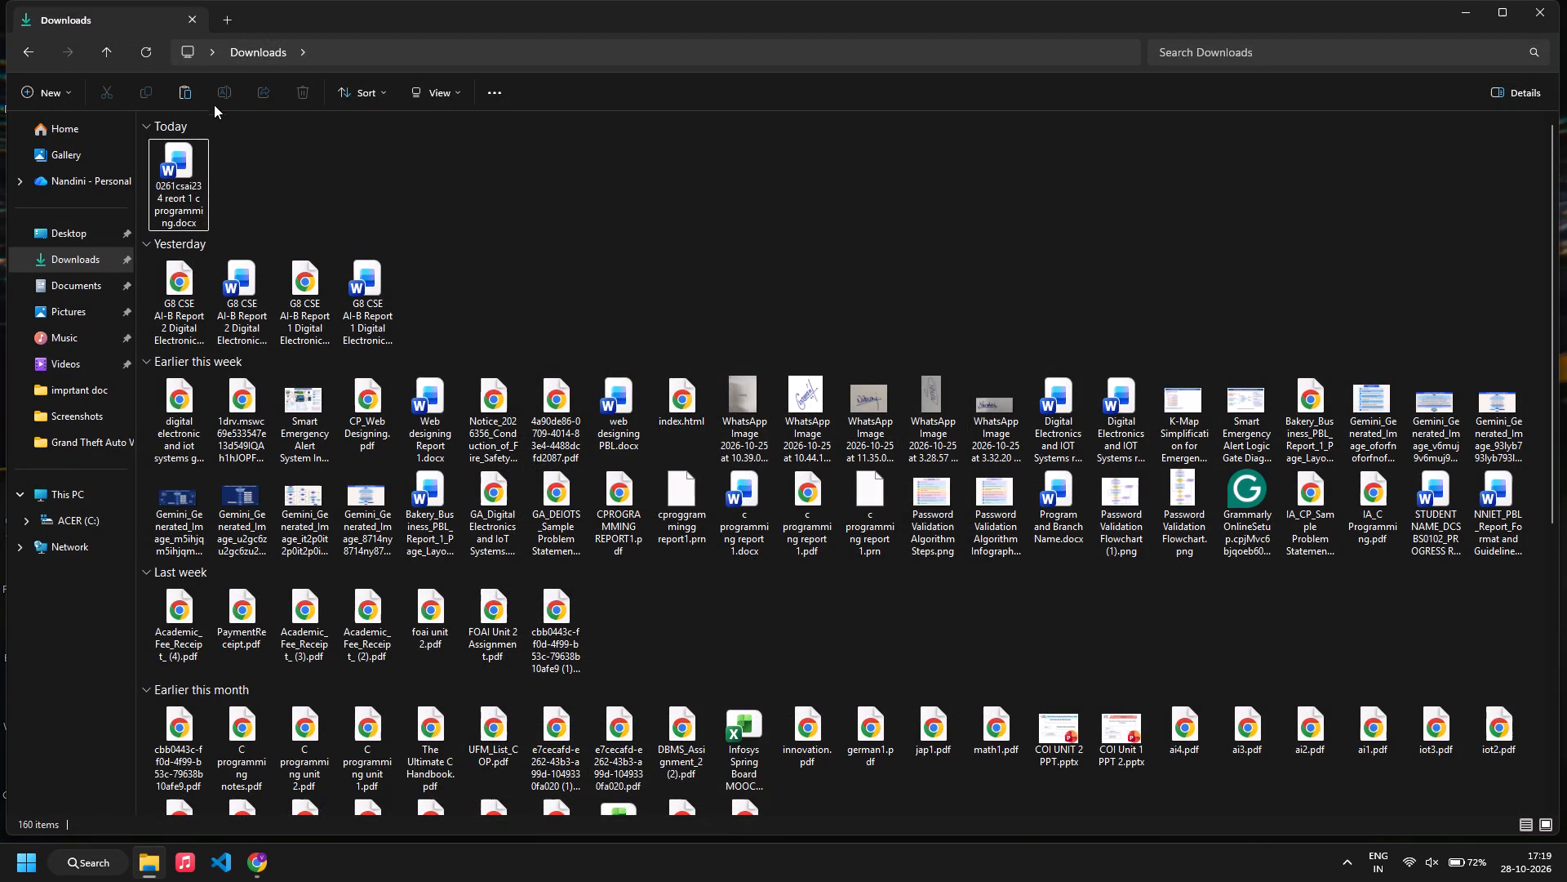
Correct "reort" to "report" in the name of today's renamed C programming document.
right_click(187, 180)
left_click(228, 92)
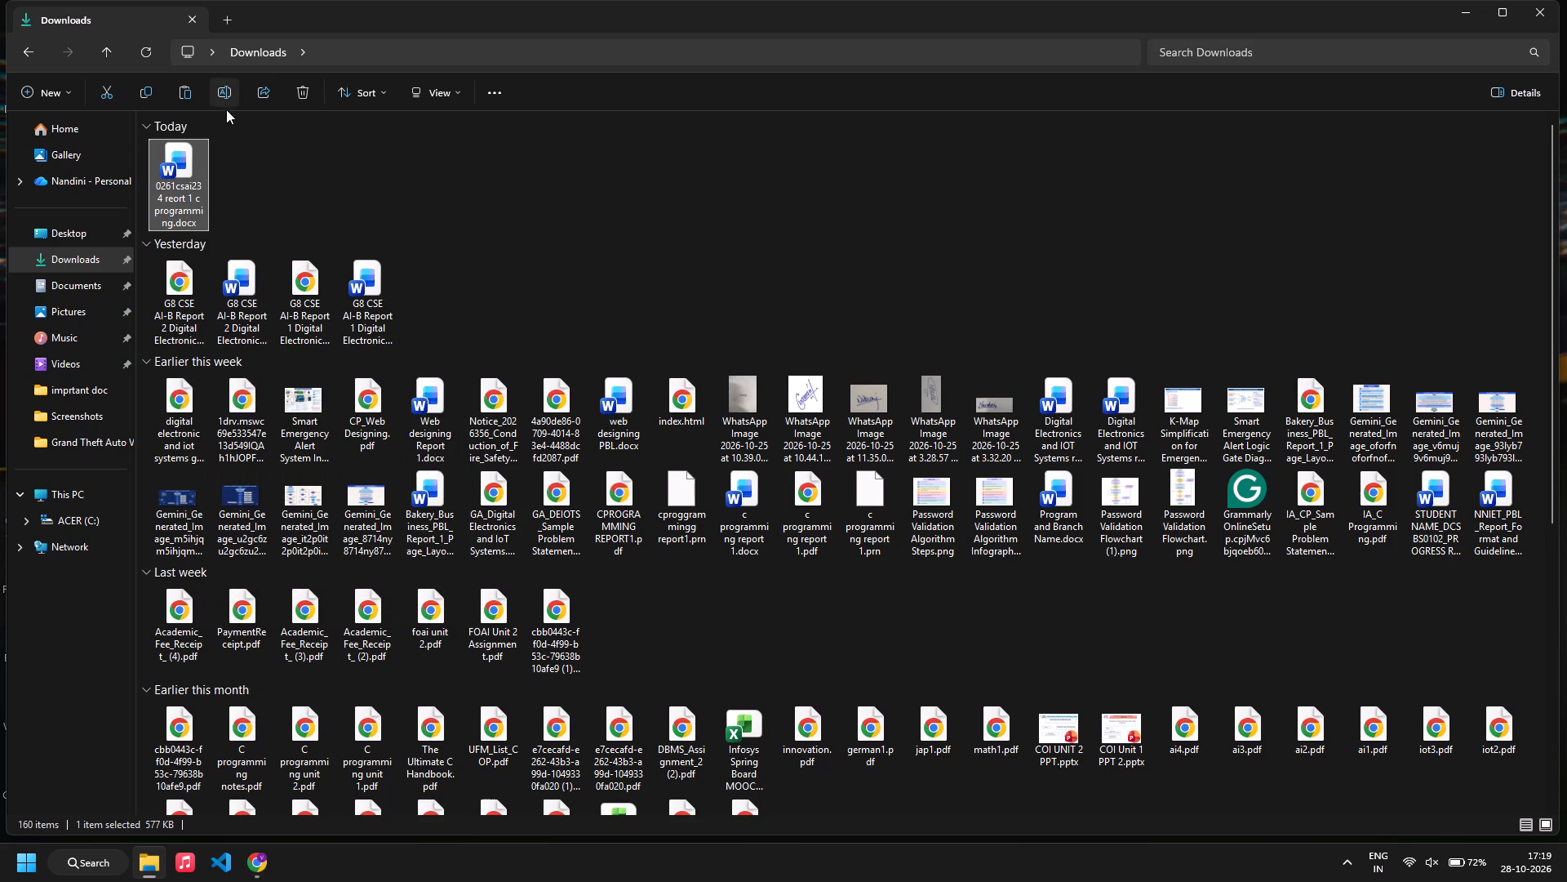
left_click(179, 198)
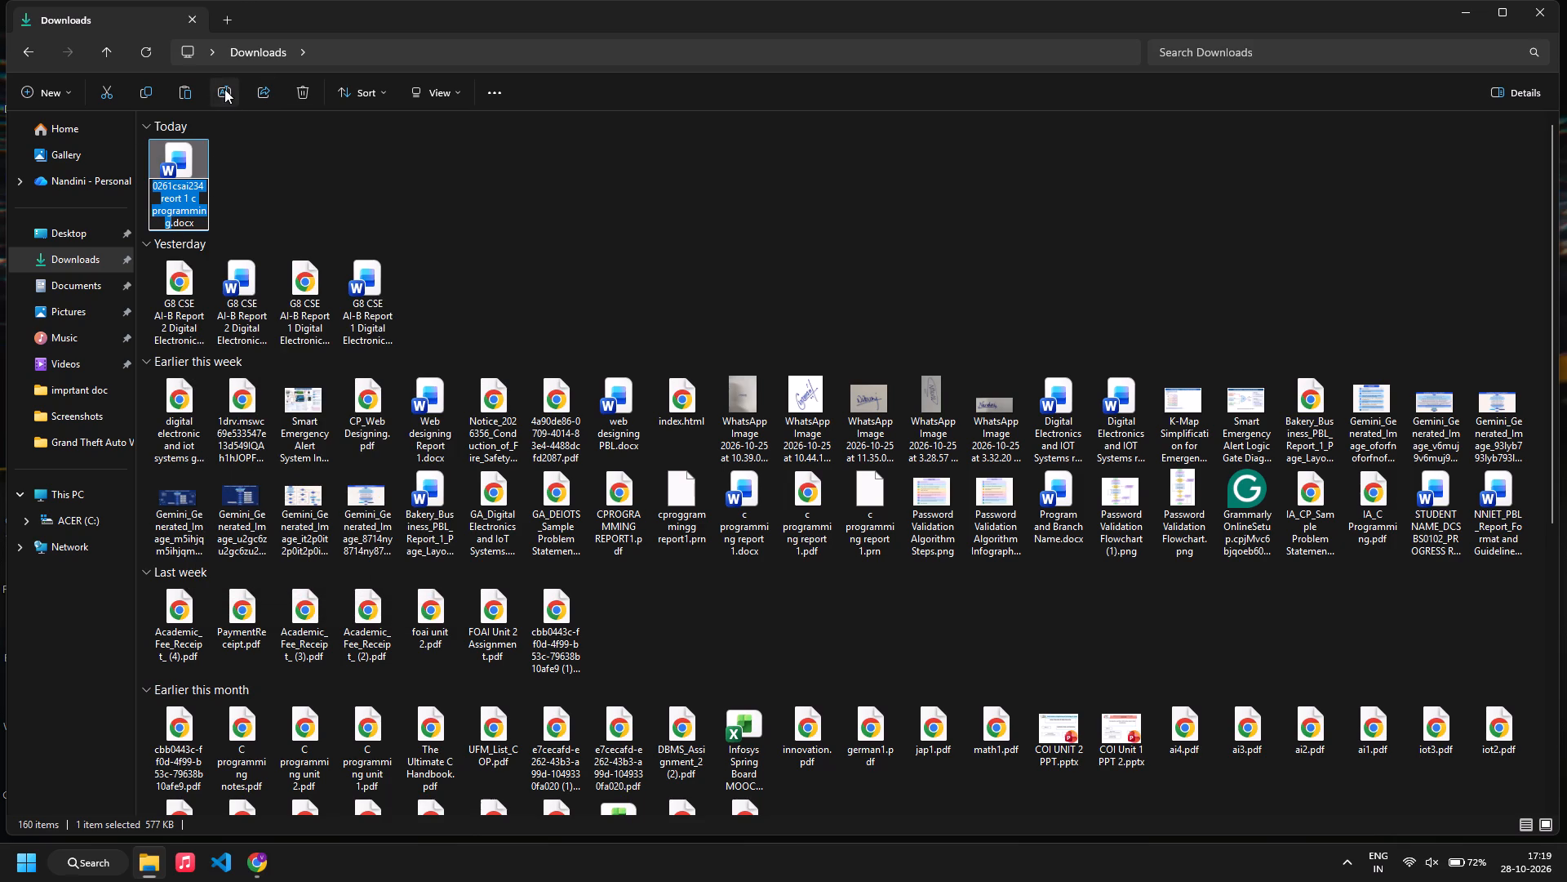
left_click(171, 198)
key("p")
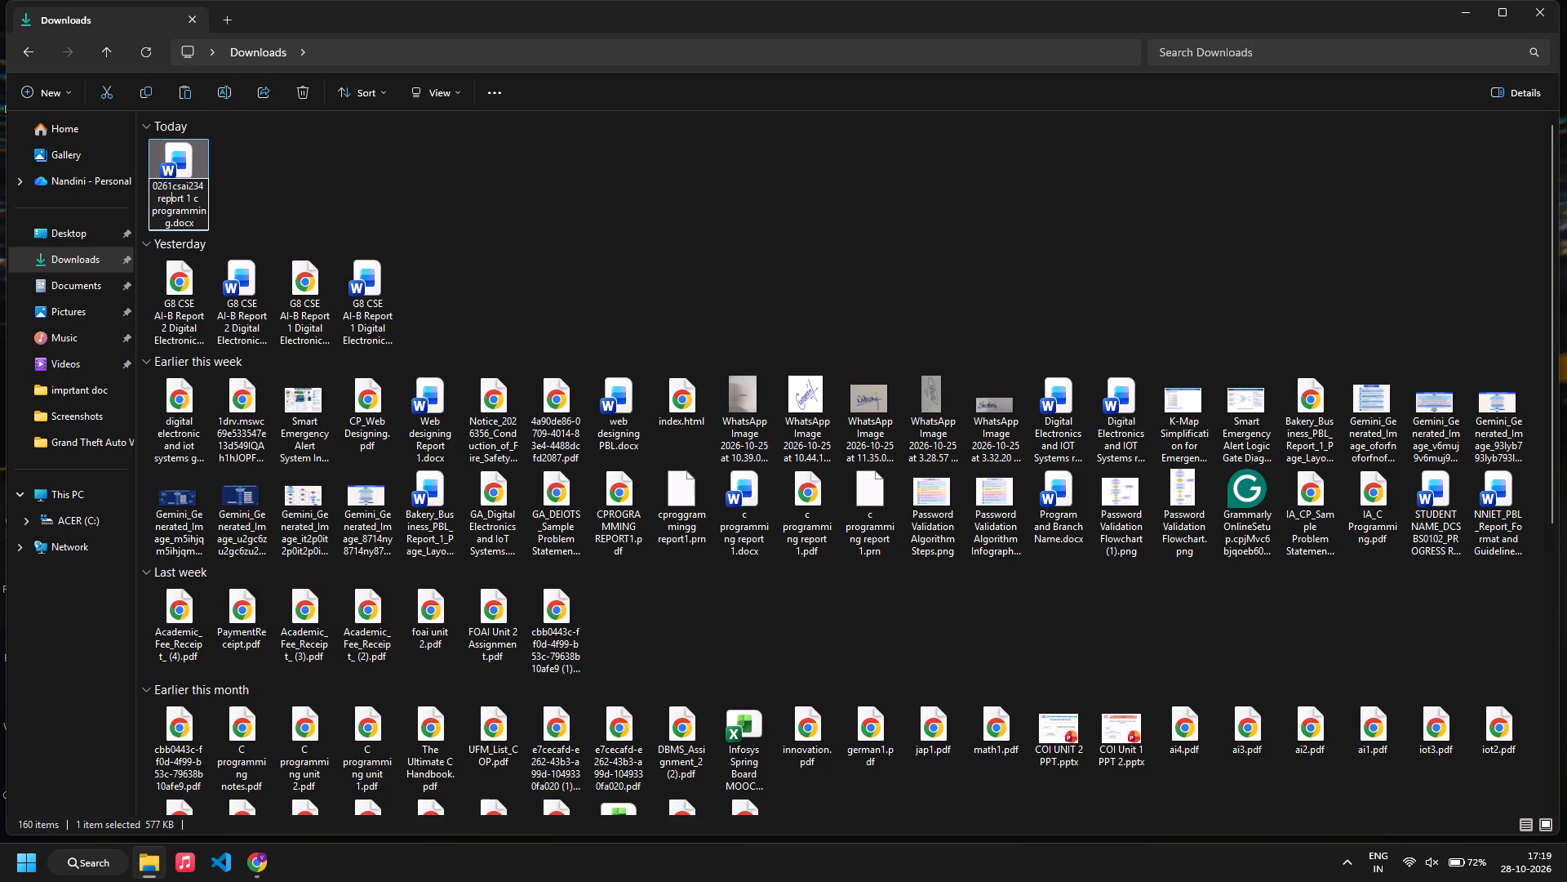
key("Return")
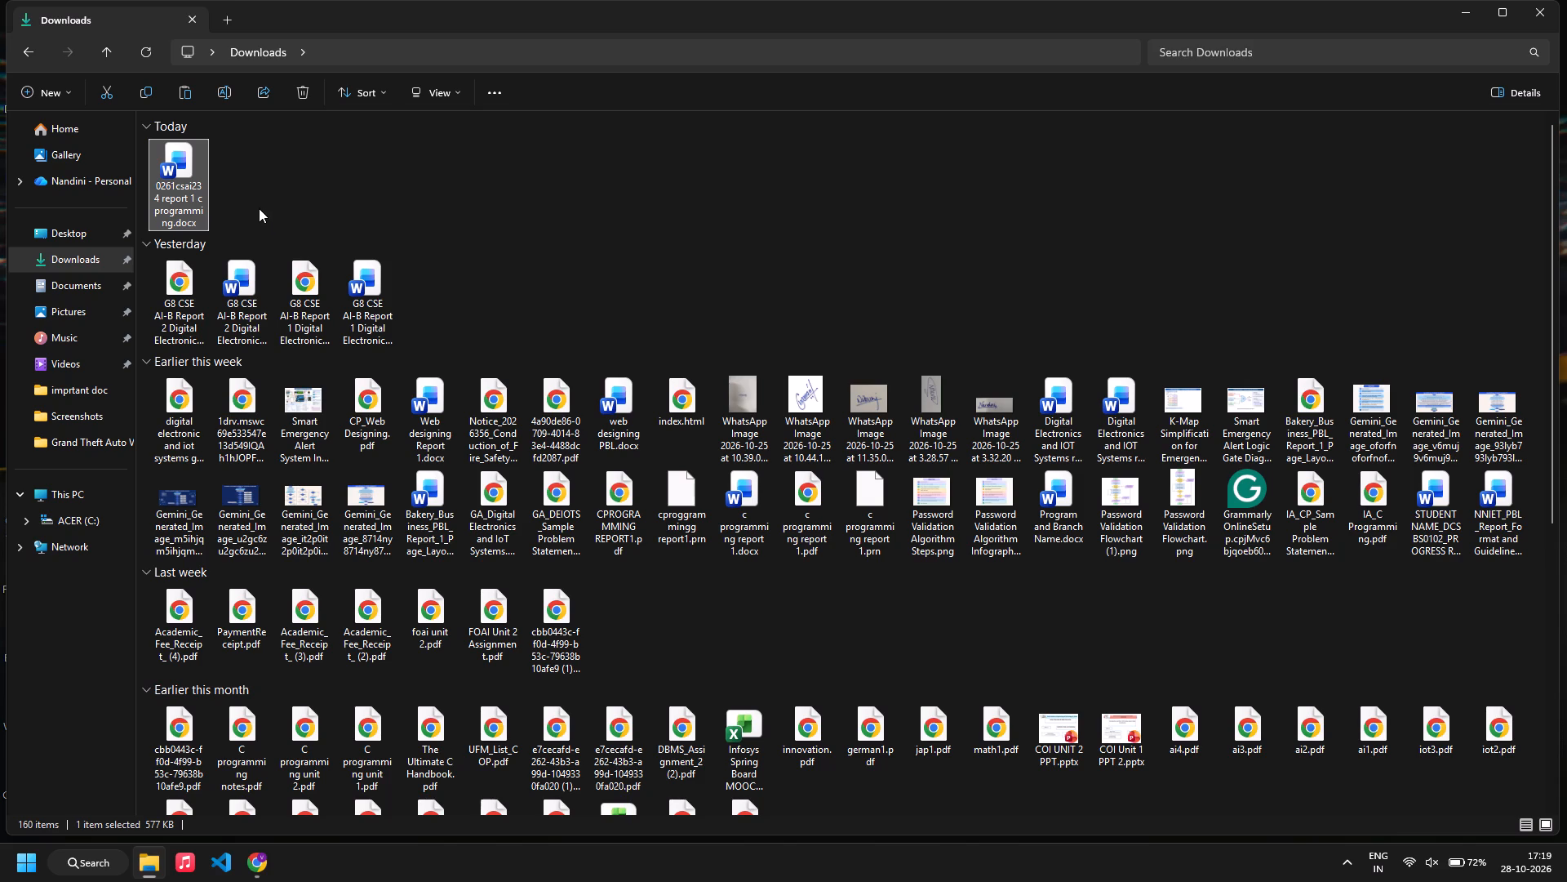
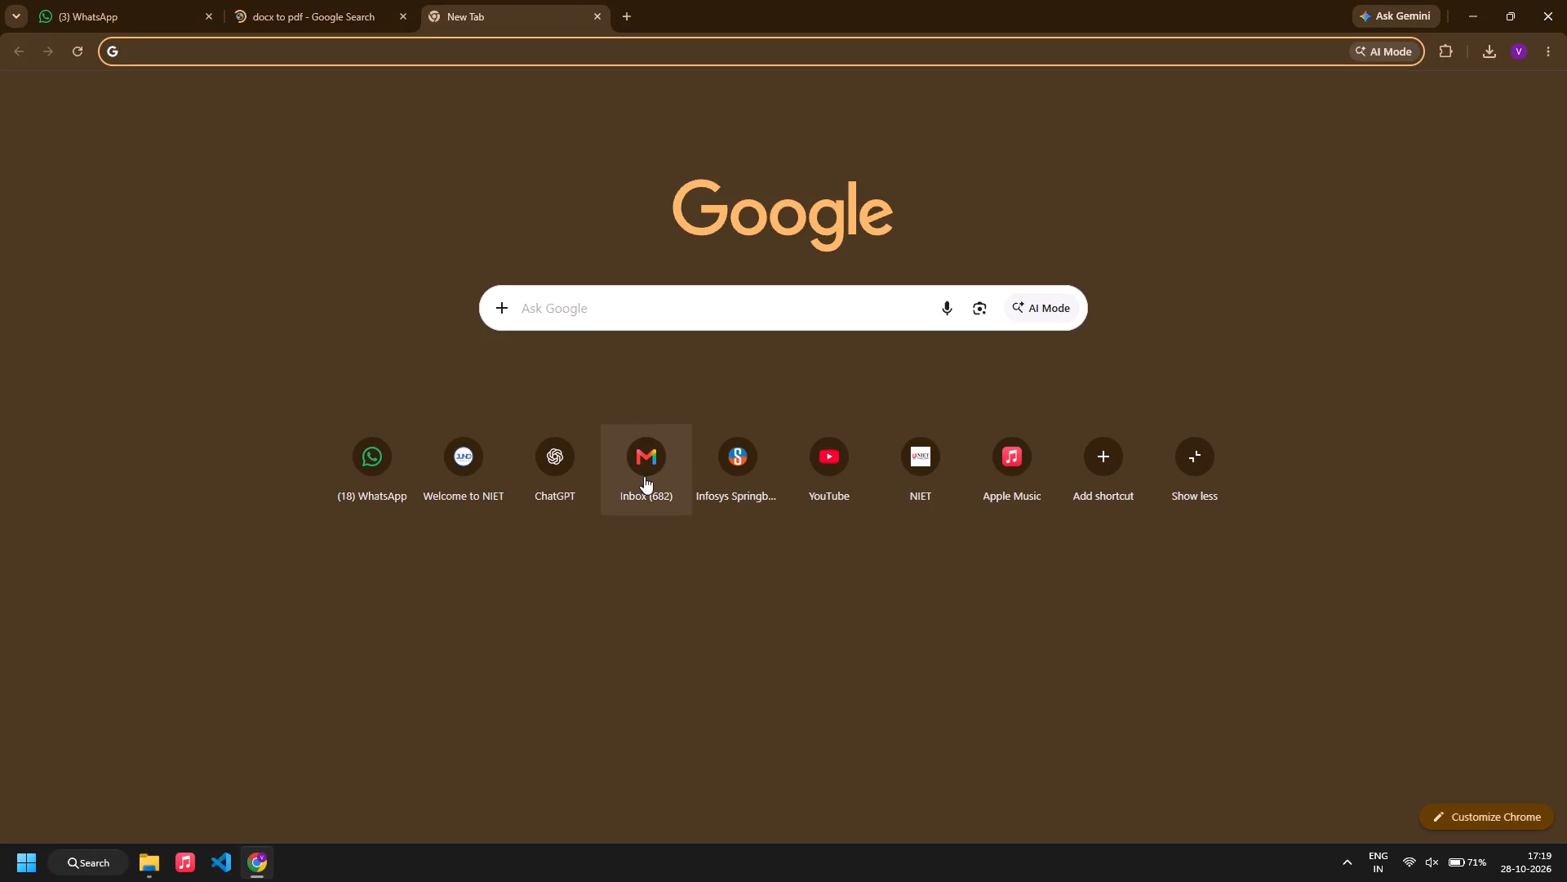
Open the NIET site's login page in a new browser tab, replacing the examly.io tab.
left_click(901, 445)
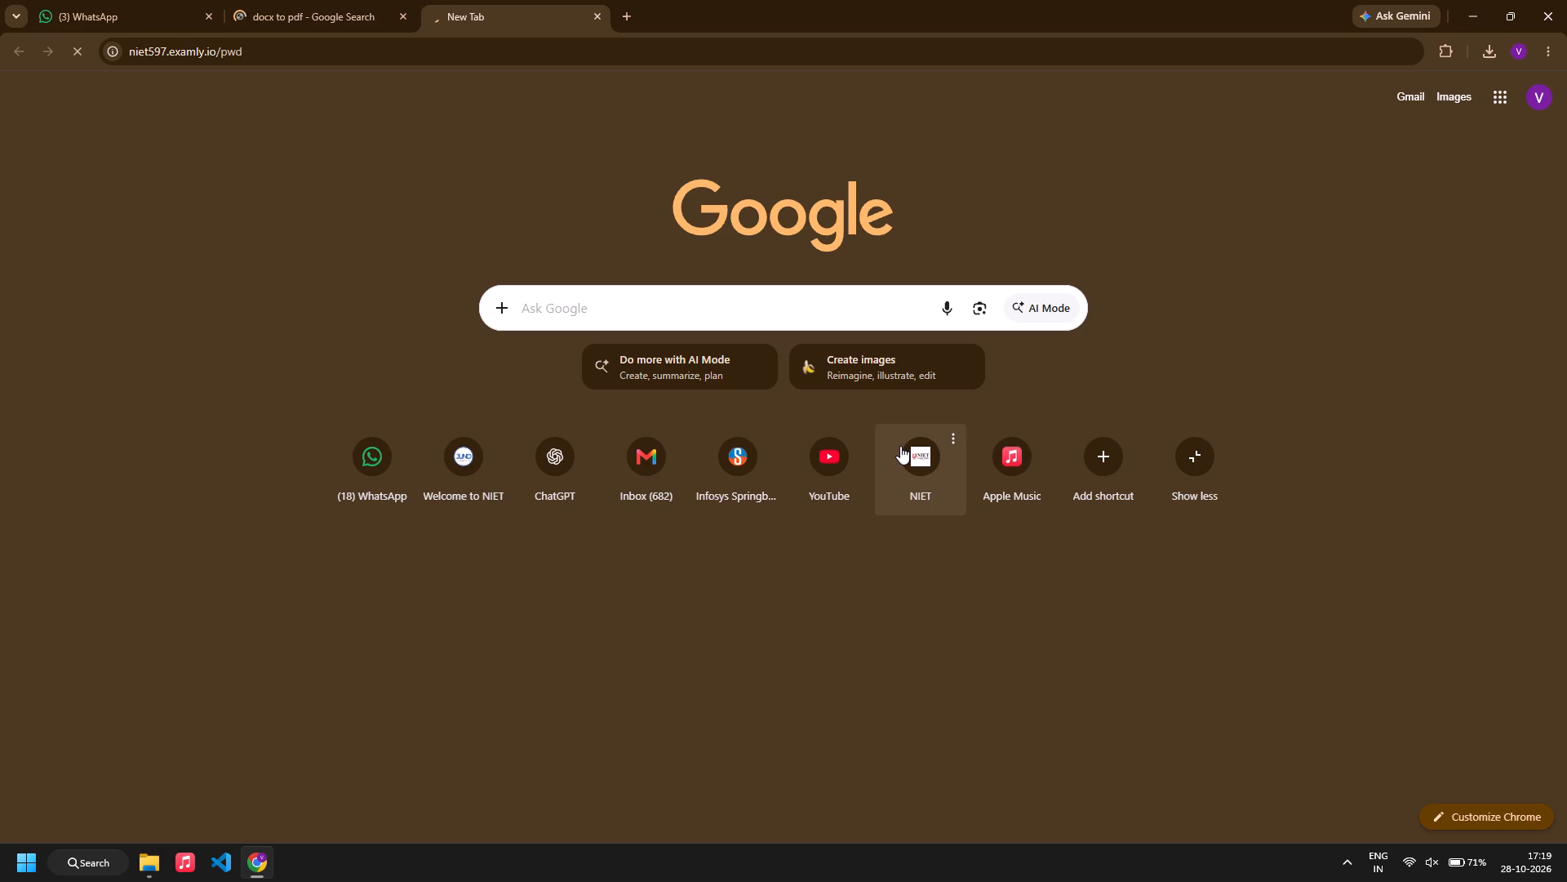
left_click(593, 11)
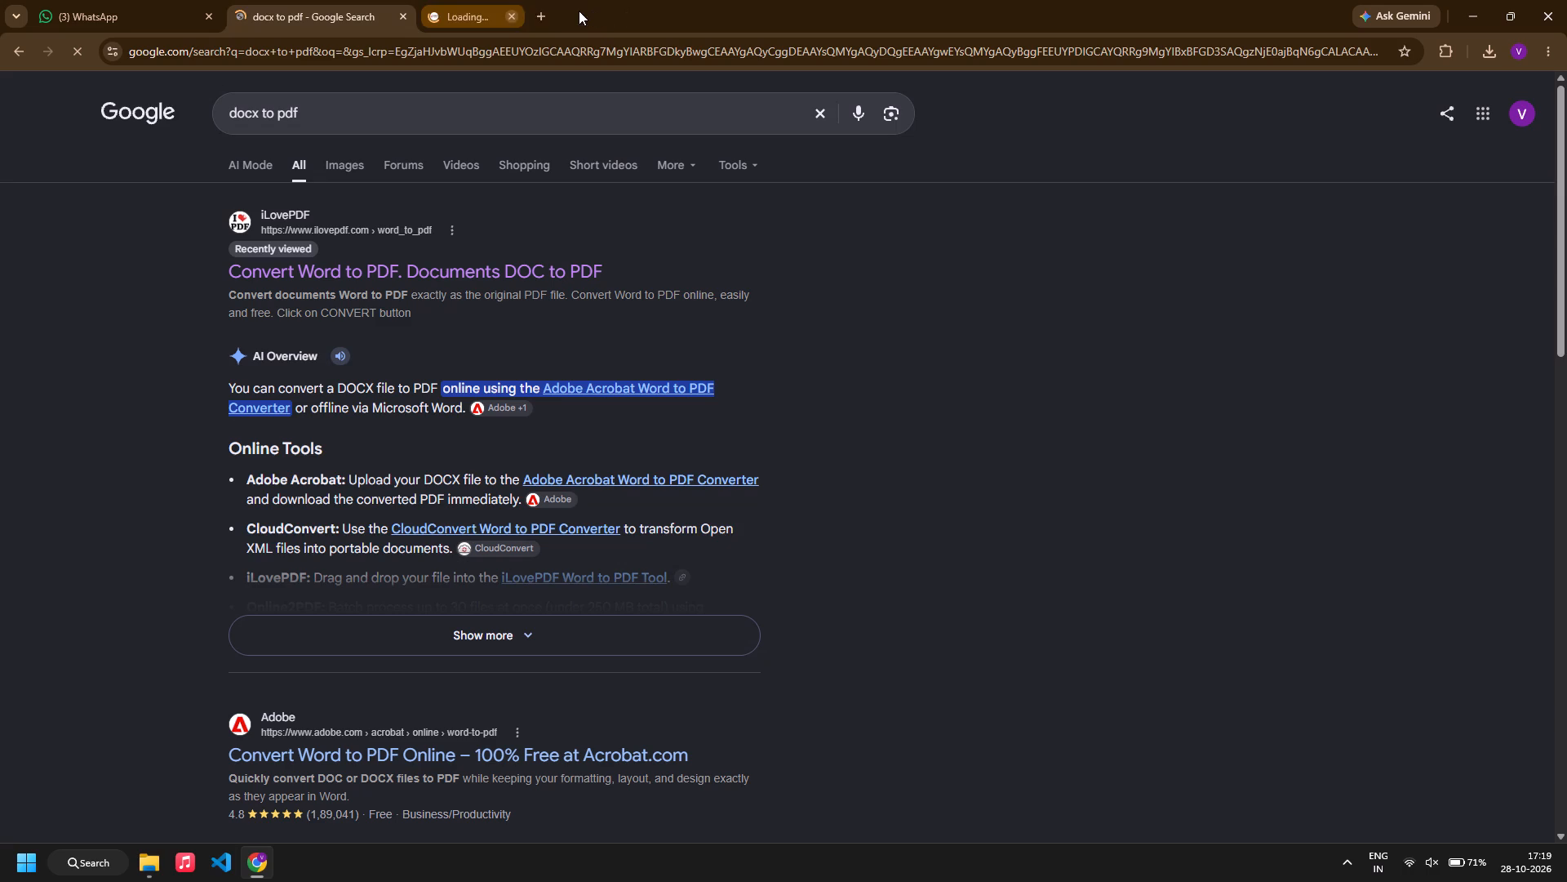
left_click(427, 12)
type("le")
left_click(322, 86)
Convert today's renamed C programming report DOCX from Downloads to PDF with iLovePDF and download the result.
left_click(328, 2)
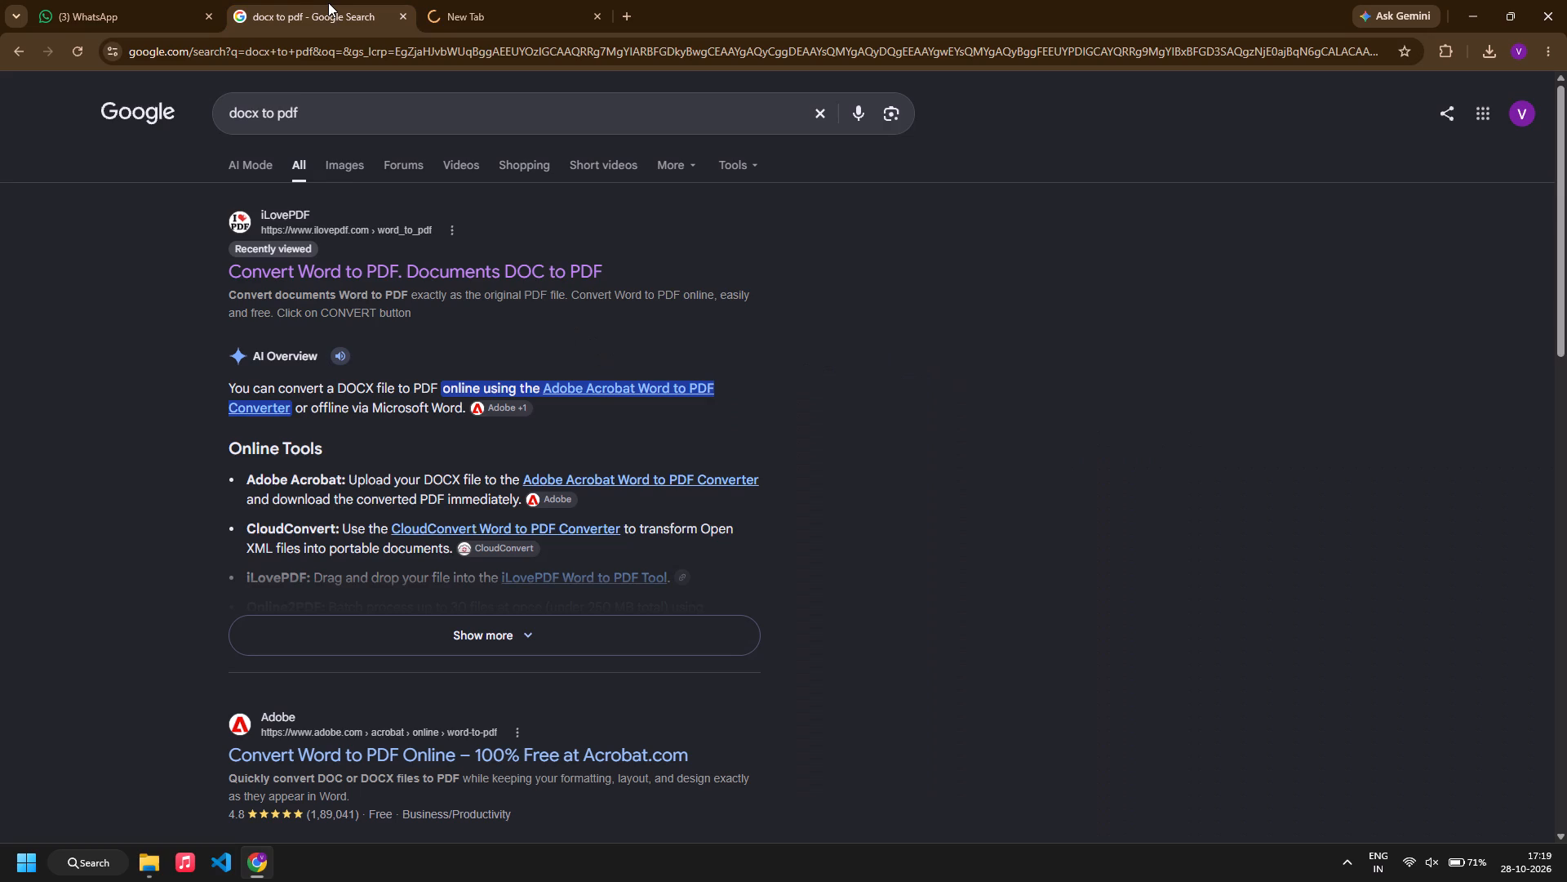
left_click(372, 267)
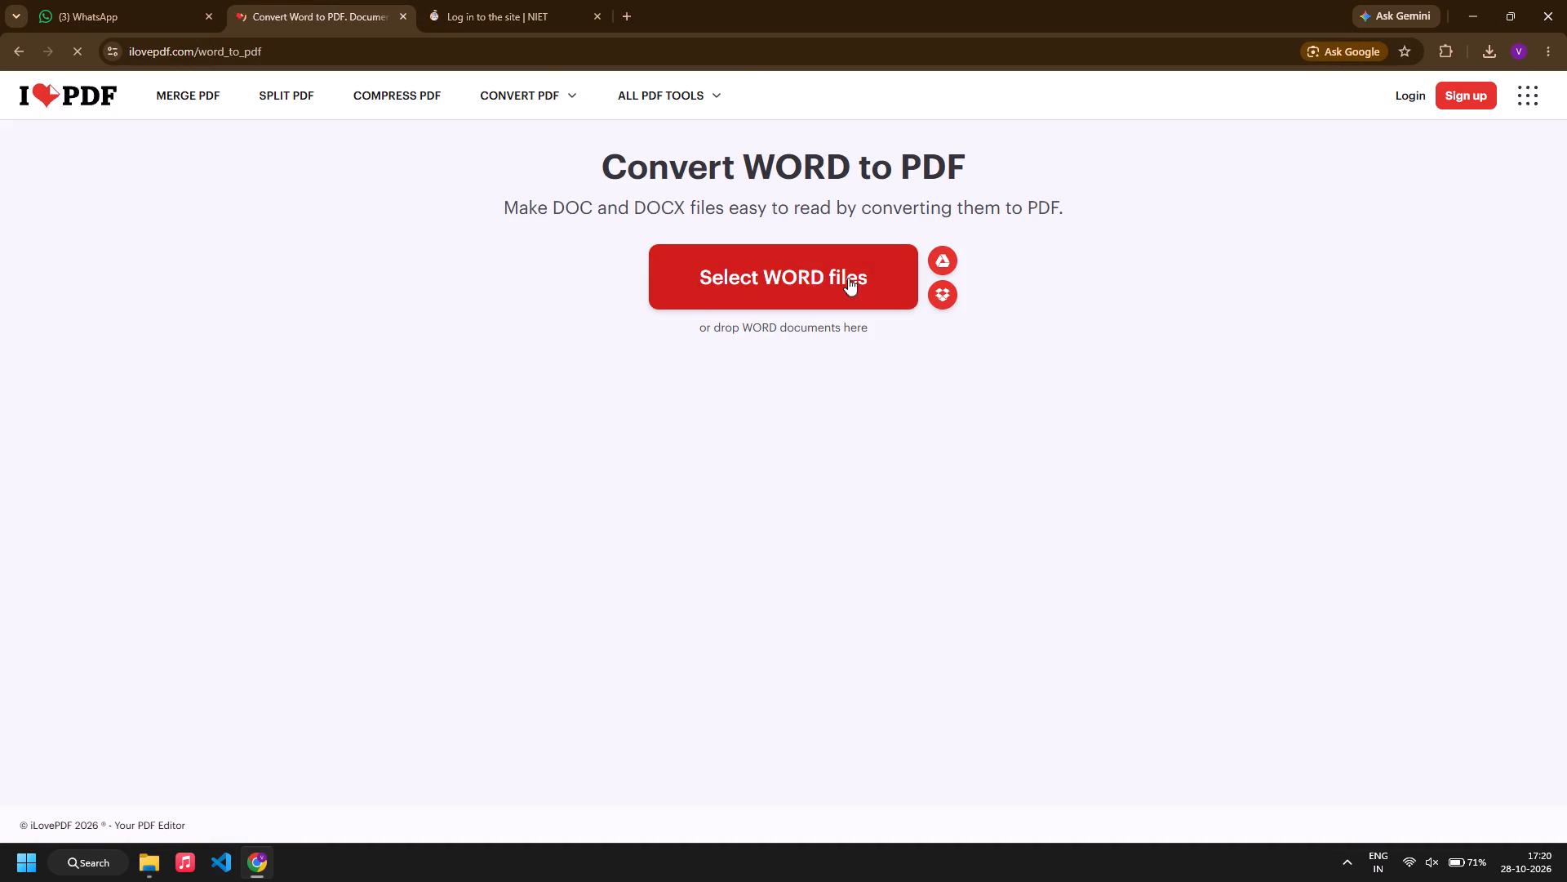
left_click(807, 265)
left_click(305, 151)
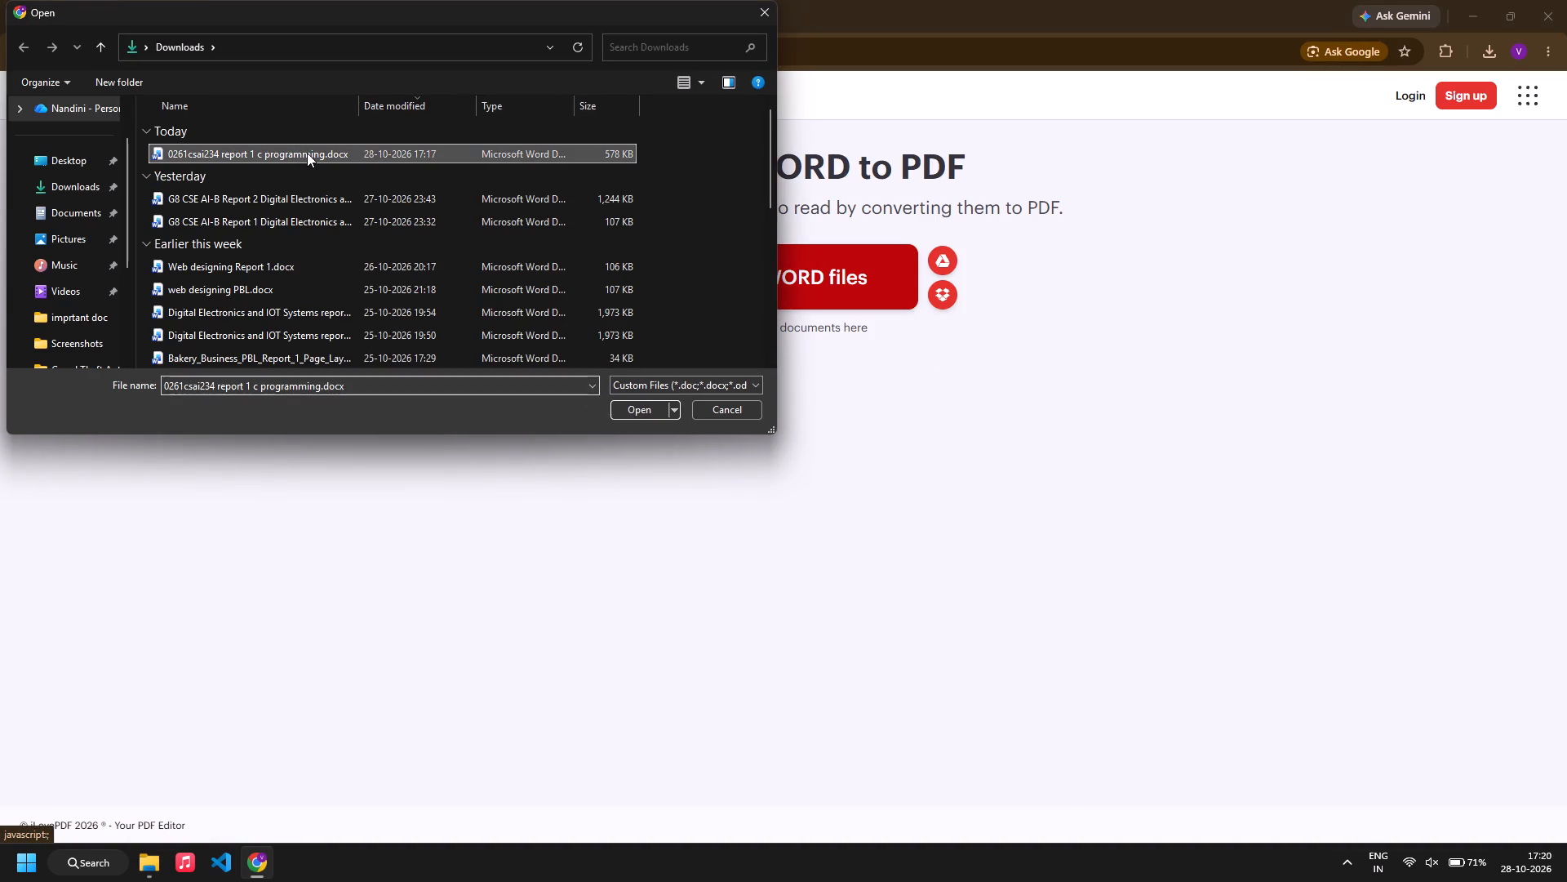
left_click(643, 408)
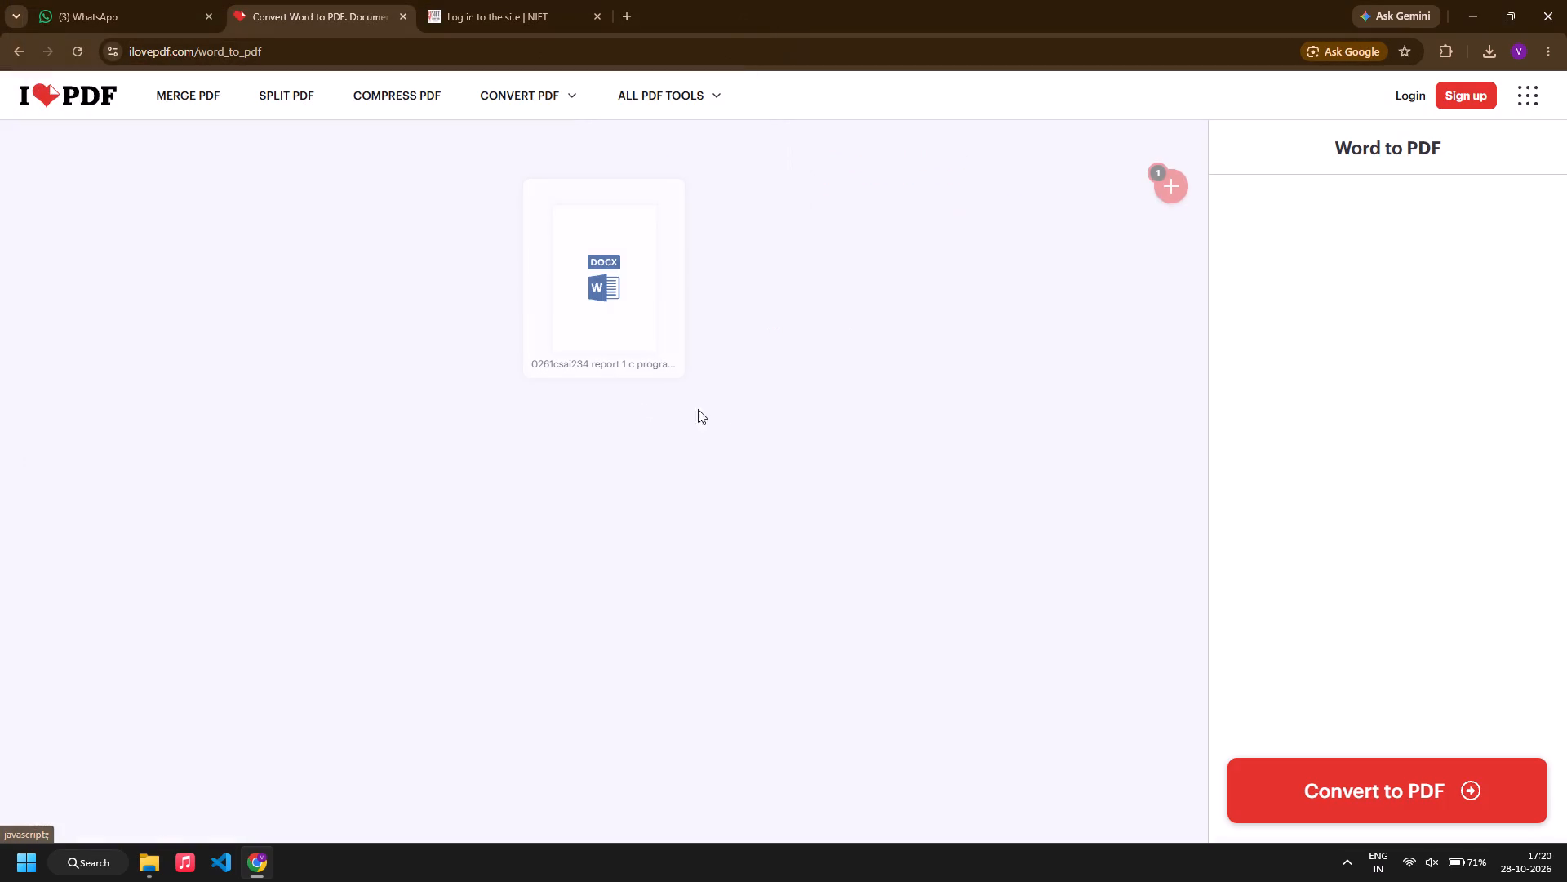
left_click(1374, 789)
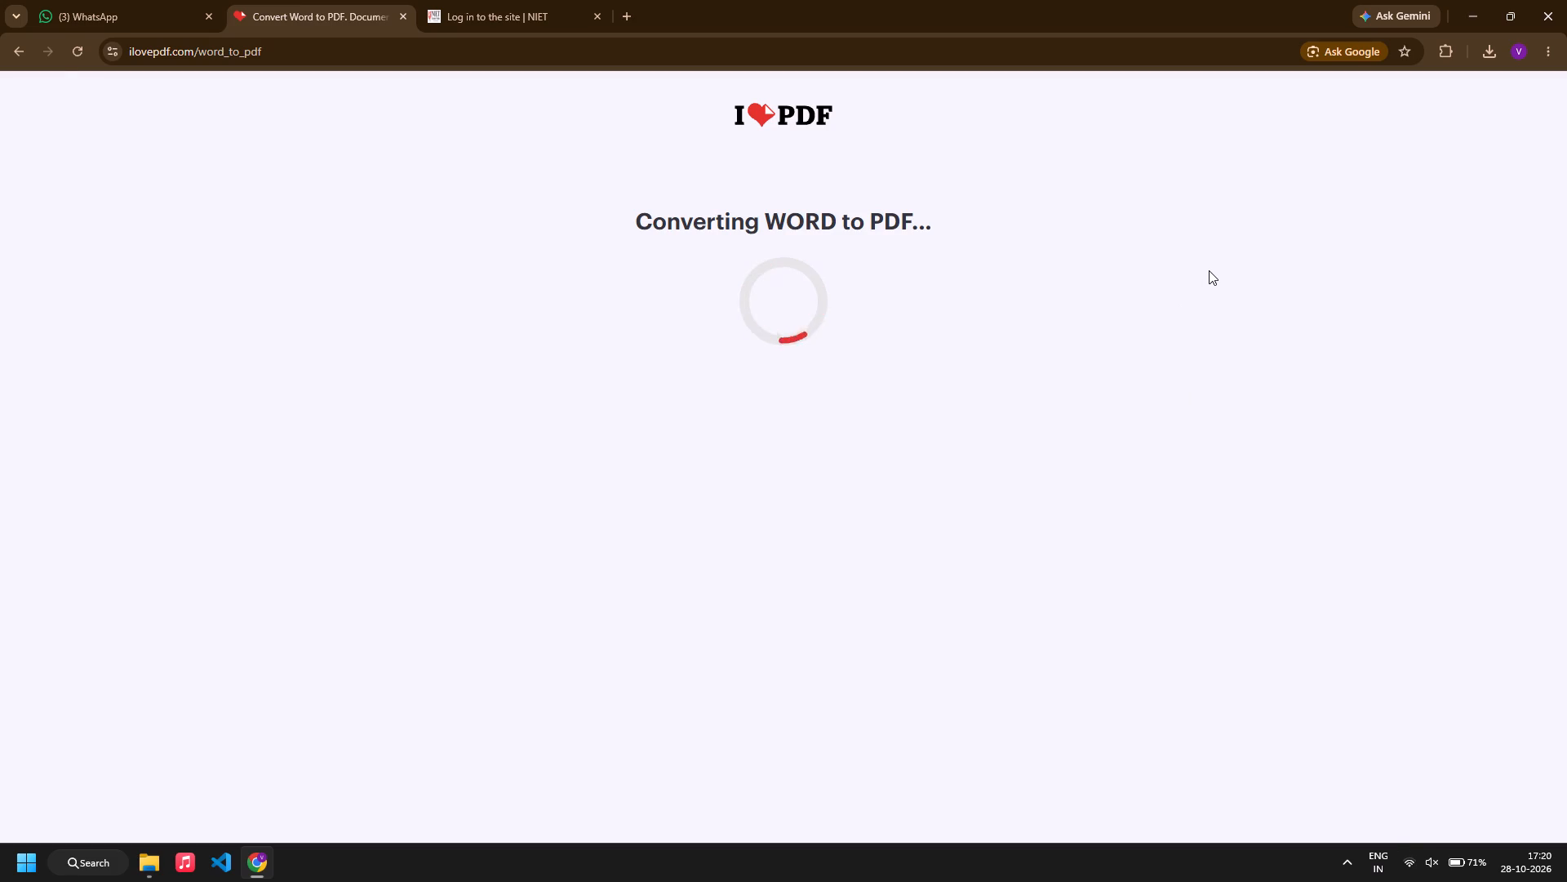
left_click(765, 228)
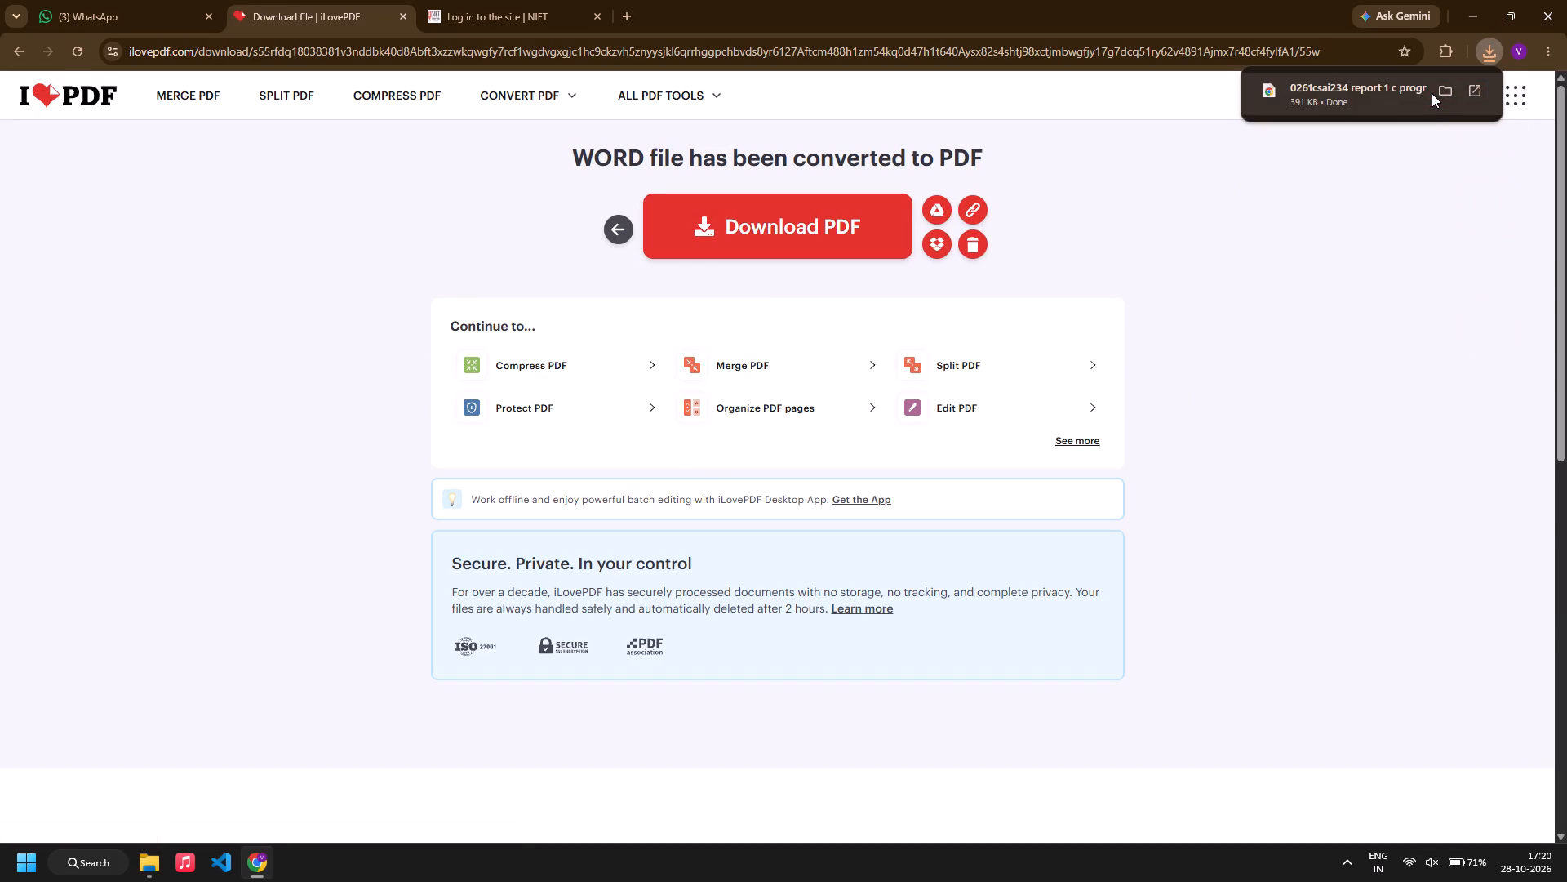
Open the downloaded C programming report PDF and check its pages from the cover details to the end.
left_click(1409, 91)
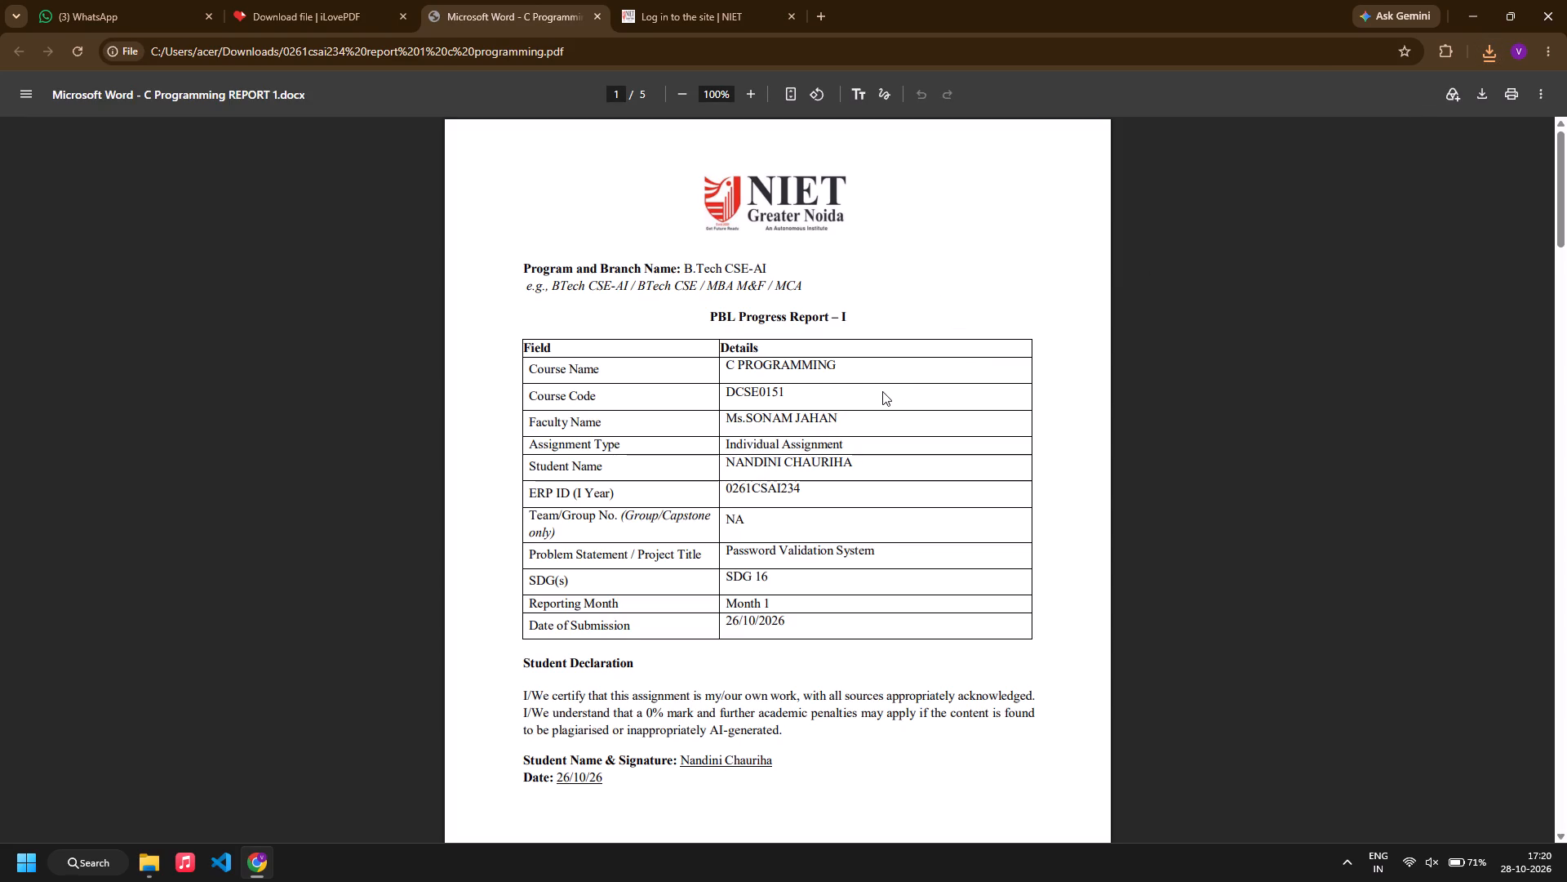
scroll(866, 406, "down", 7)
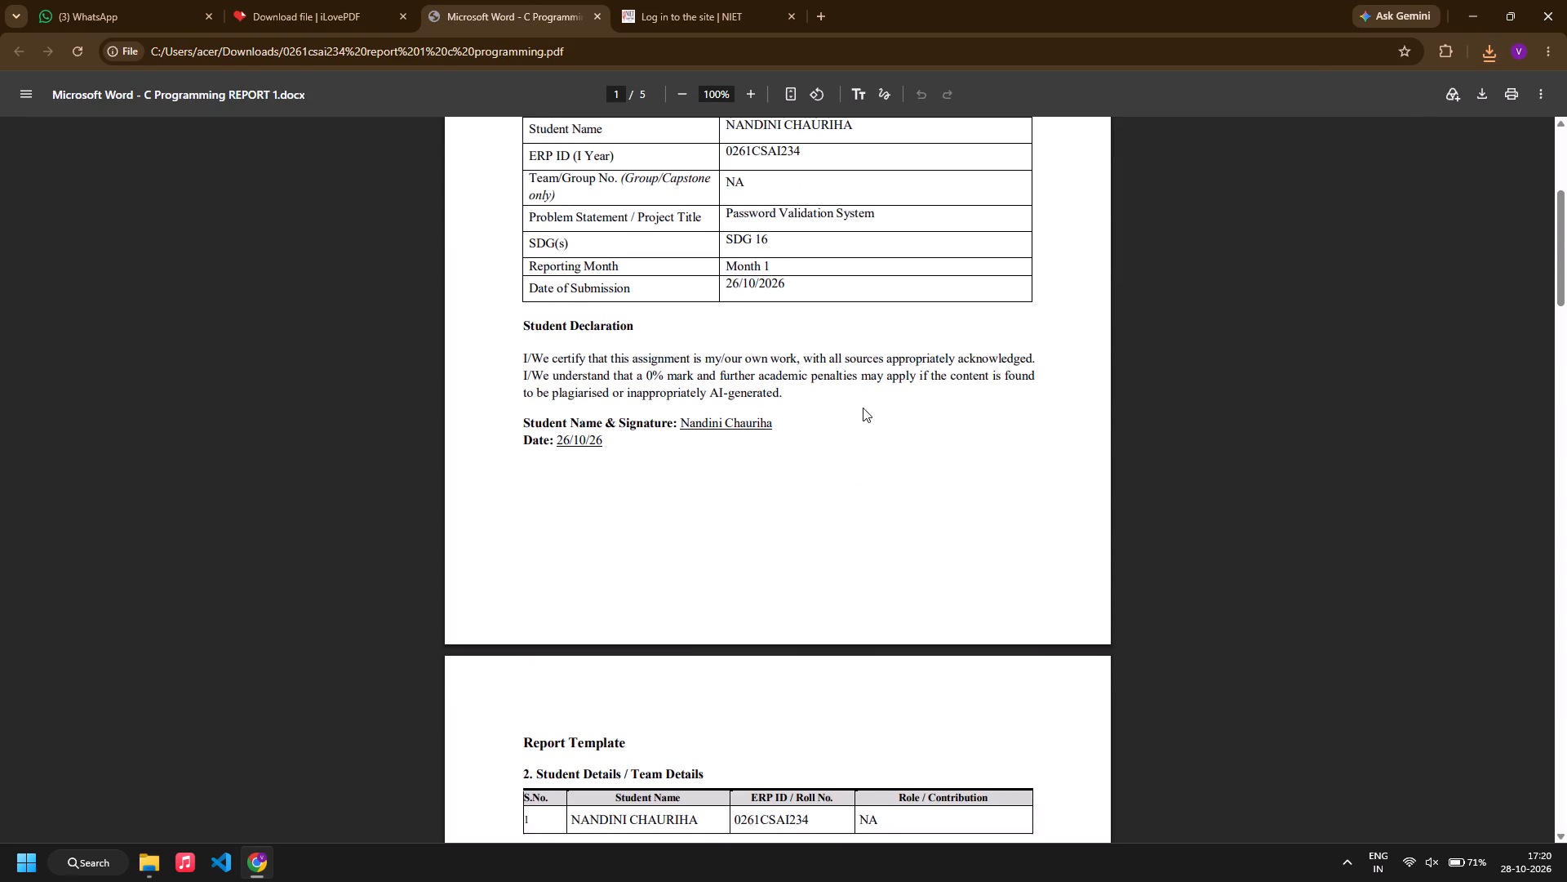
scroll(863, 408, "down", 12)
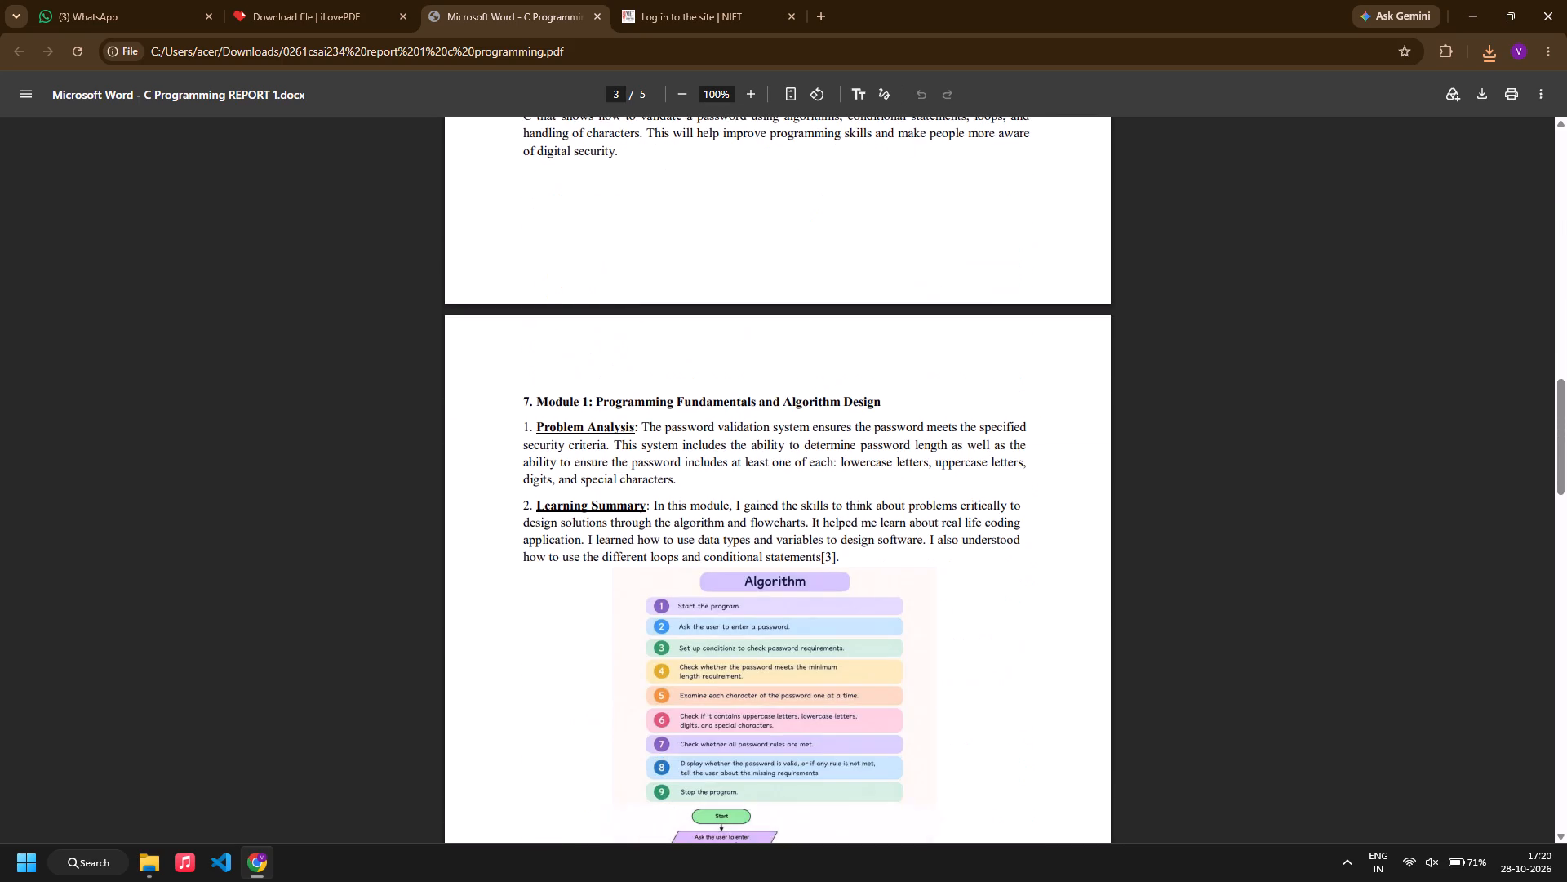
scroll(871, 405, "down", 12)
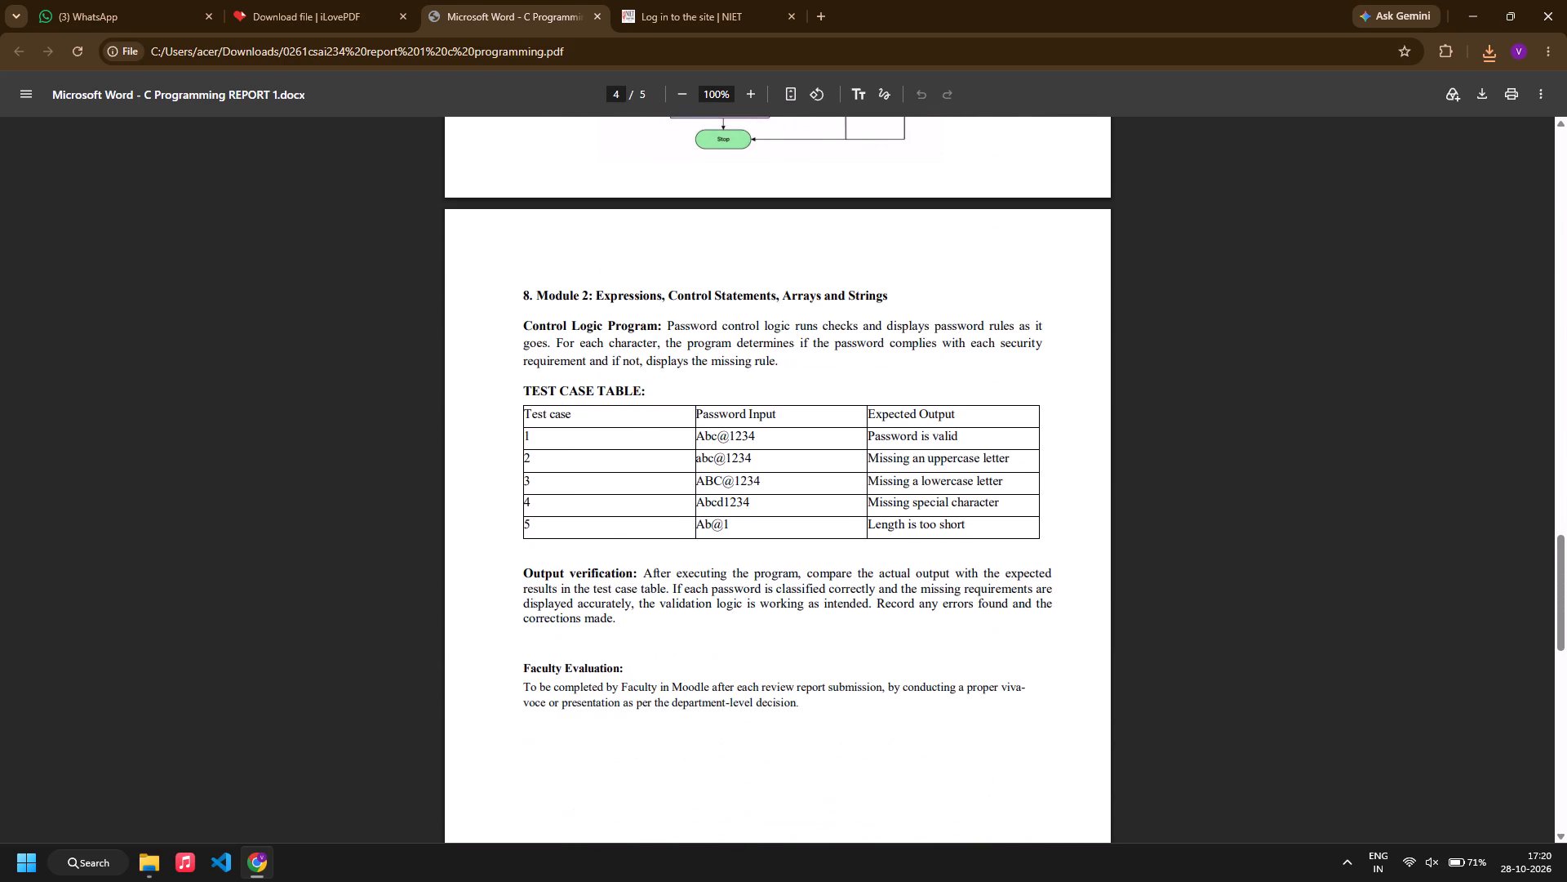
scroll(875, 401, "down", 12)
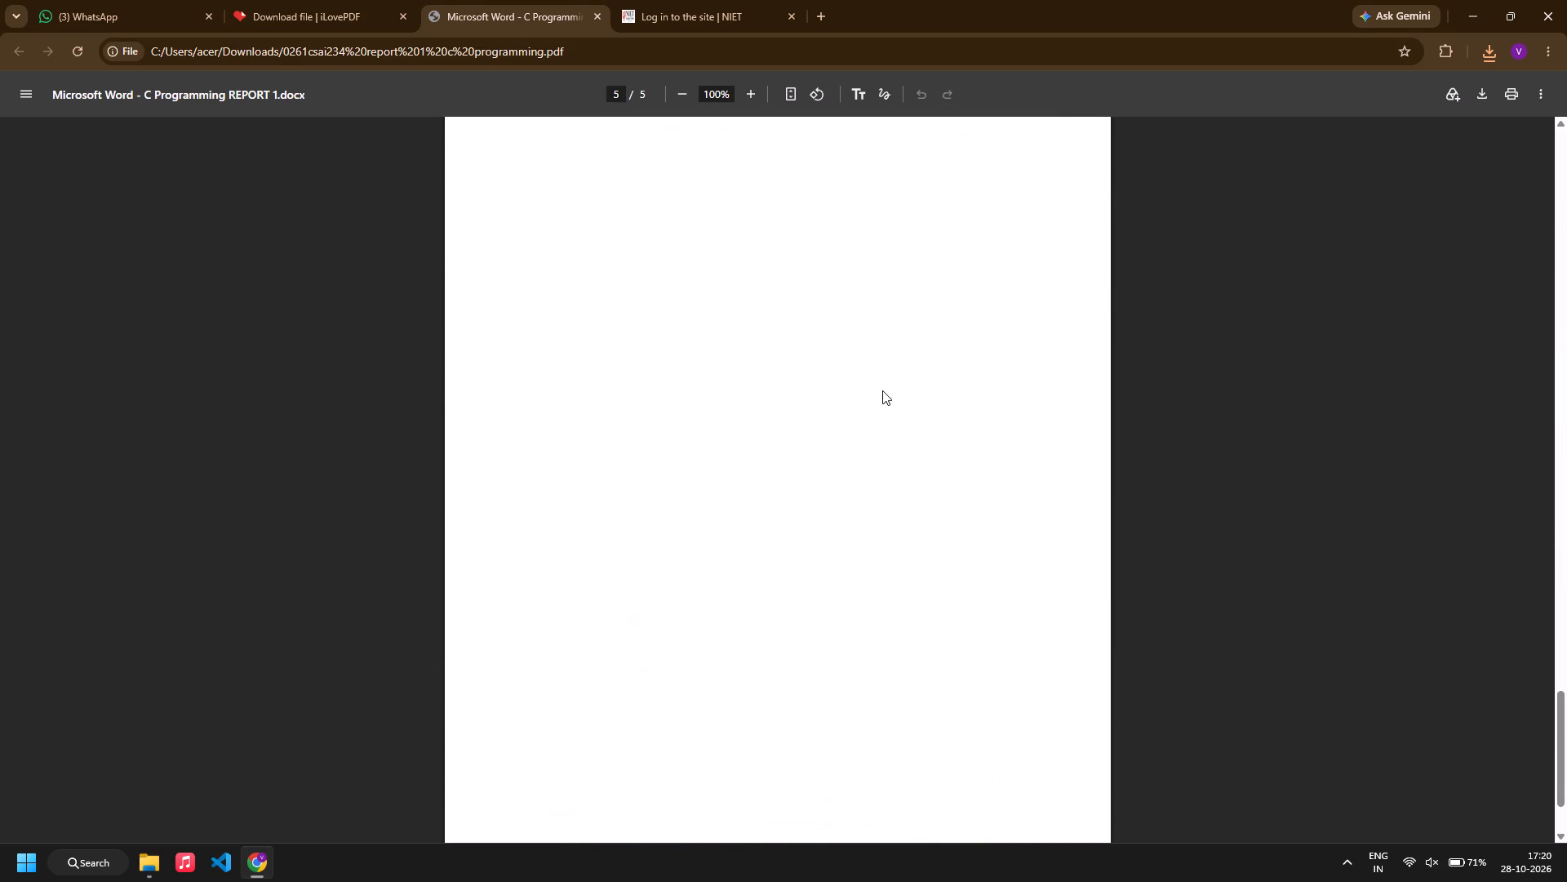
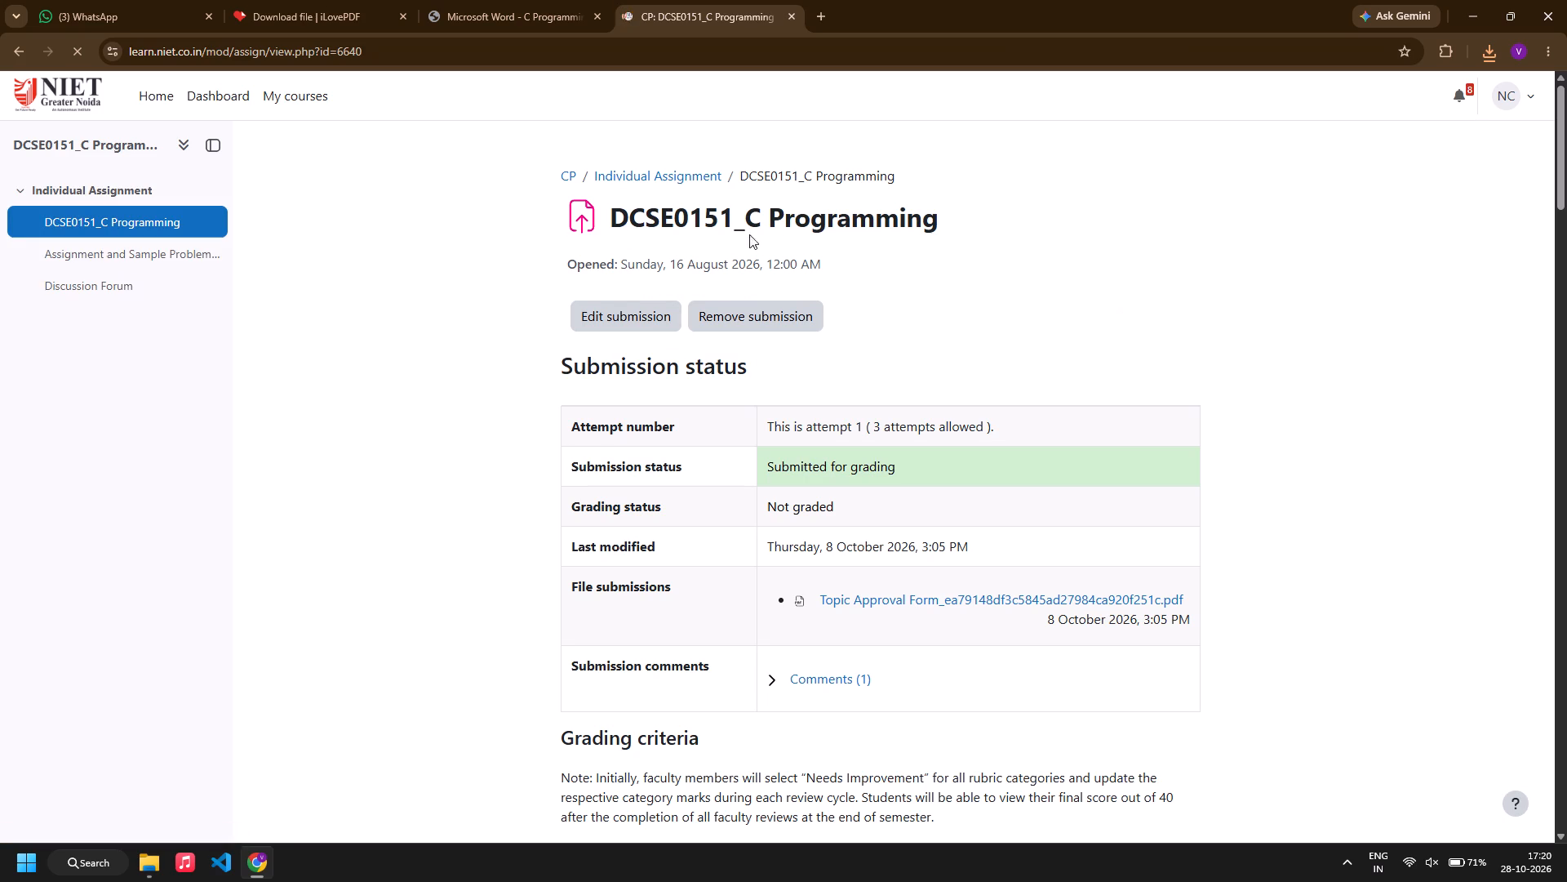
Open the existing DCSE0151_C Programming assignment submission for editing.
left_click(648, 319)
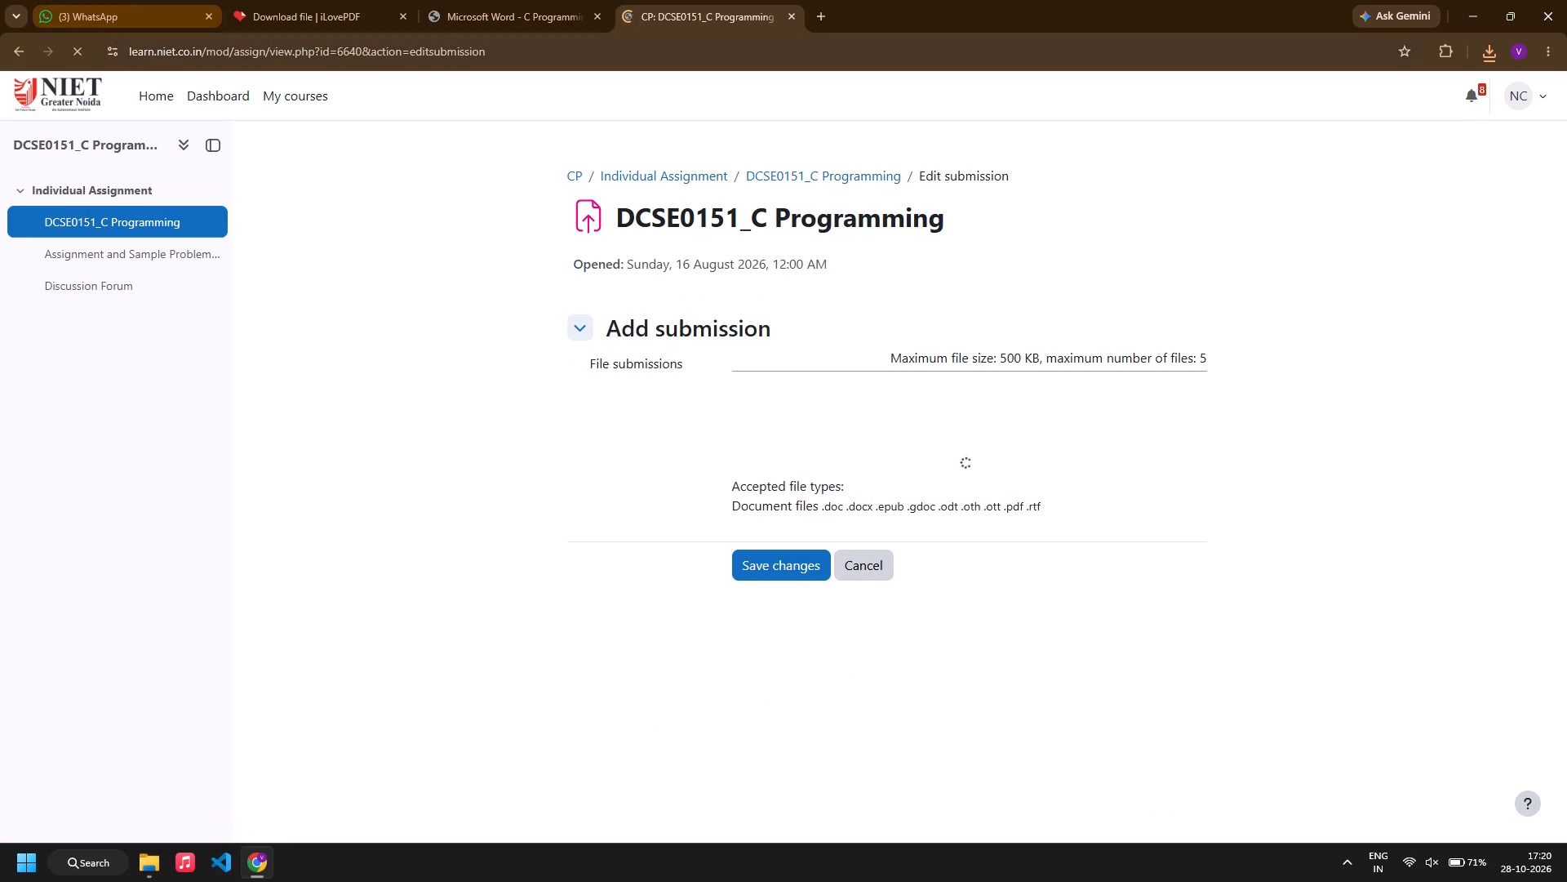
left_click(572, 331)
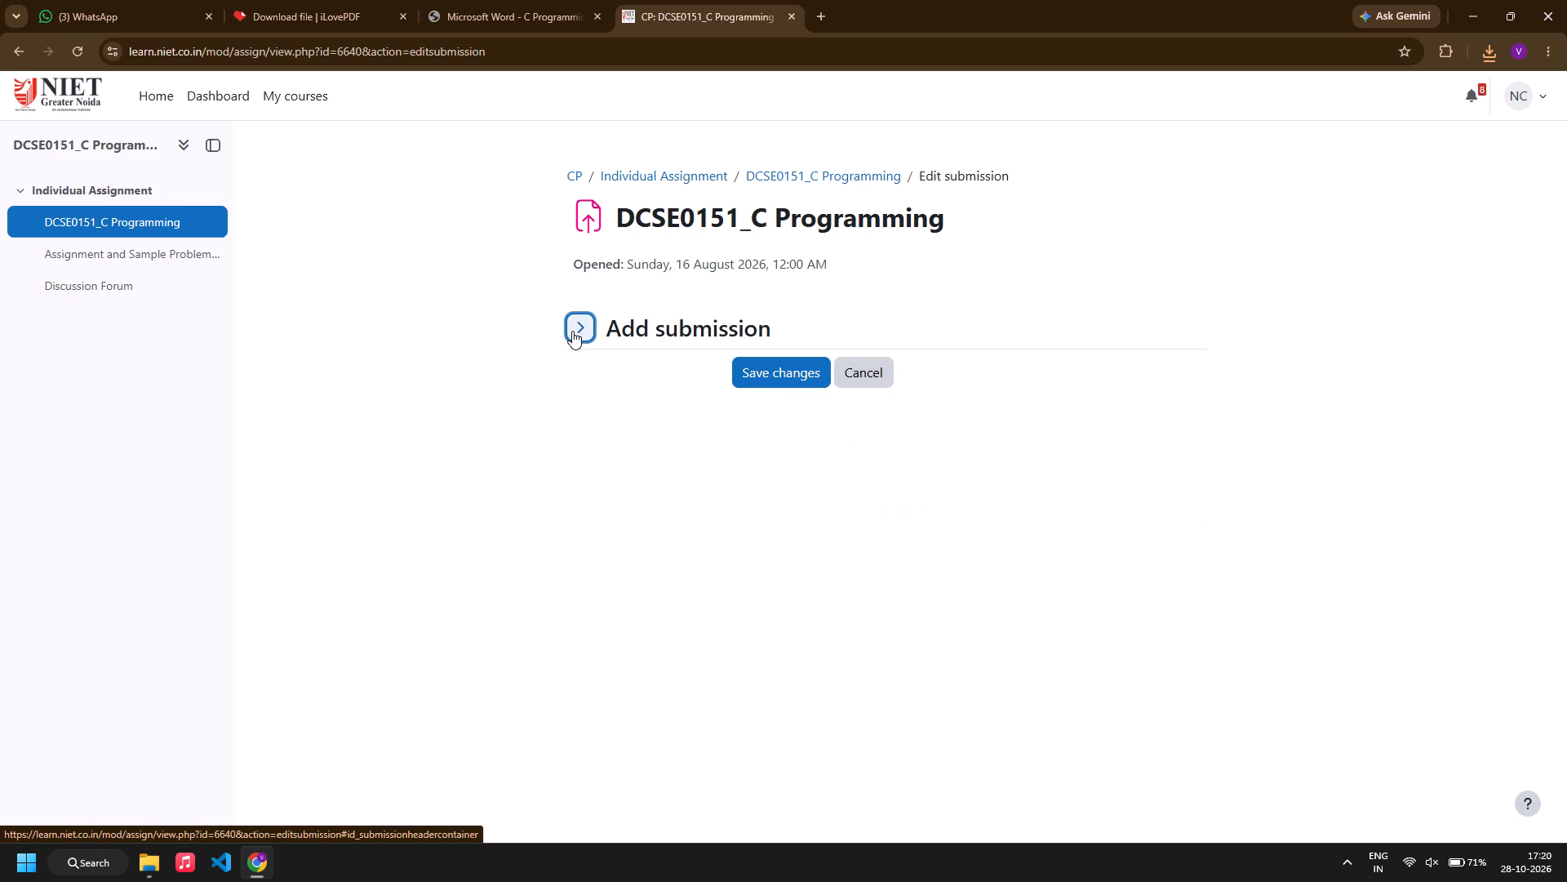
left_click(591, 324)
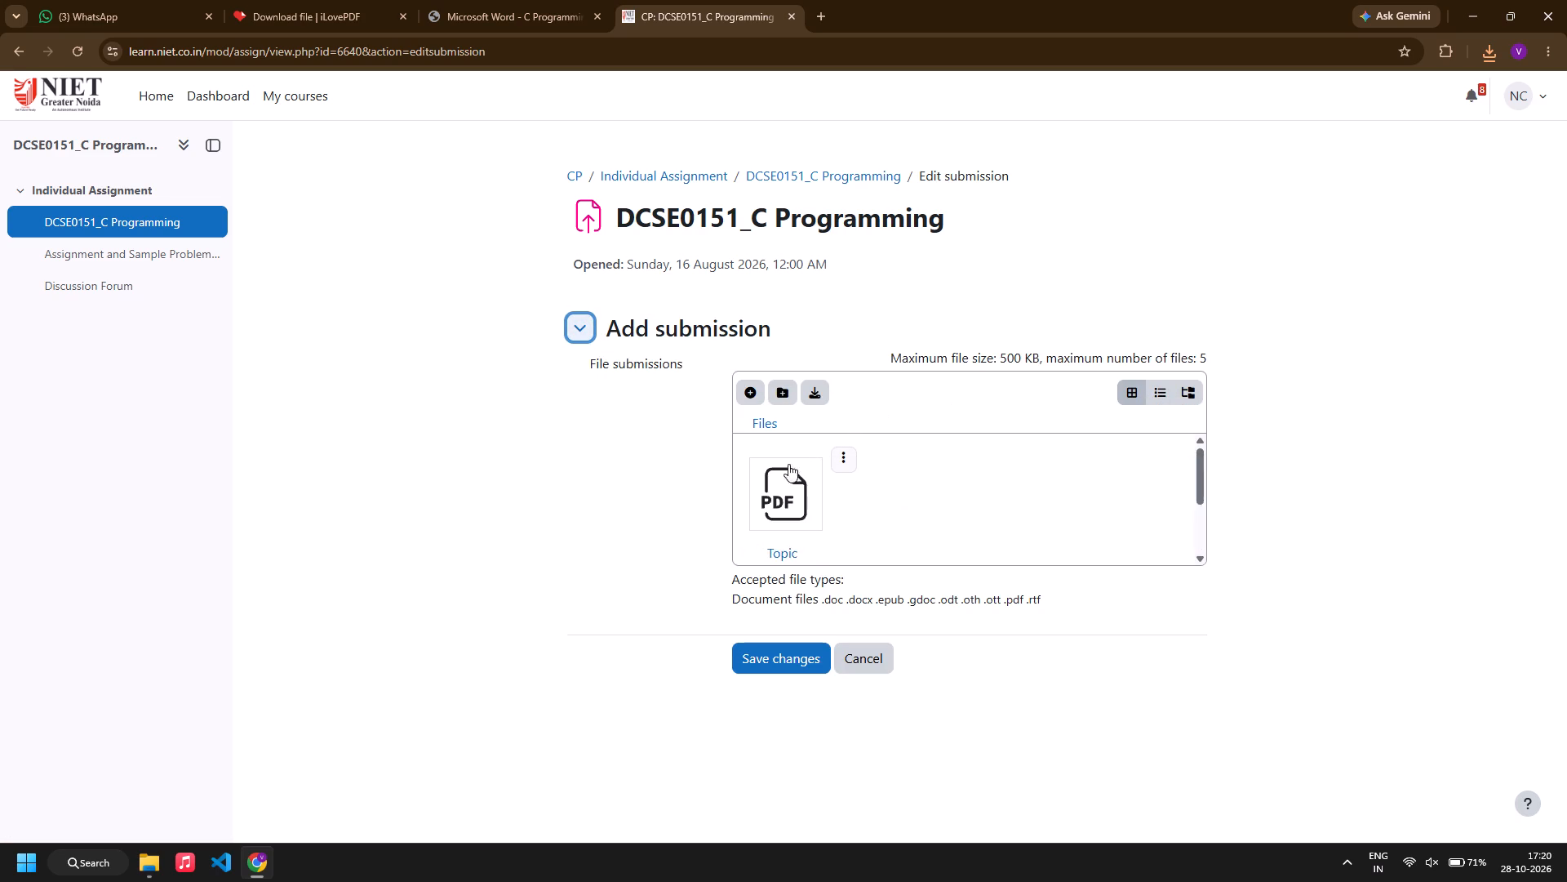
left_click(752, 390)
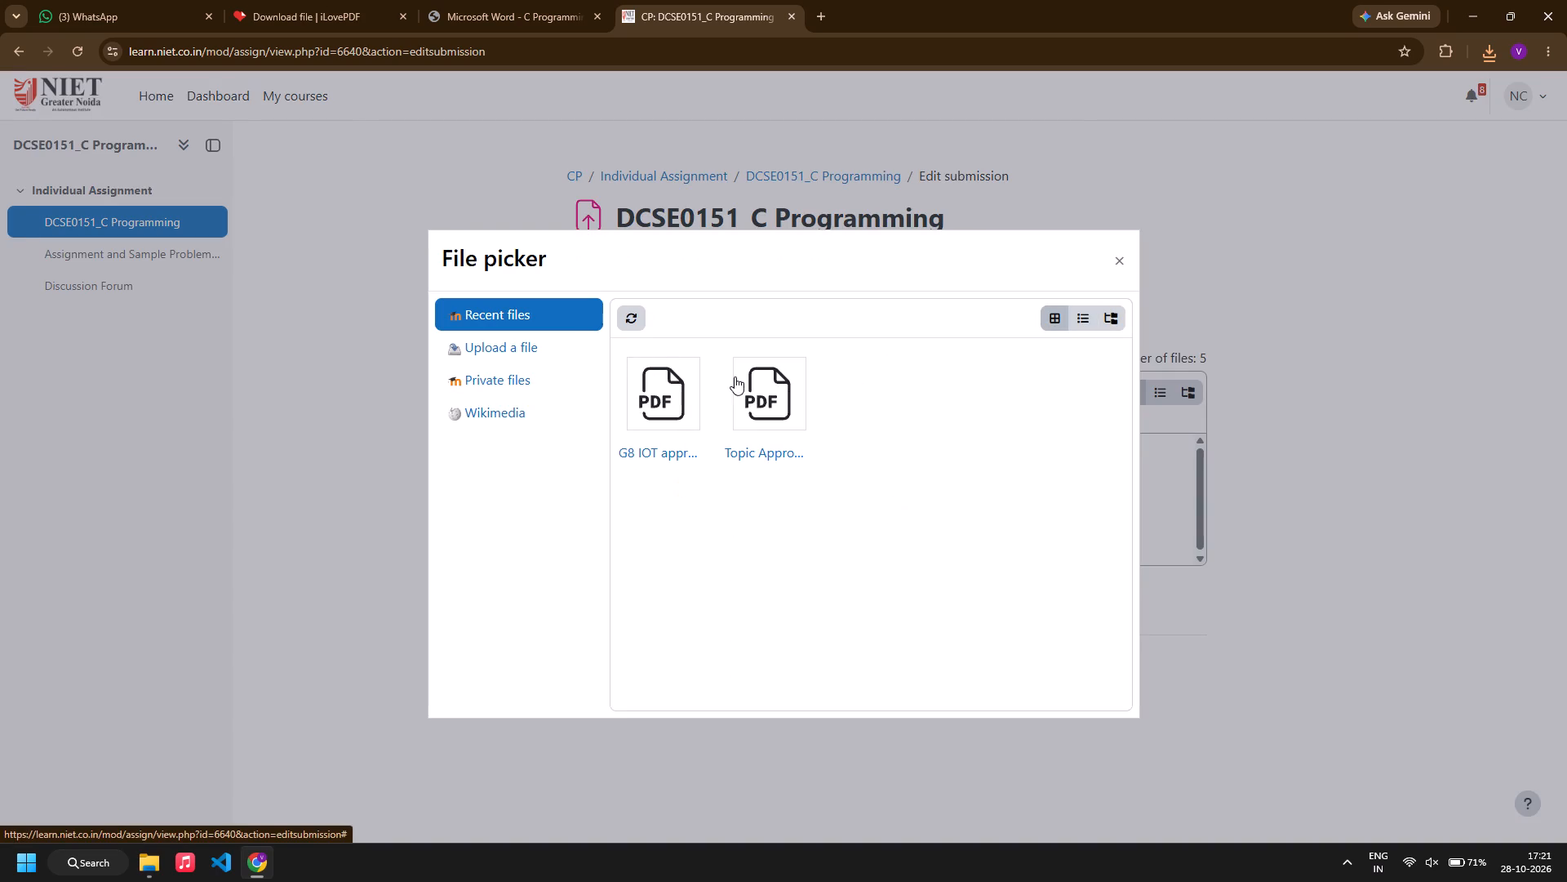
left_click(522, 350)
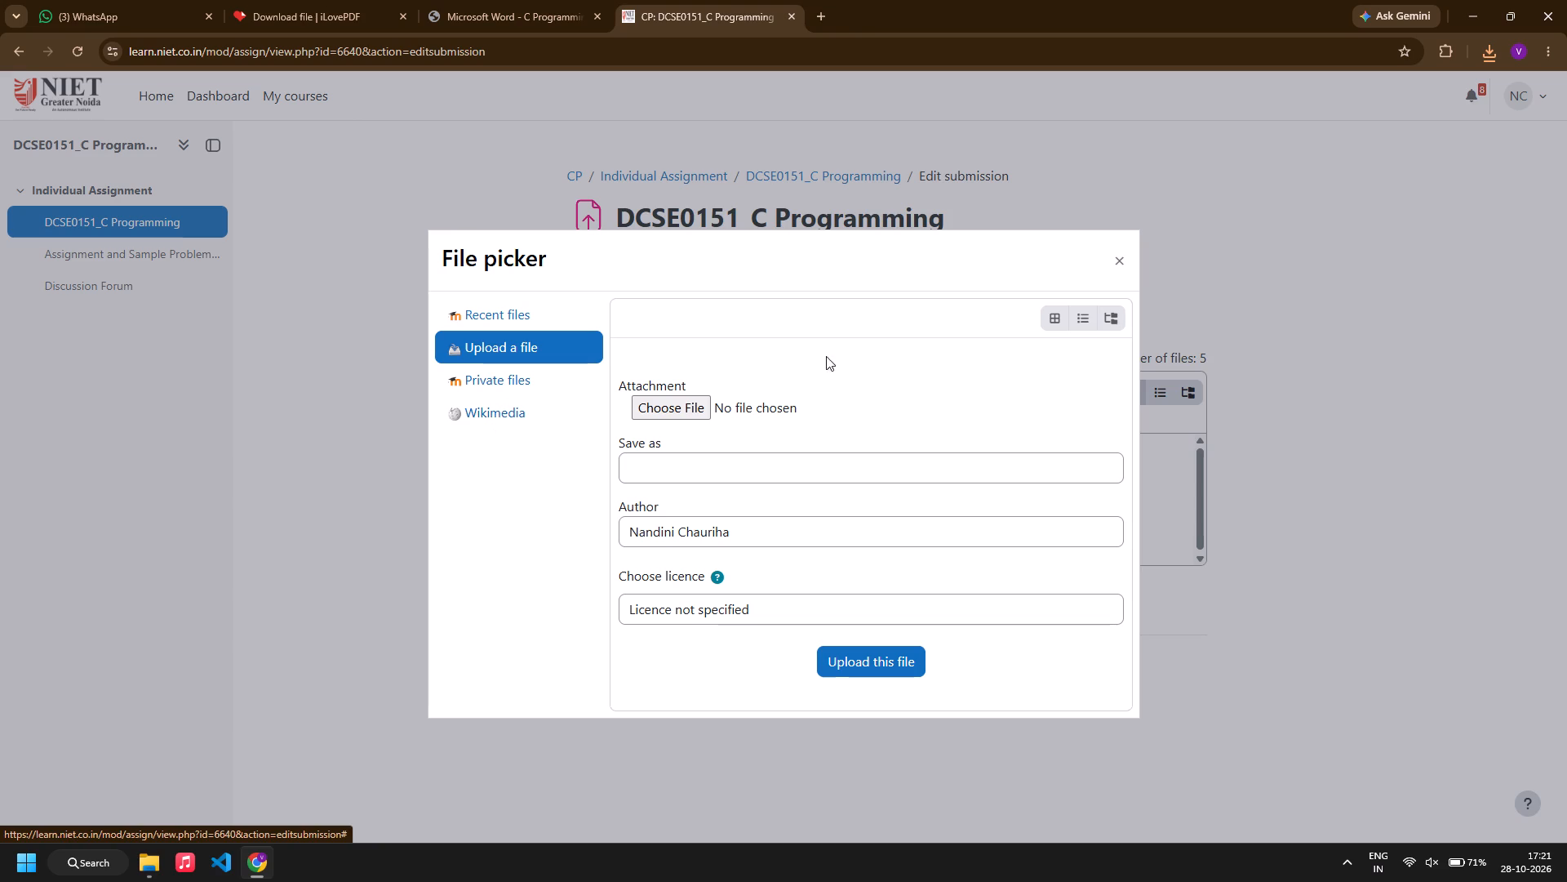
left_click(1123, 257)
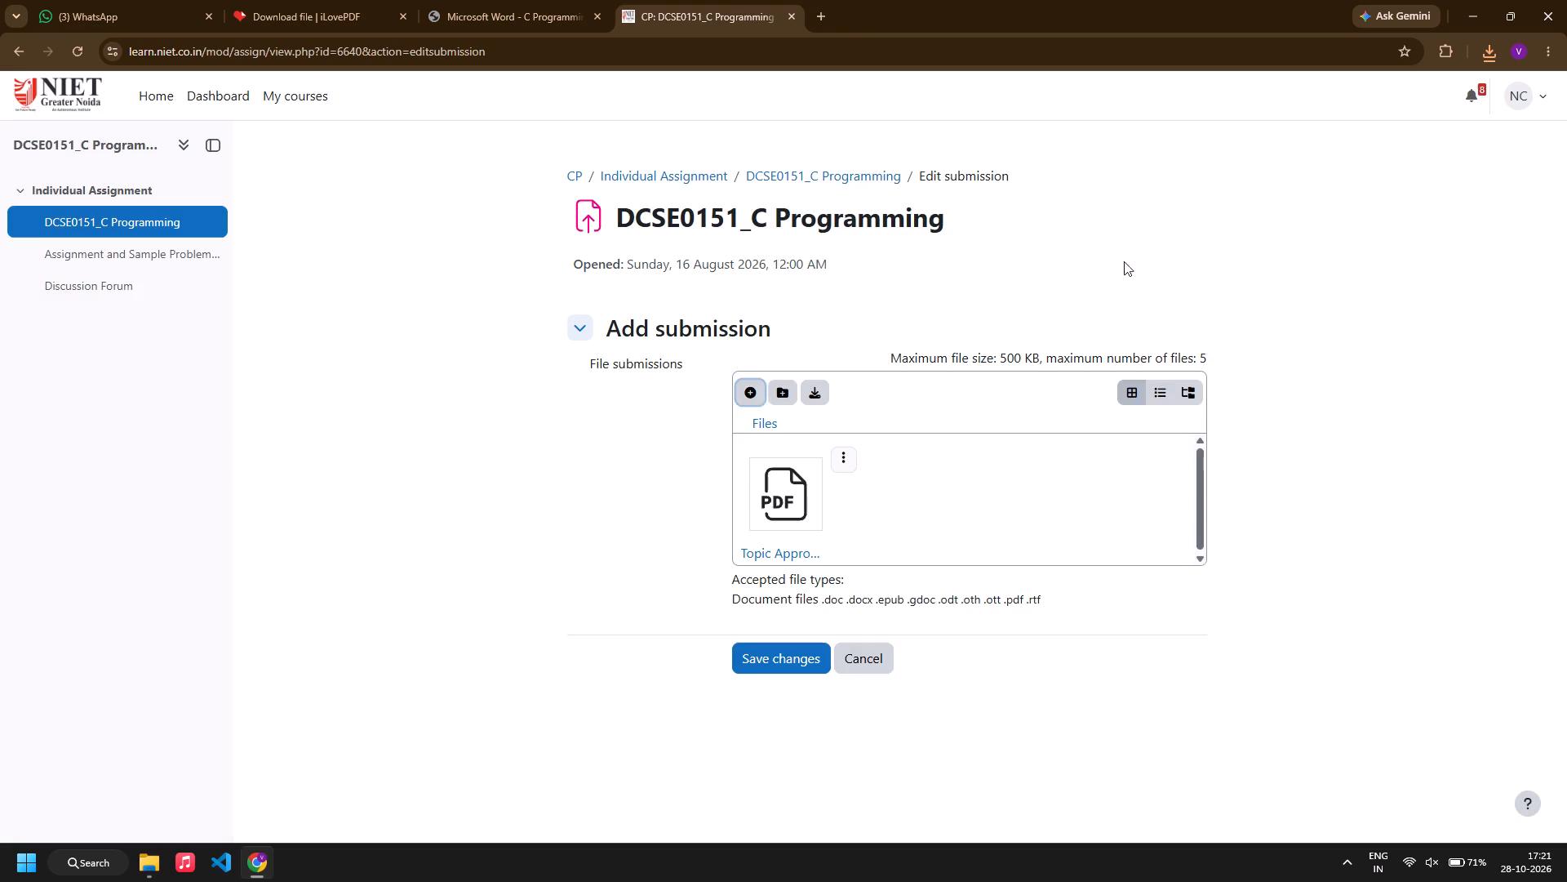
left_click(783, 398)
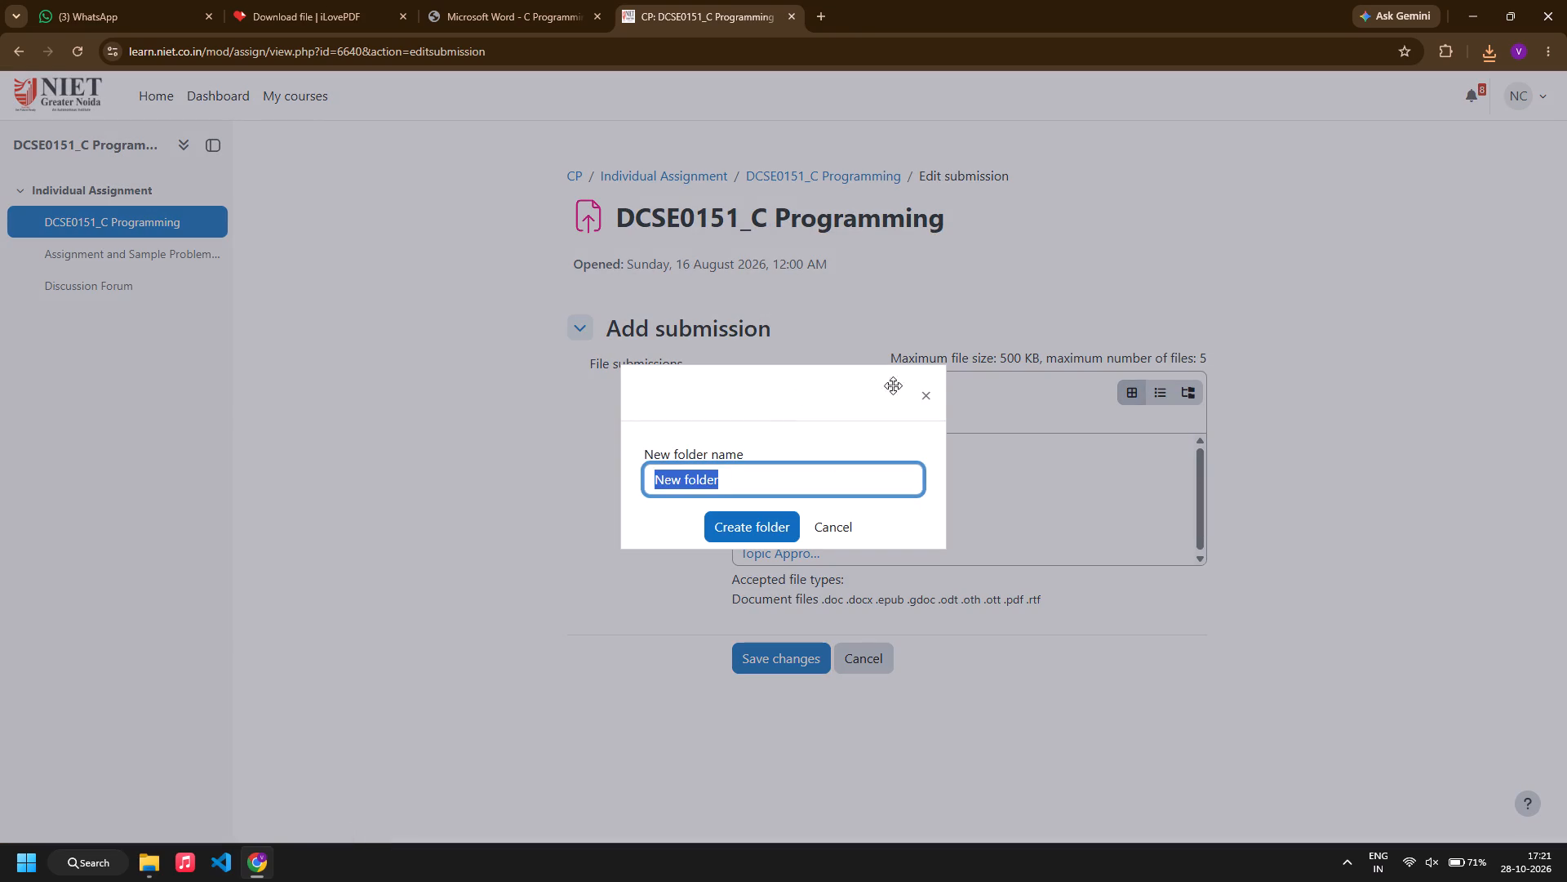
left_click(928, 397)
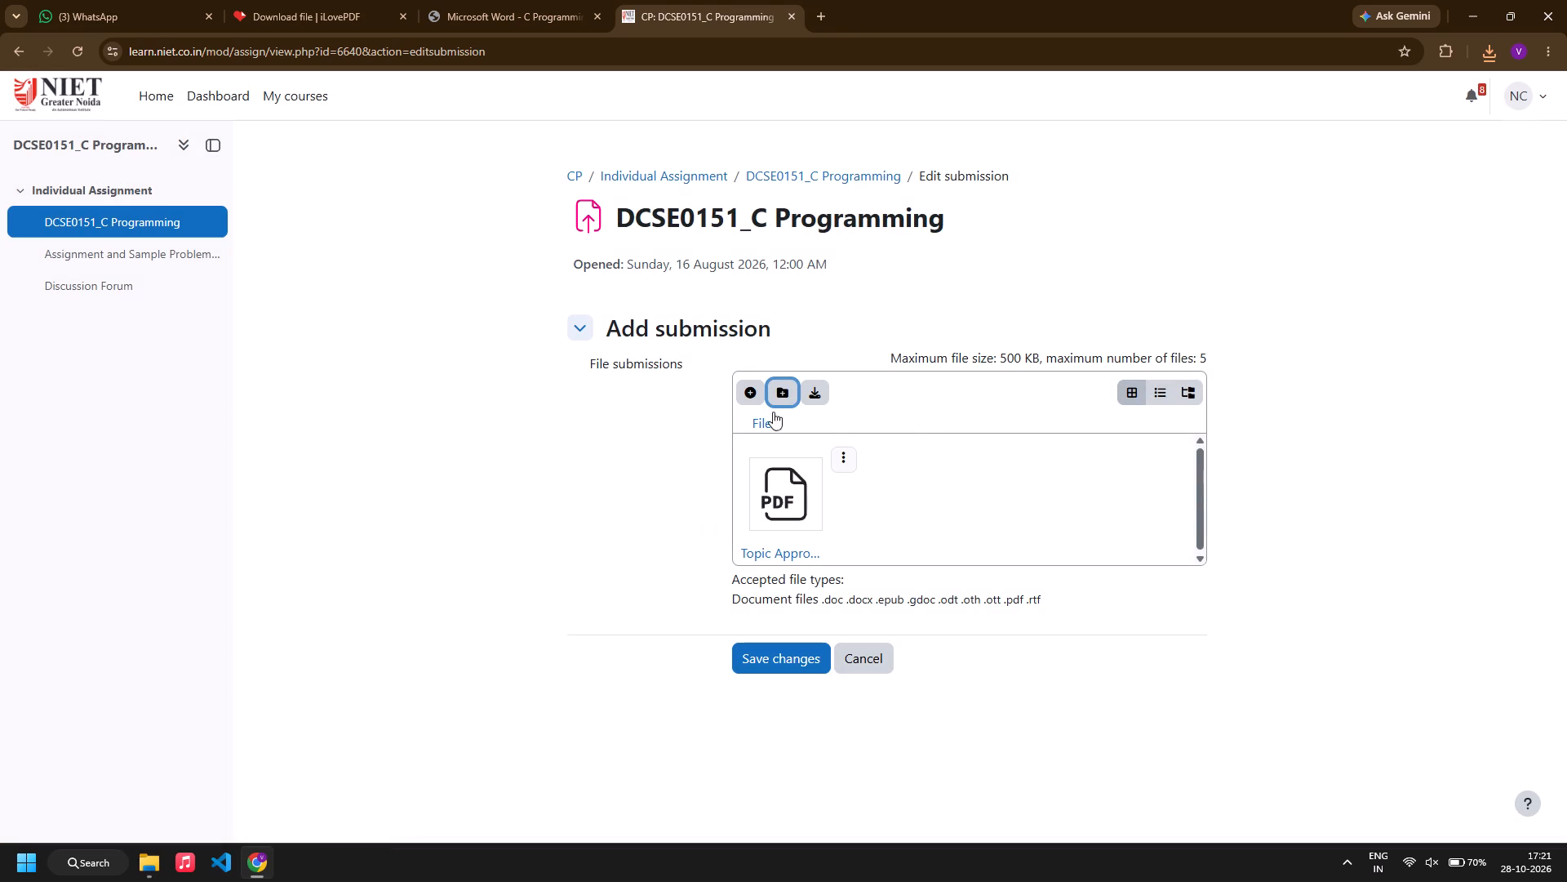
Choose today's C programming report 1 PDF from Downloads as the attachment for a new submission file.
left_click(748, 389)
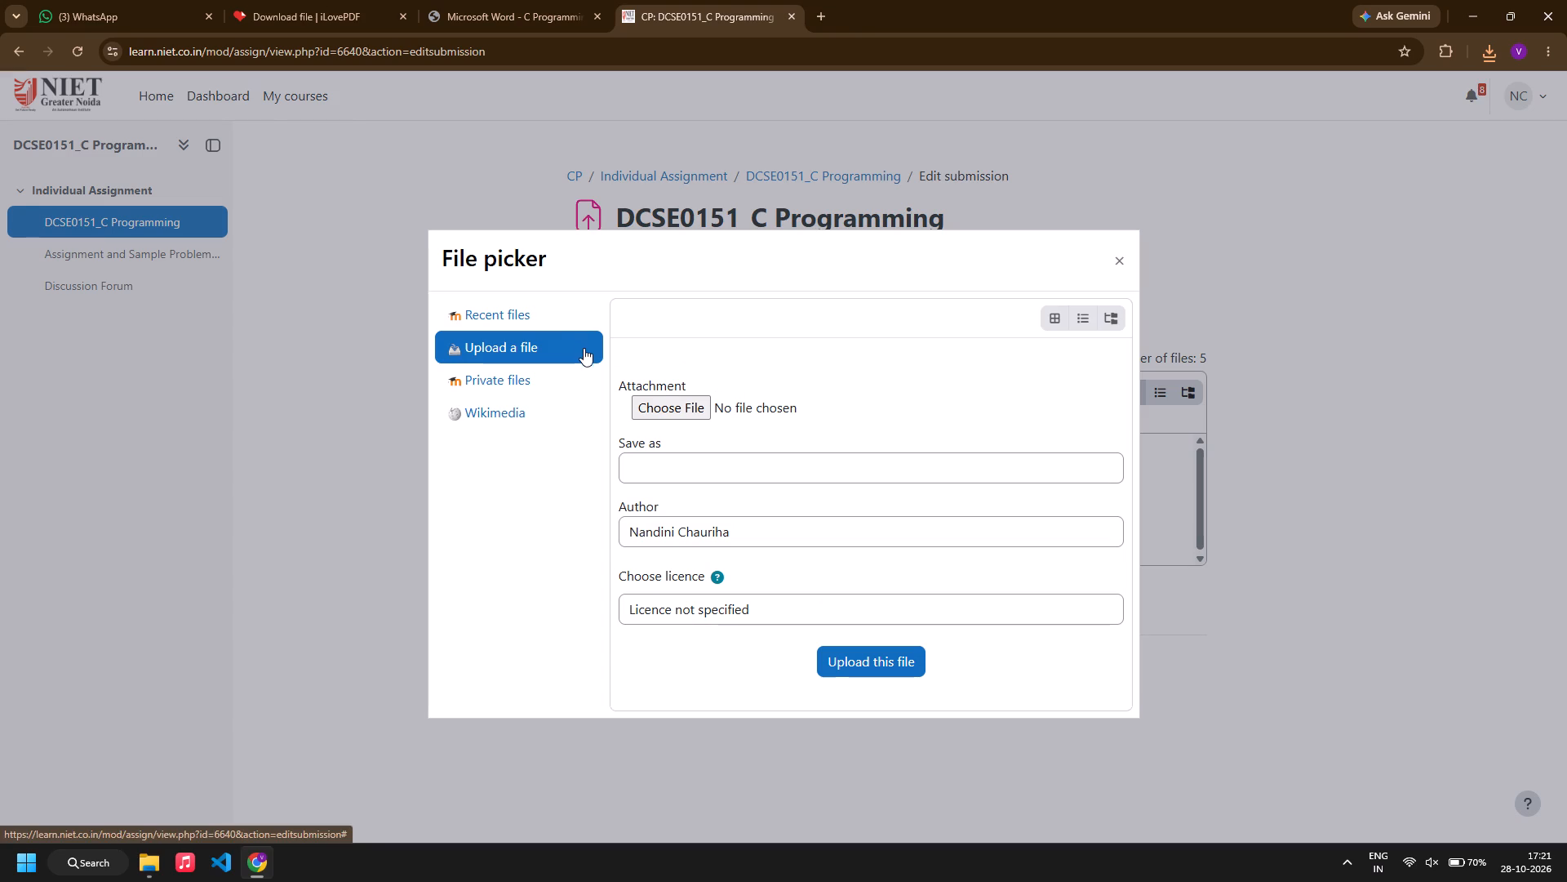
left_click(667, 403)
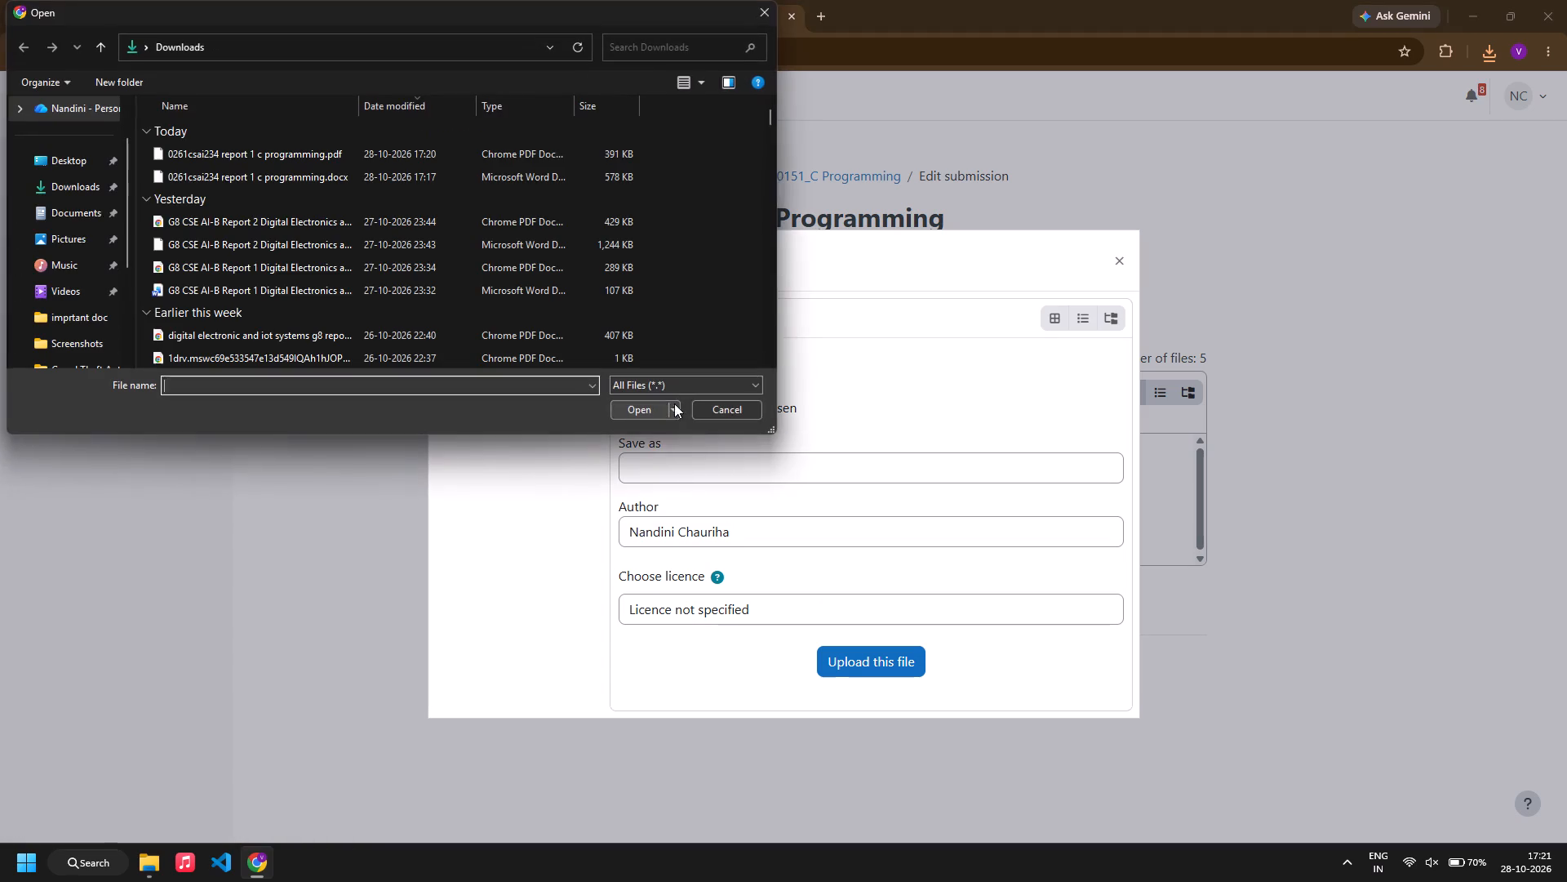
left_click(1, 9)
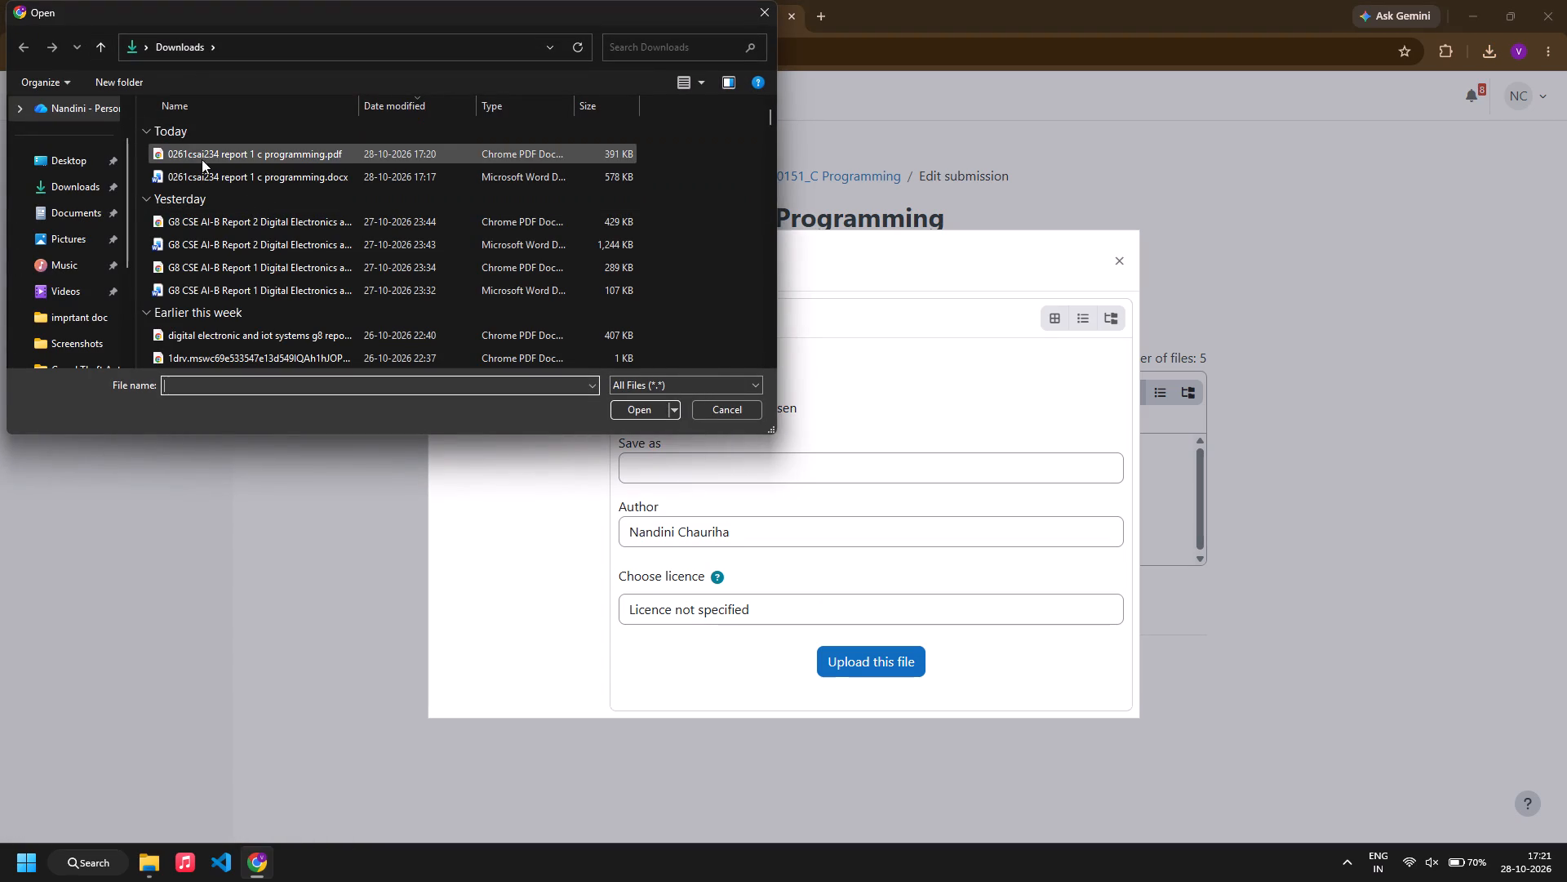
left_click(202, 159)
left_click(639, 409)
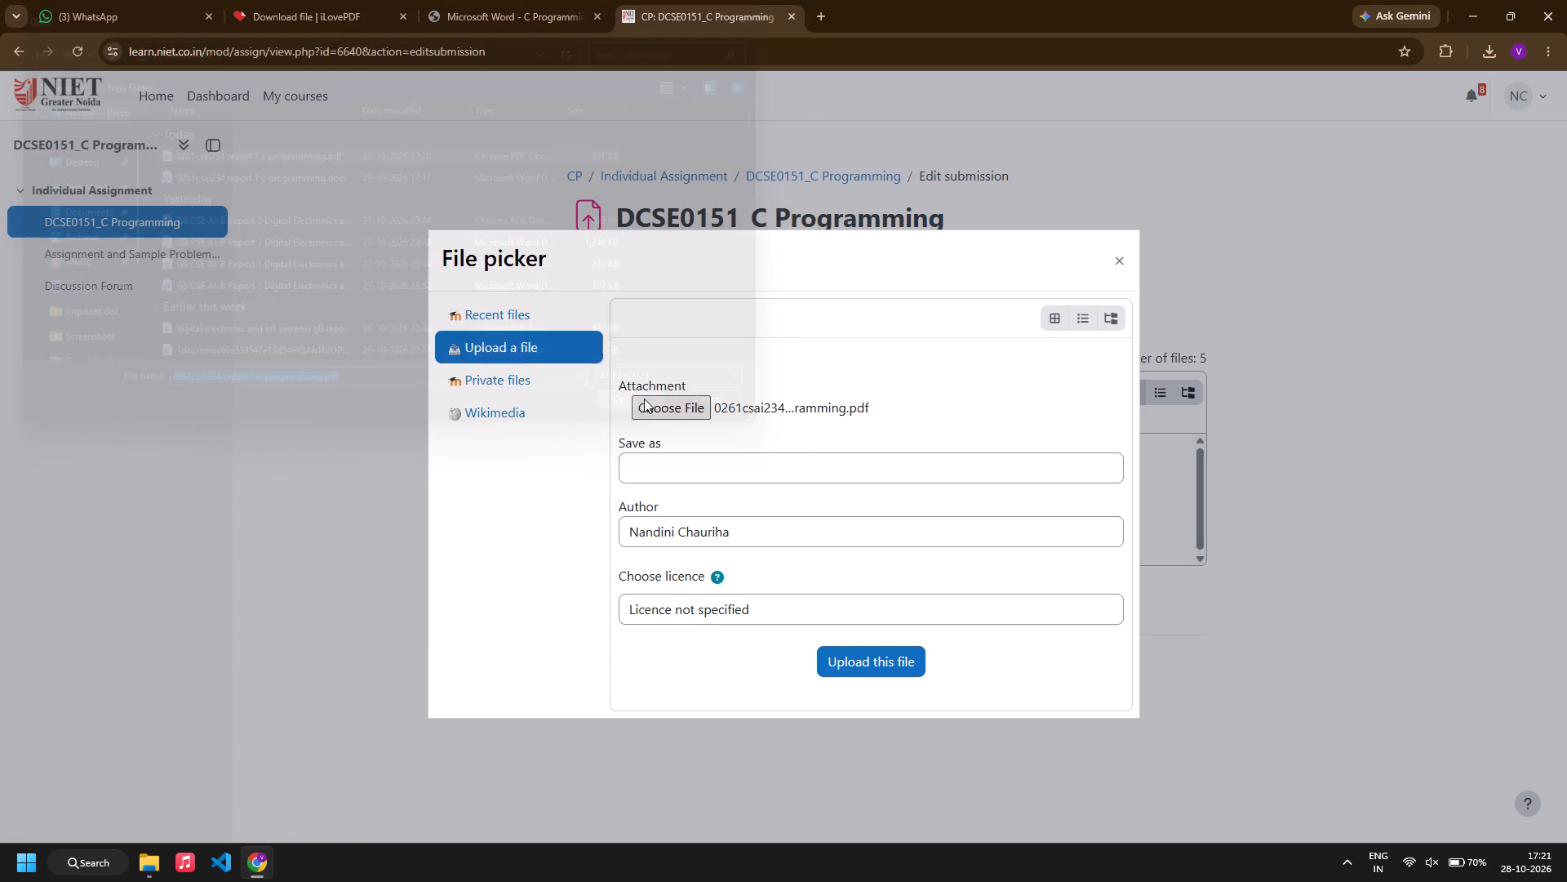
Upload the PDF under the name "REPORT 1" followed by the student's ERP ID, and save the submission changes.
left_click(740, 465)
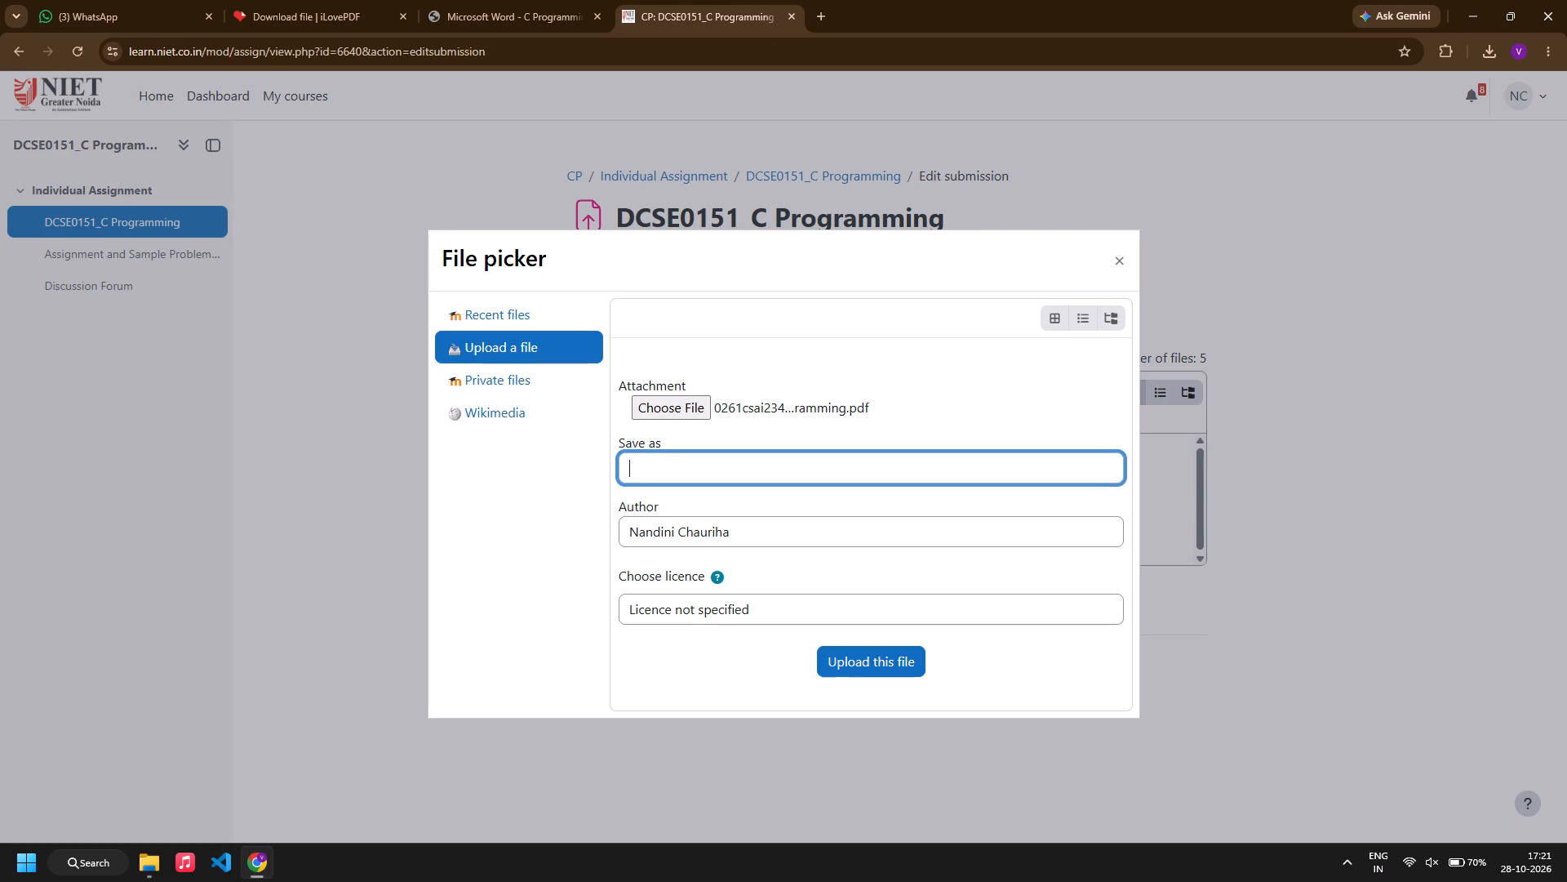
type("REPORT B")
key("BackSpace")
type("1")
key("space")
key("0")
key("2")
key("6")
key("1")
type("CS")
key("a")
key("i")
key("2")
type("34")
left_click(850, 665)
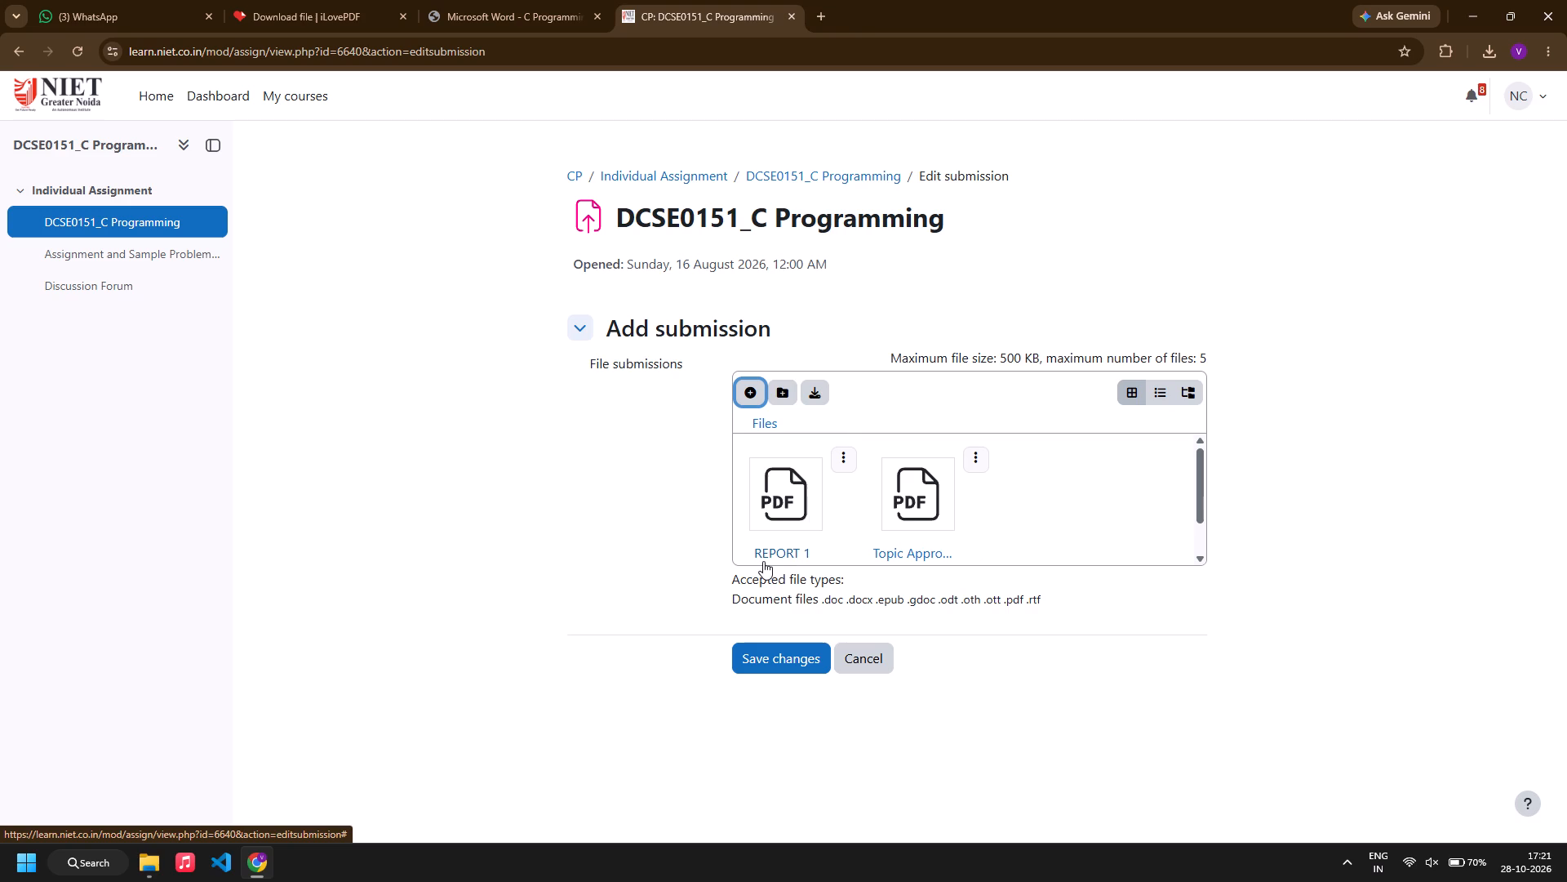
left_click(788, 661)
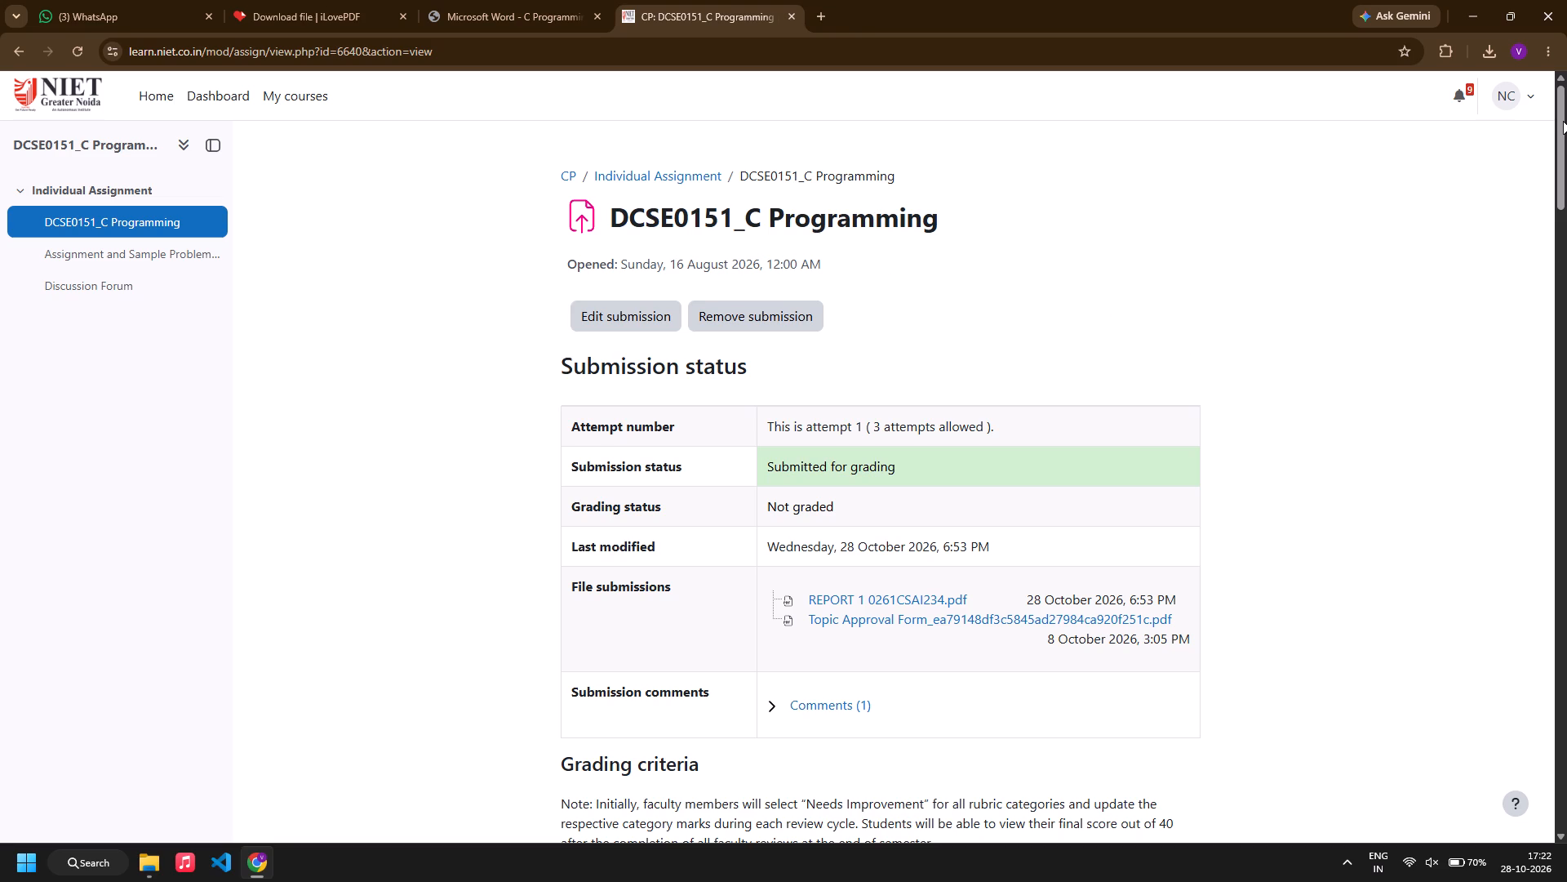
Open yesterday's G8 CSE AI-B Report 1 Digital Electronics and IOT Systems DOCX from Downloads in Word.
left_click(1480, 7)
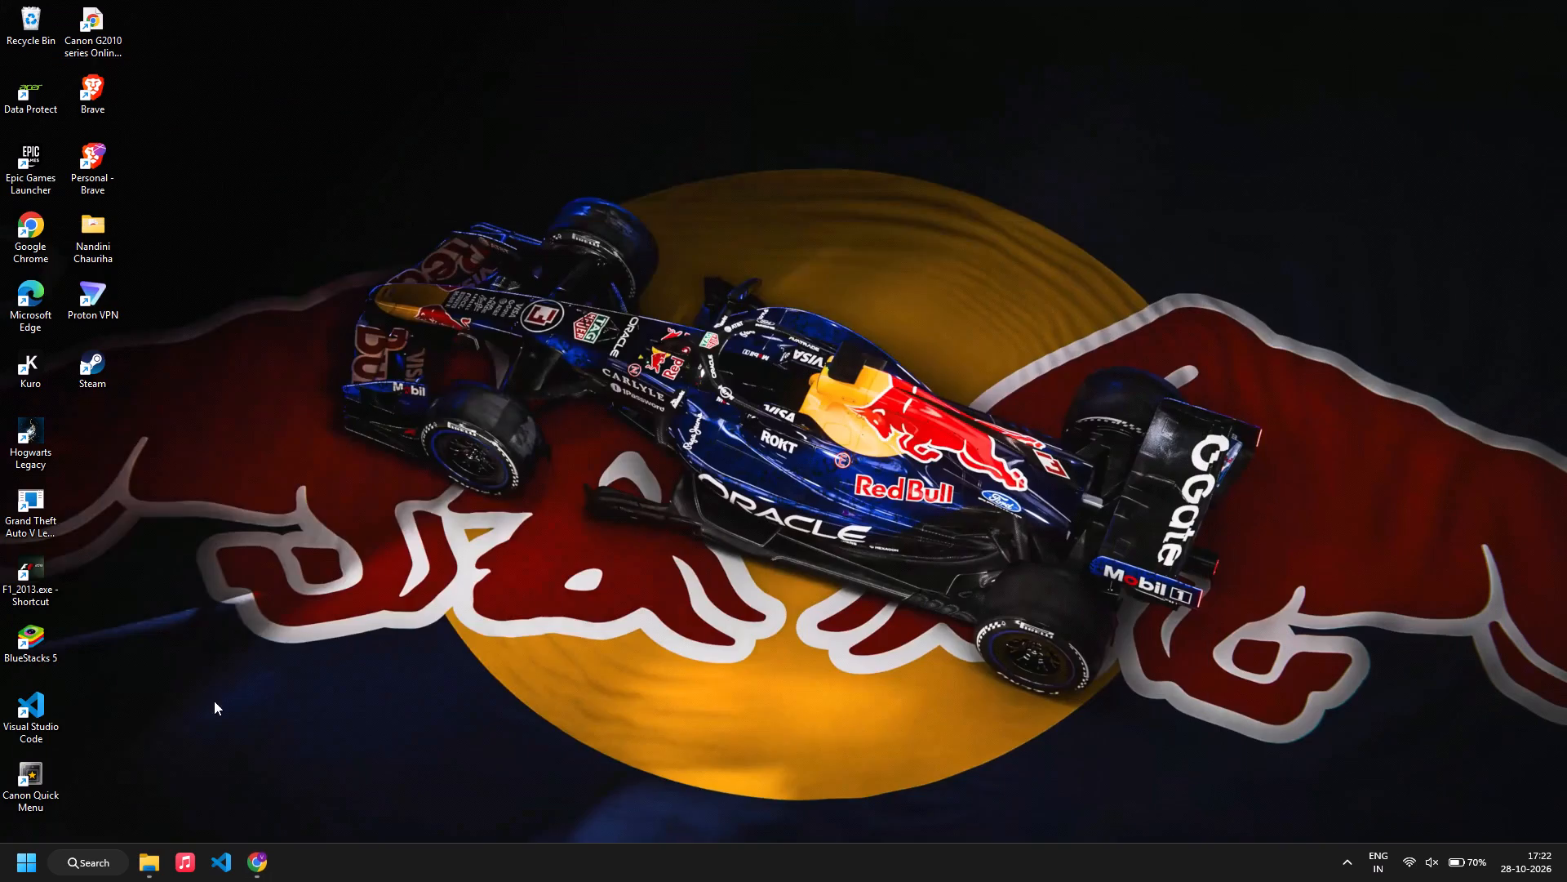
left_click(158, 866)
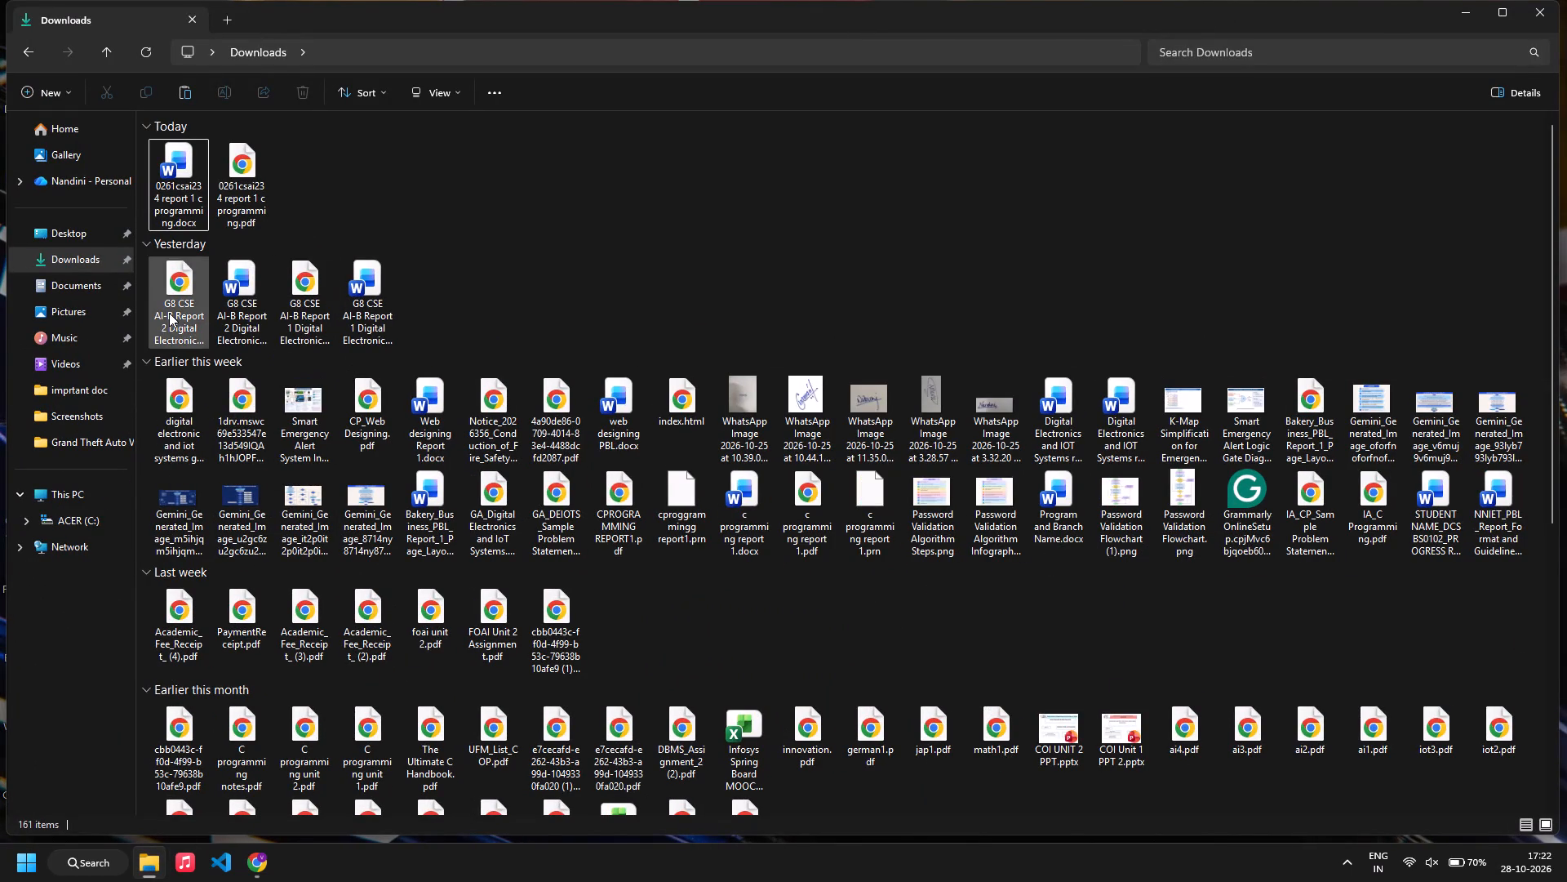
left_click(371, 283)
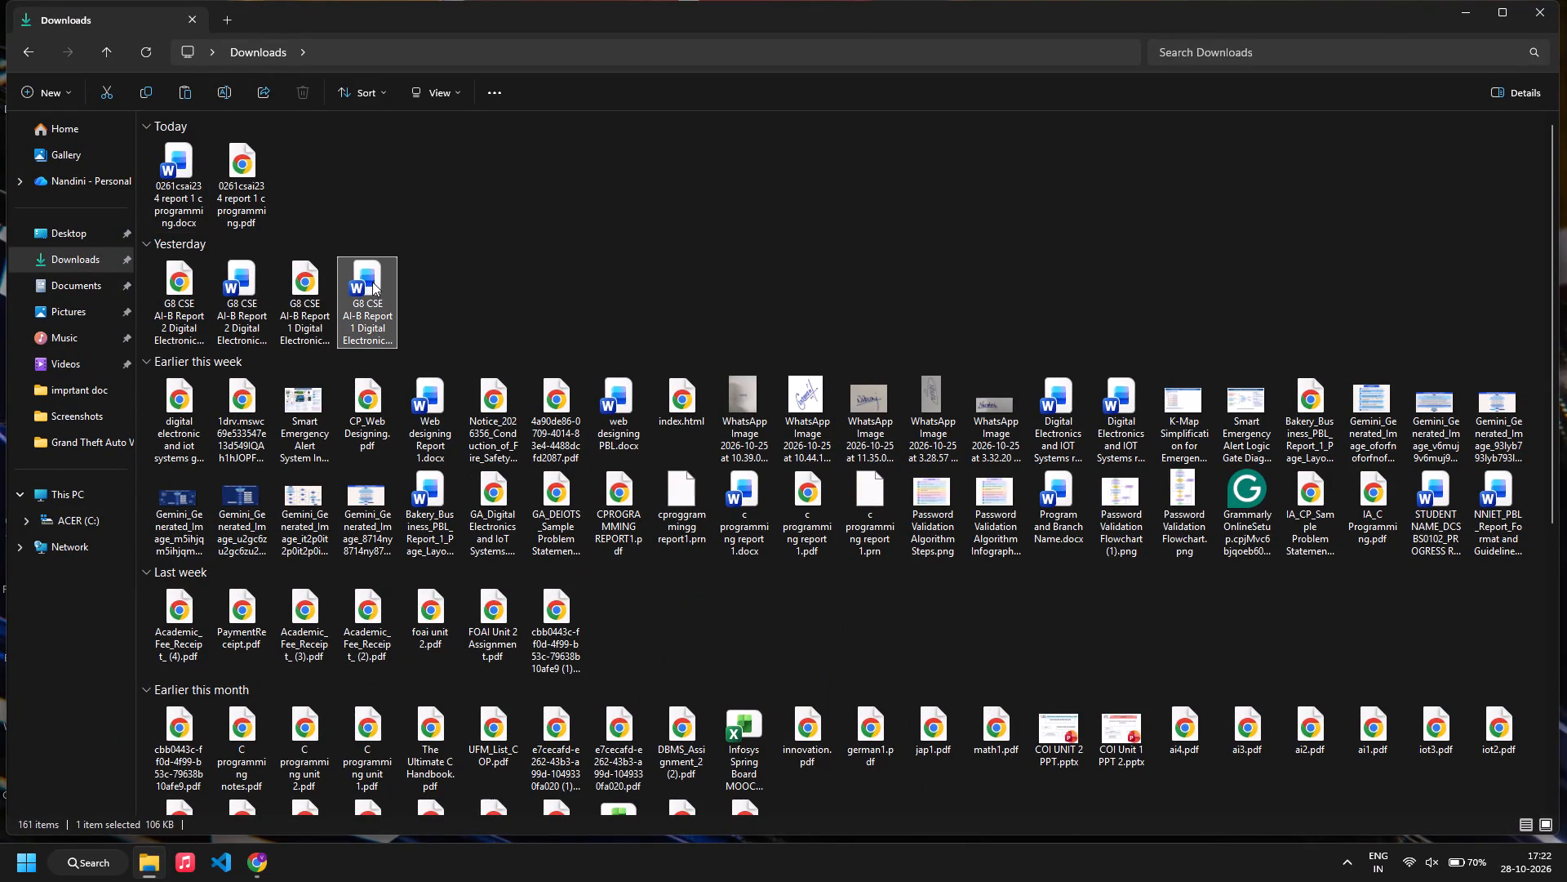
double_click(374, 280)
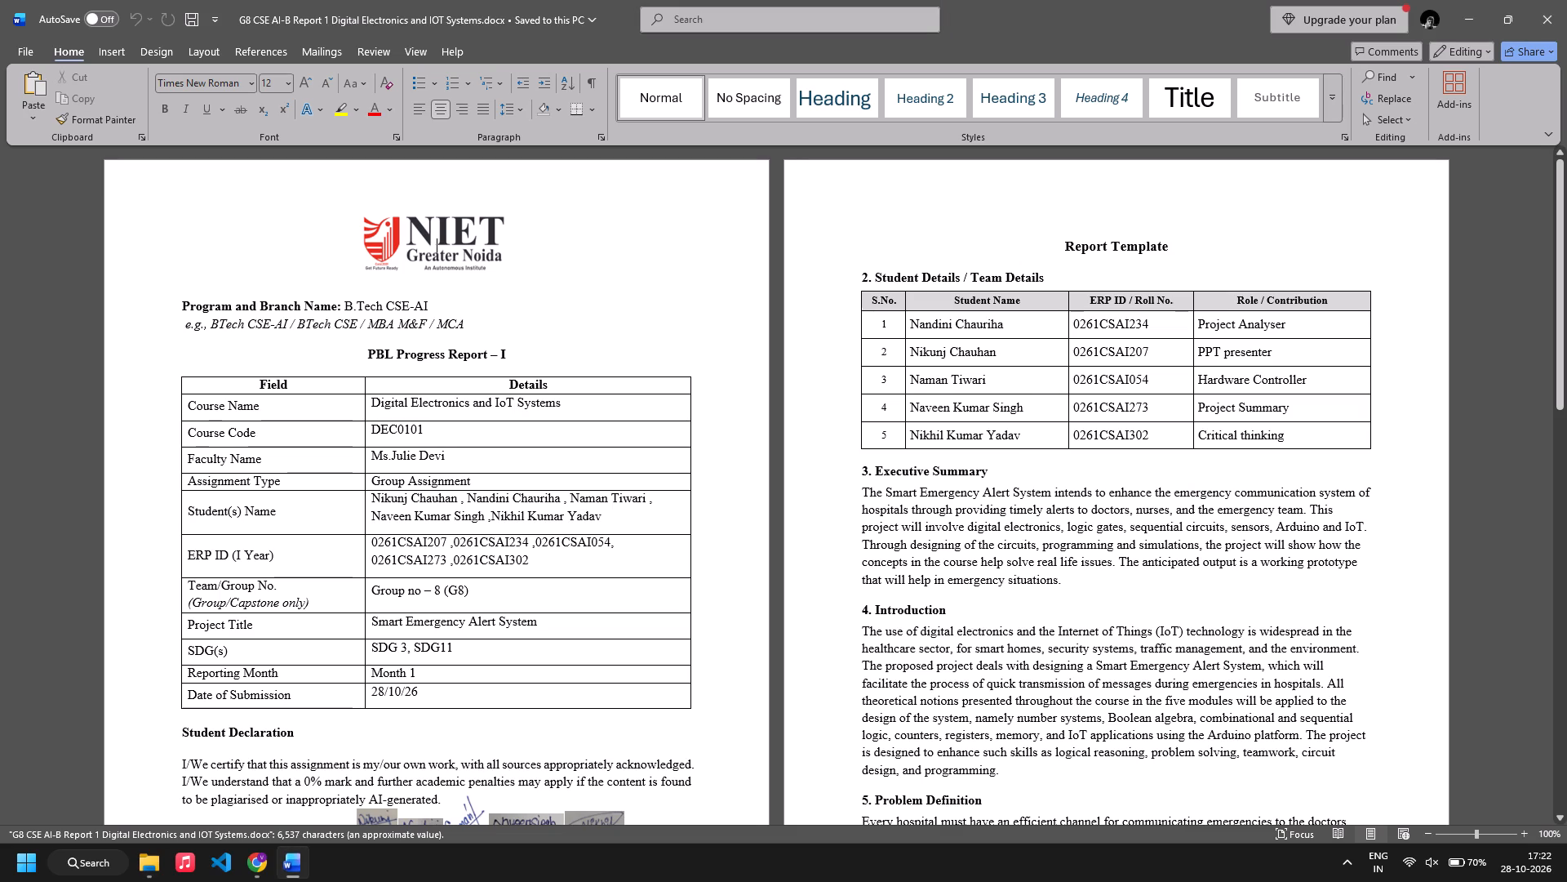
Set the report text from Program and Branch Name through the Faculty Evaluation note to Times New Roman and justify it.
left_click(1526, 834)
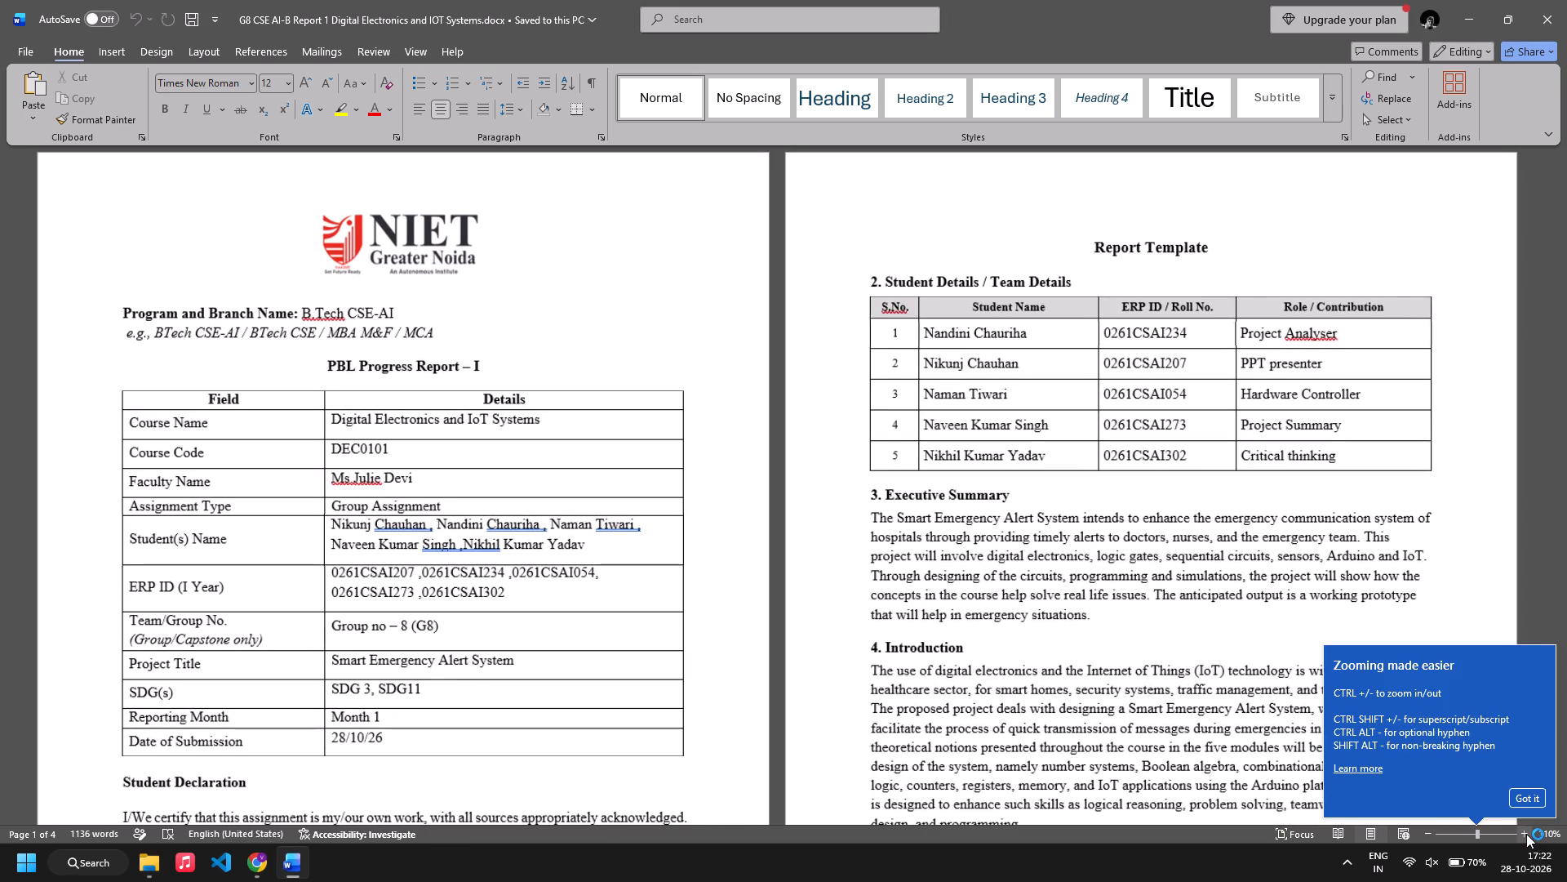
left_click(1529, 804)
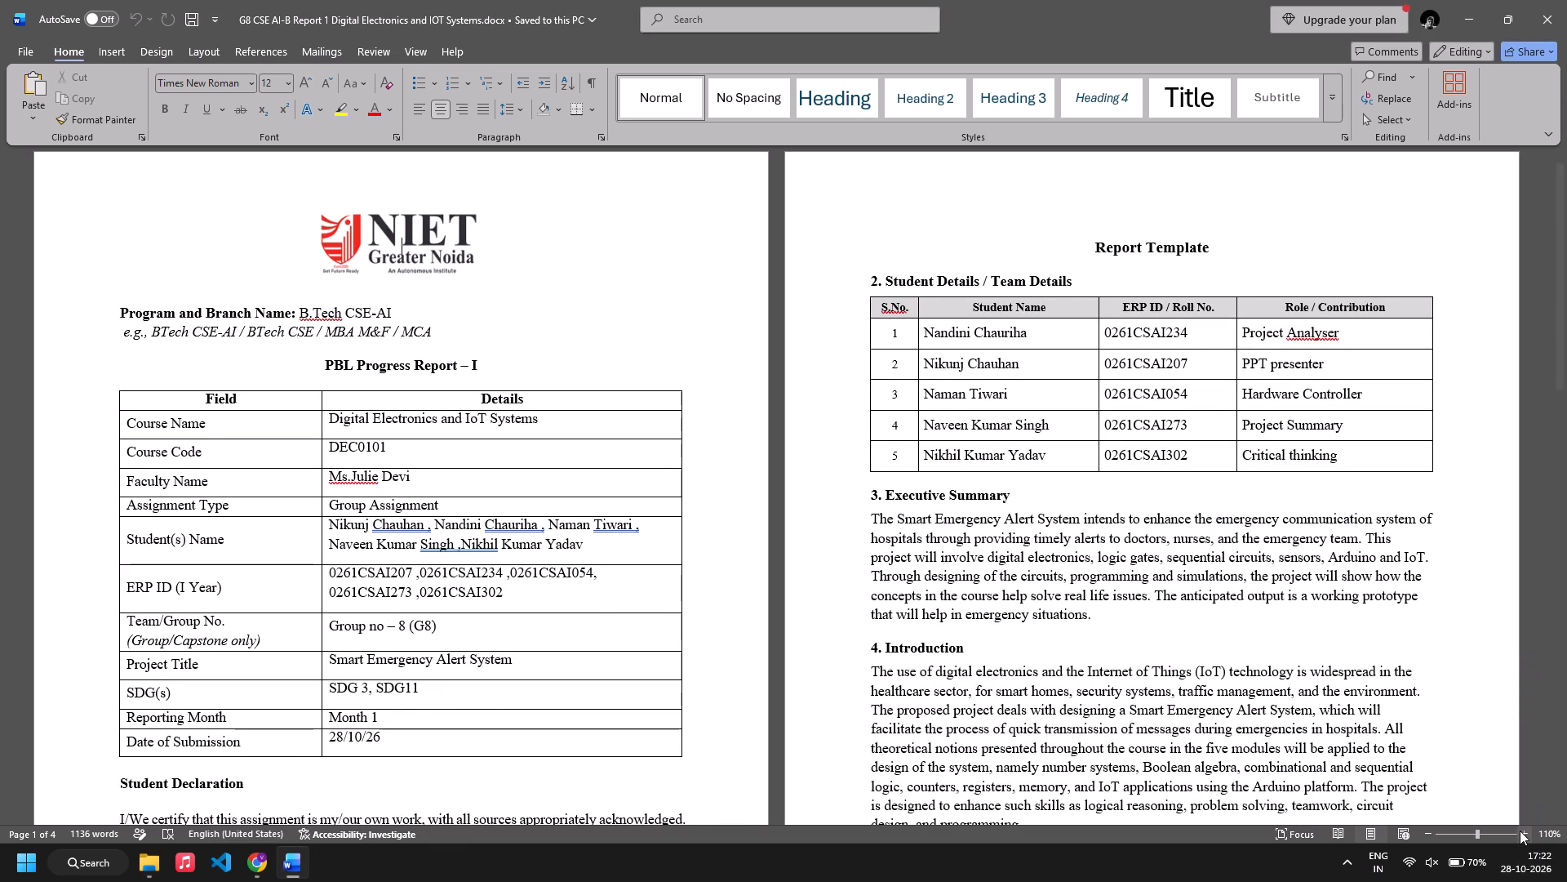
left_click(1520, 831)
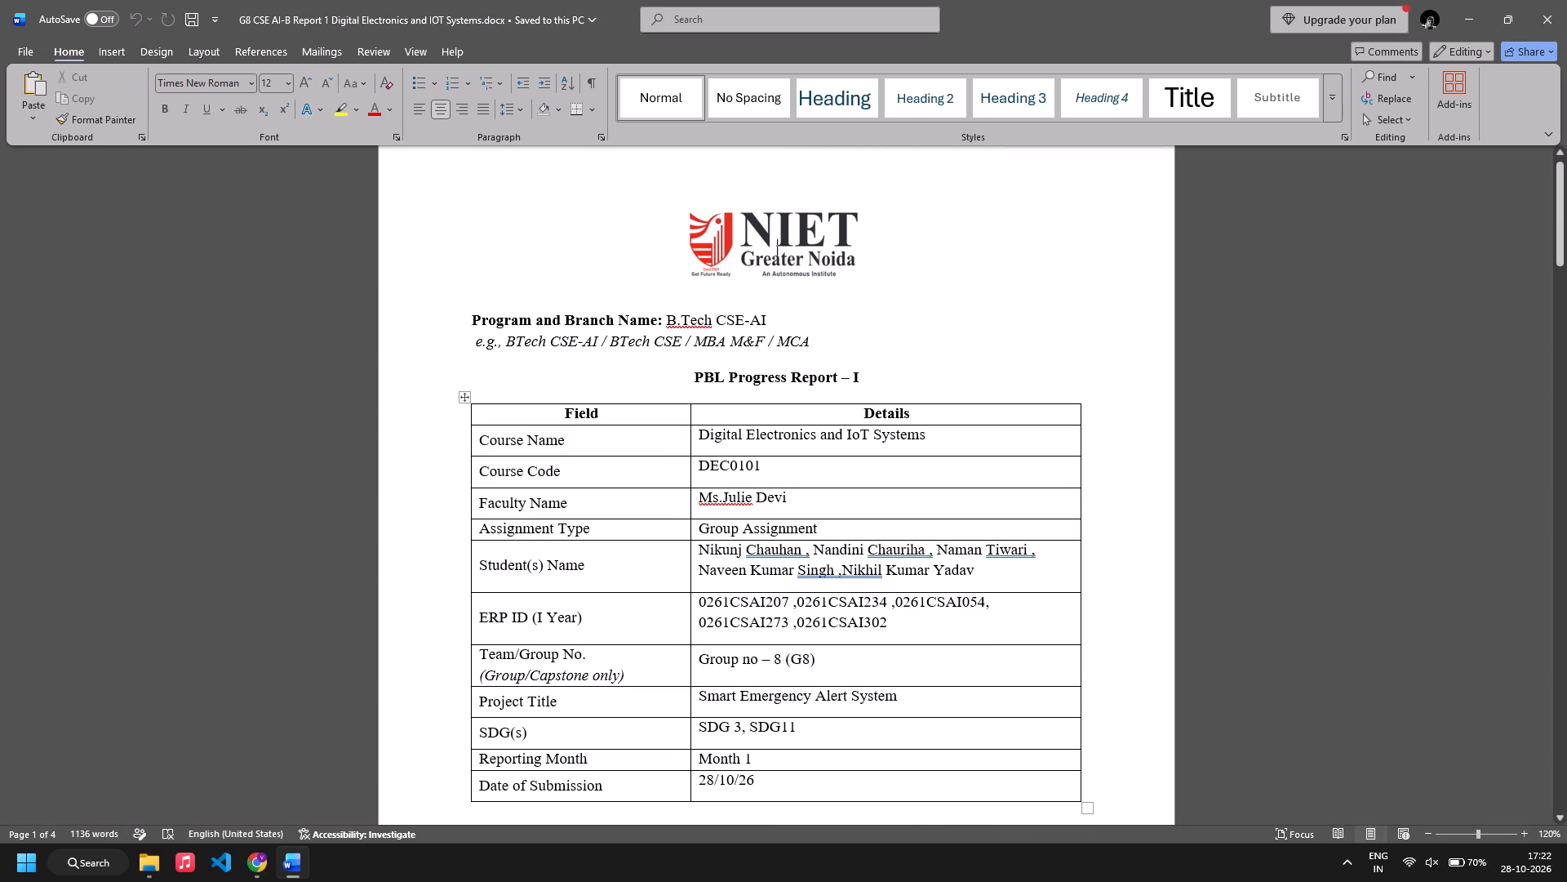
left_click_drag(468, 314, 823, 780)
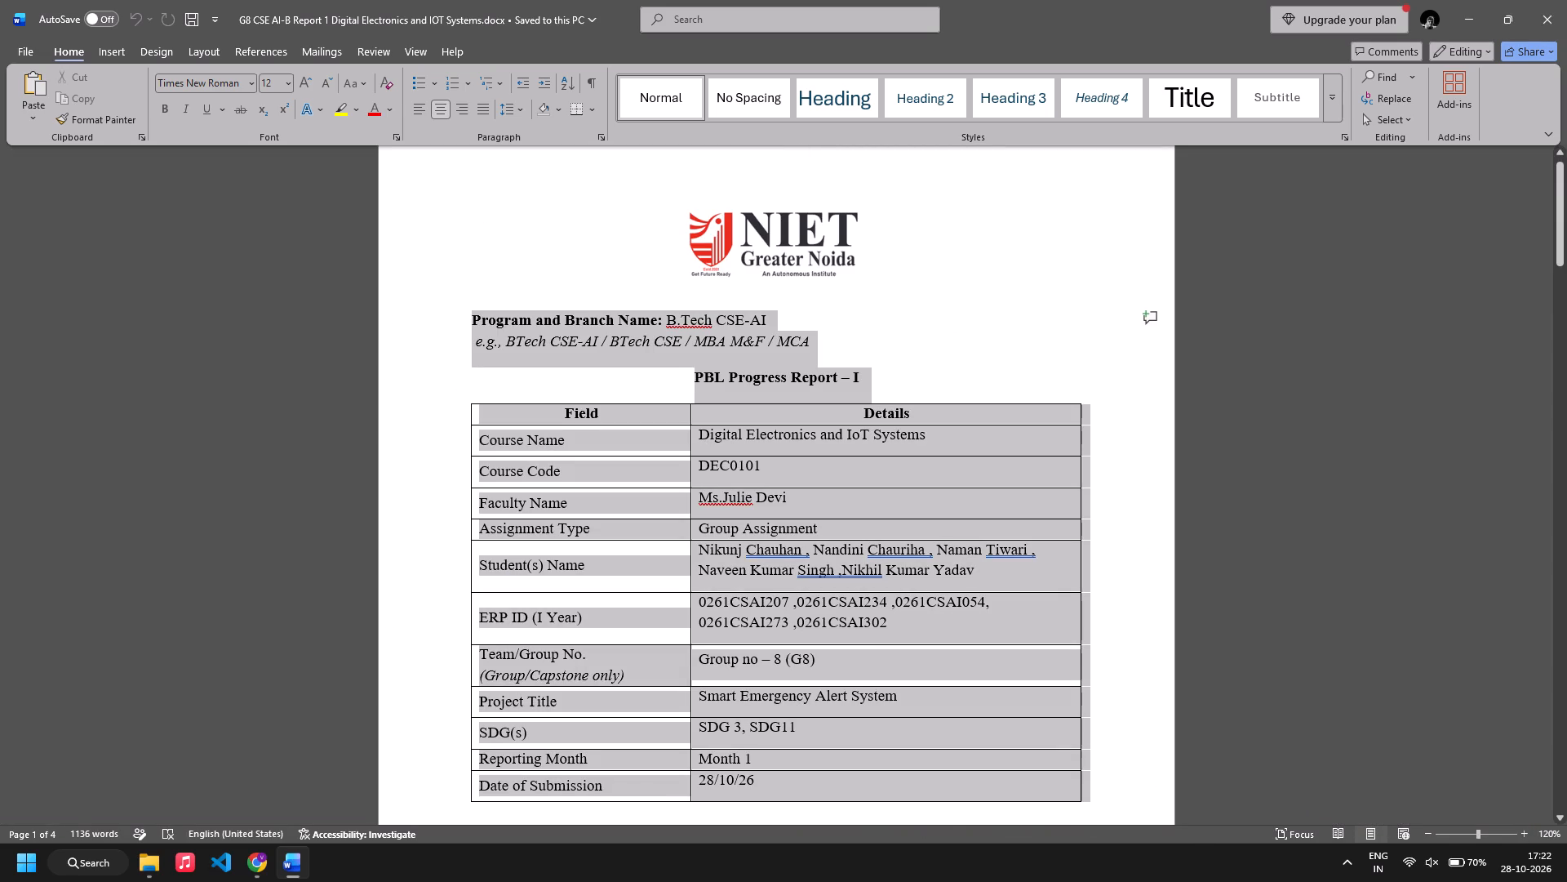
left_click_drag(823, 780, 850, 881)
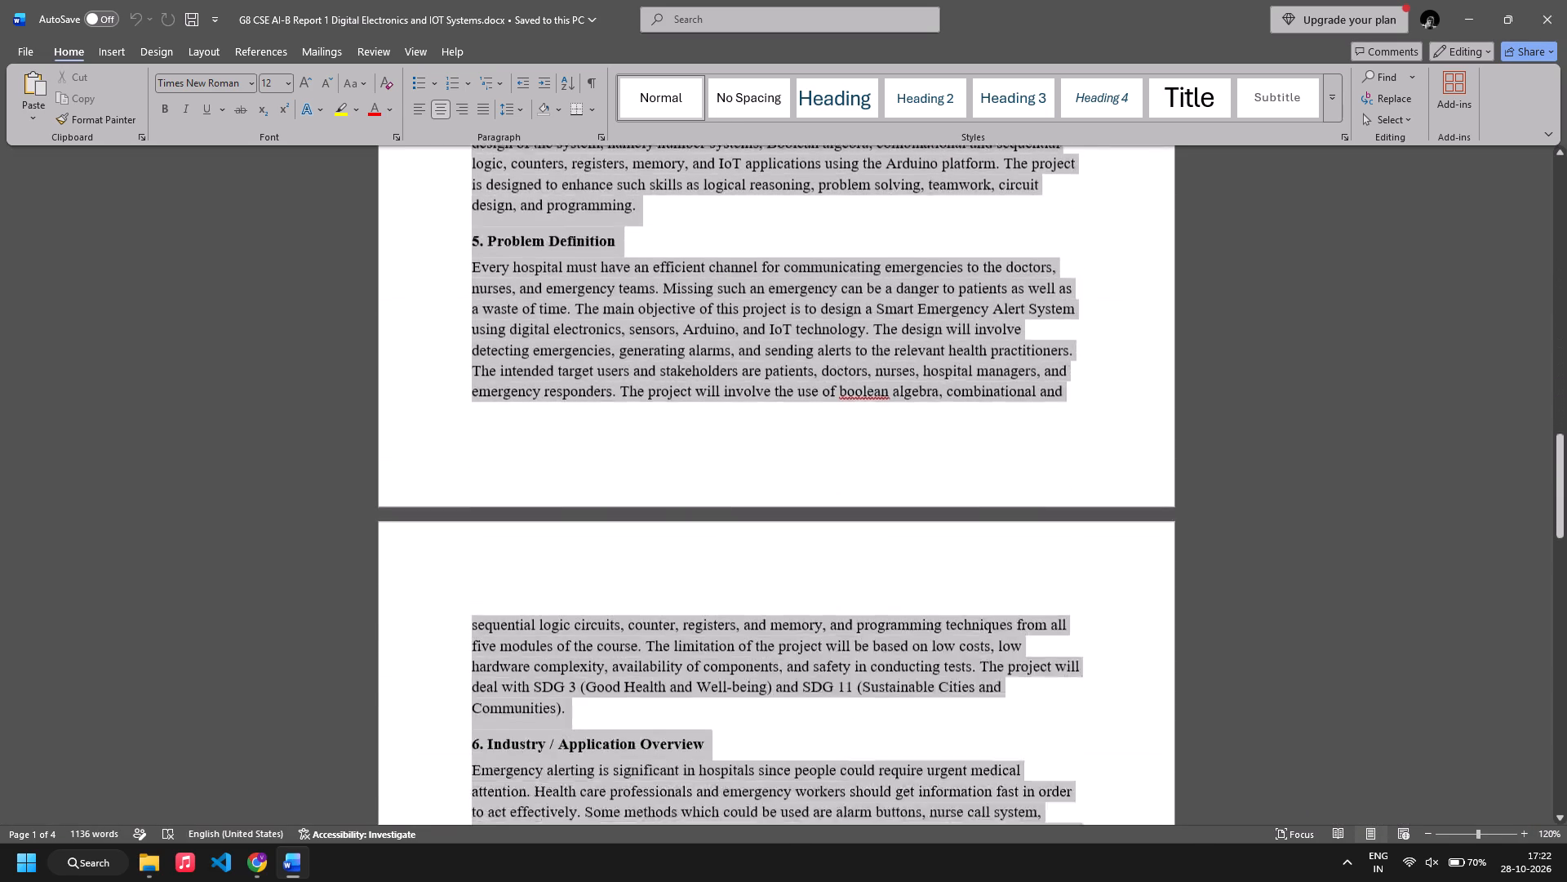
left_click_drag(850, 881, 834, 715)
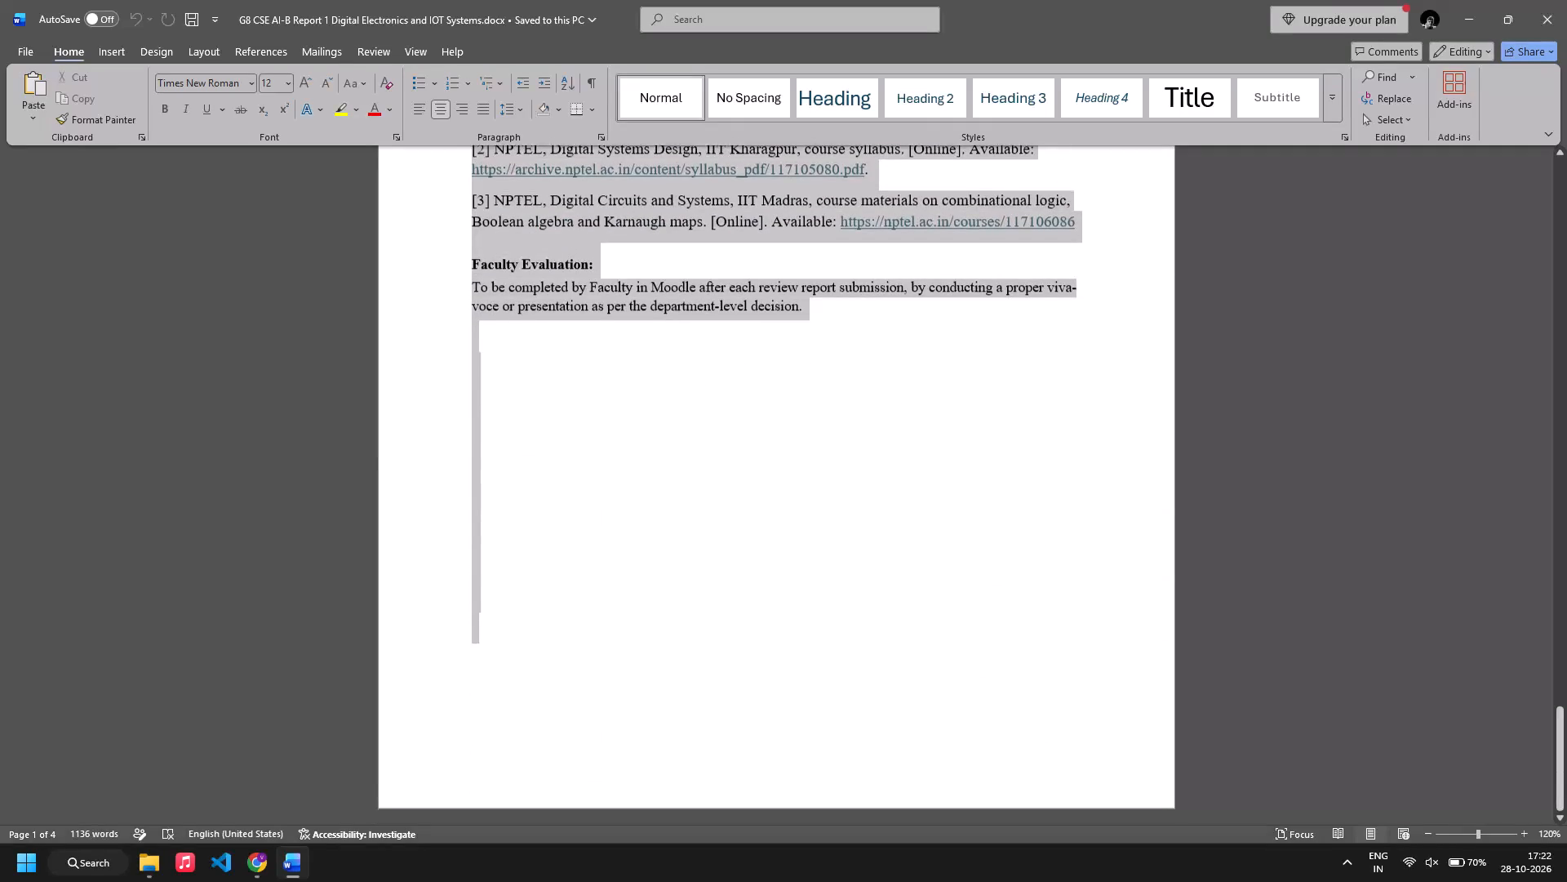
left_click_drag(834, 715, 818, 313)
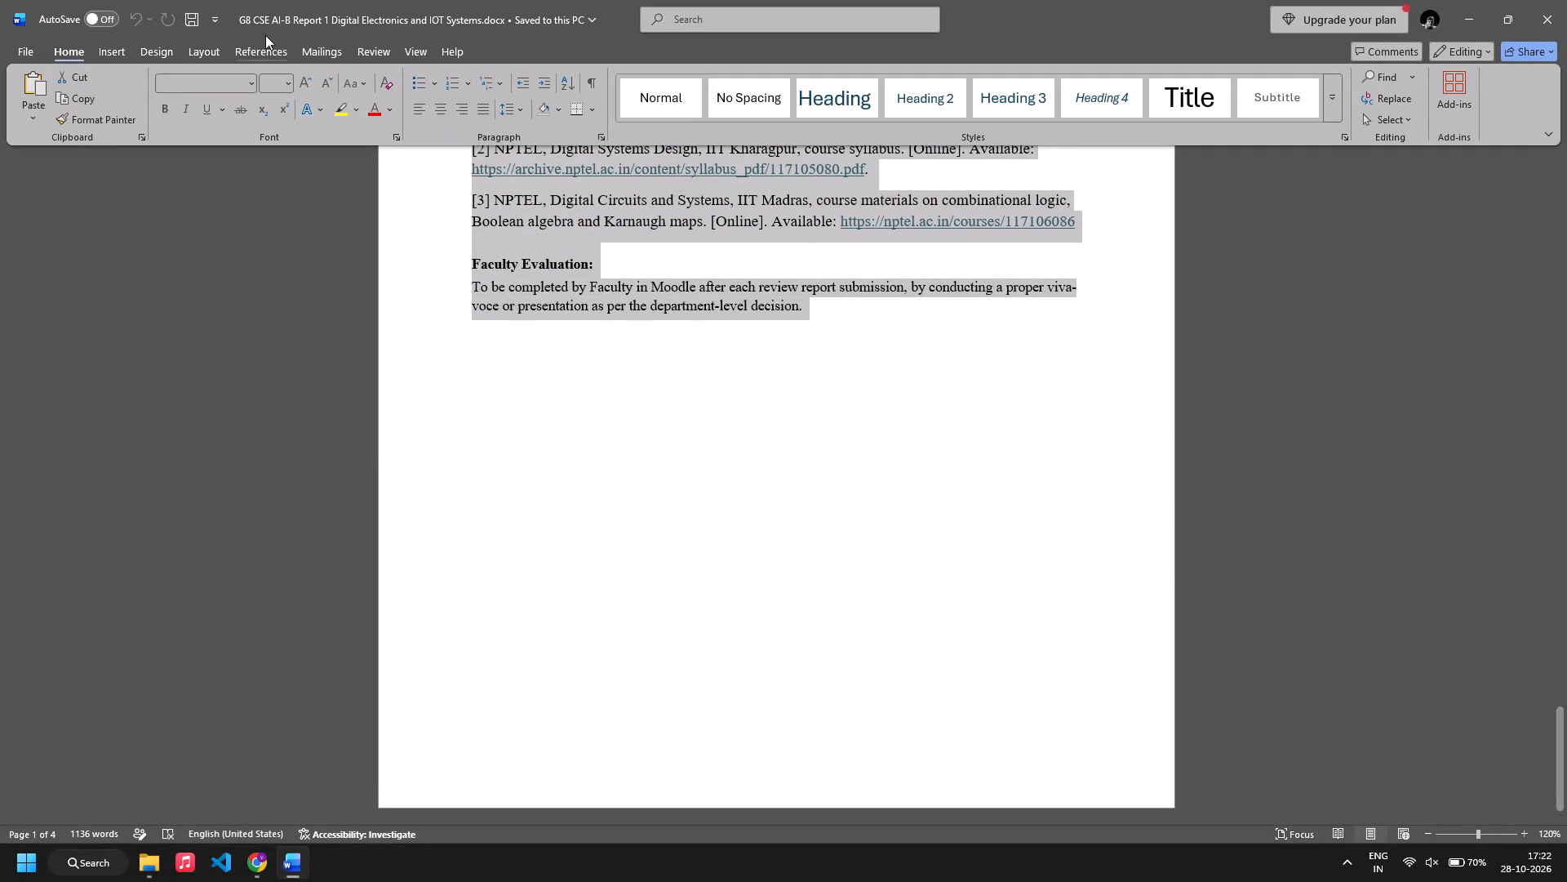
left_click(249, 87)
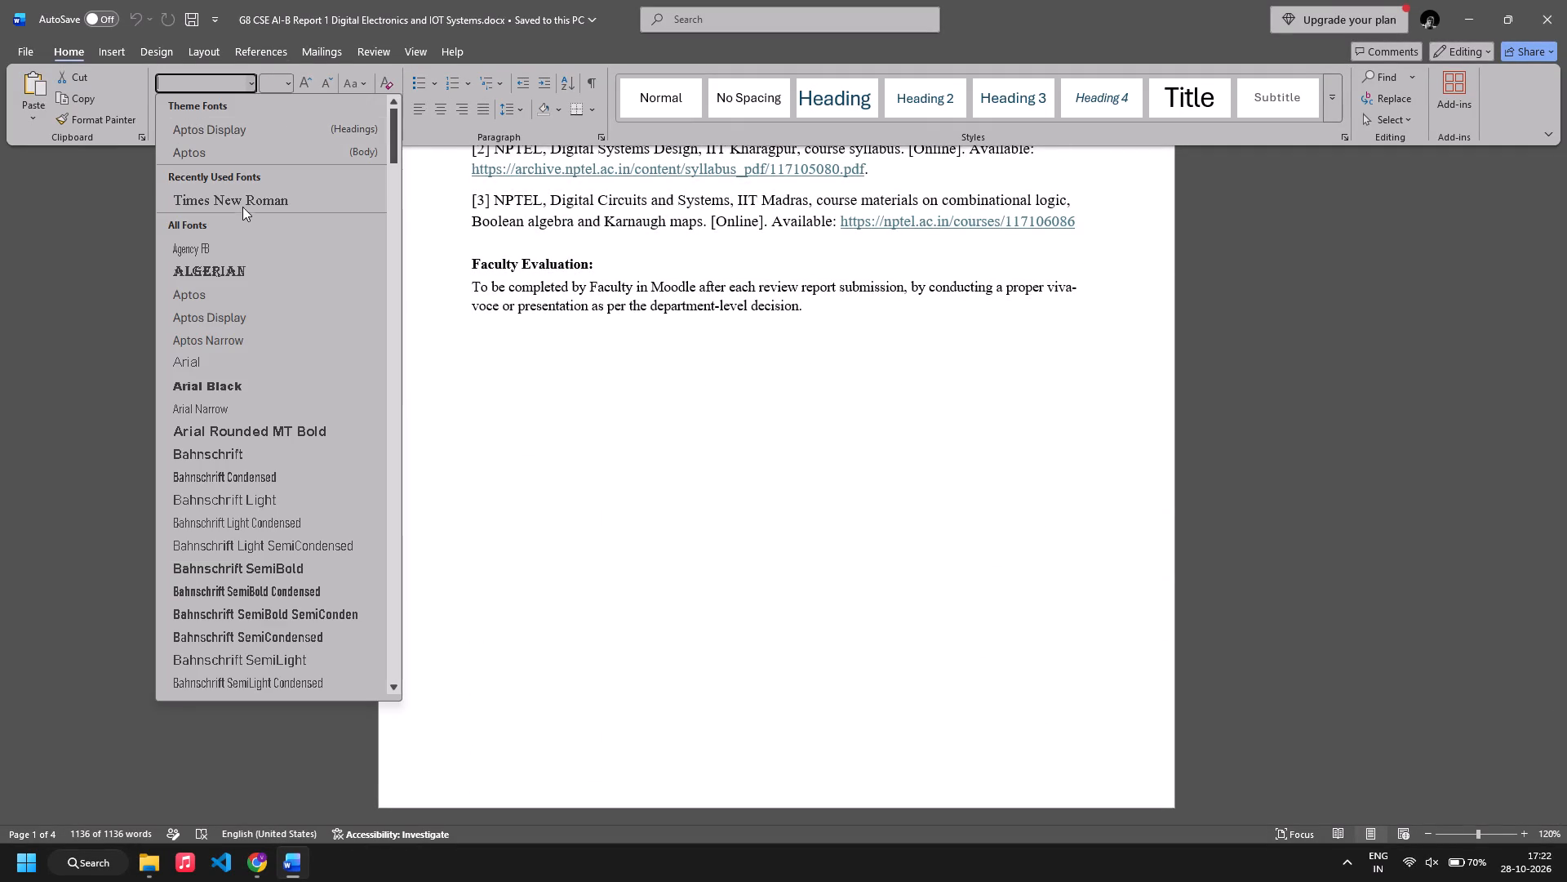
left_click(248, 198)
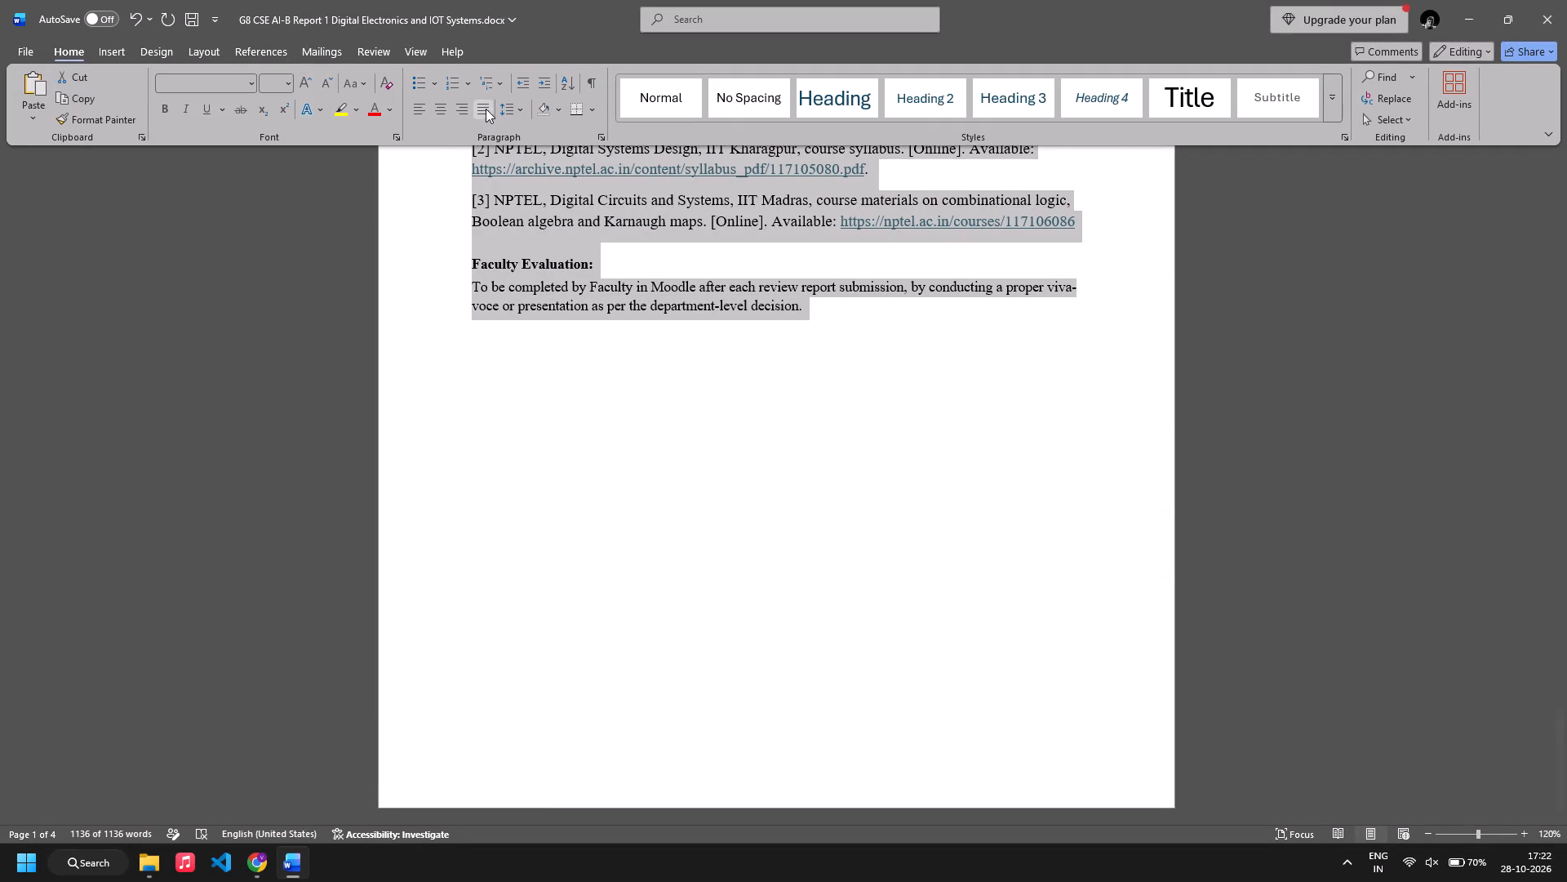
left_click(486, 109)
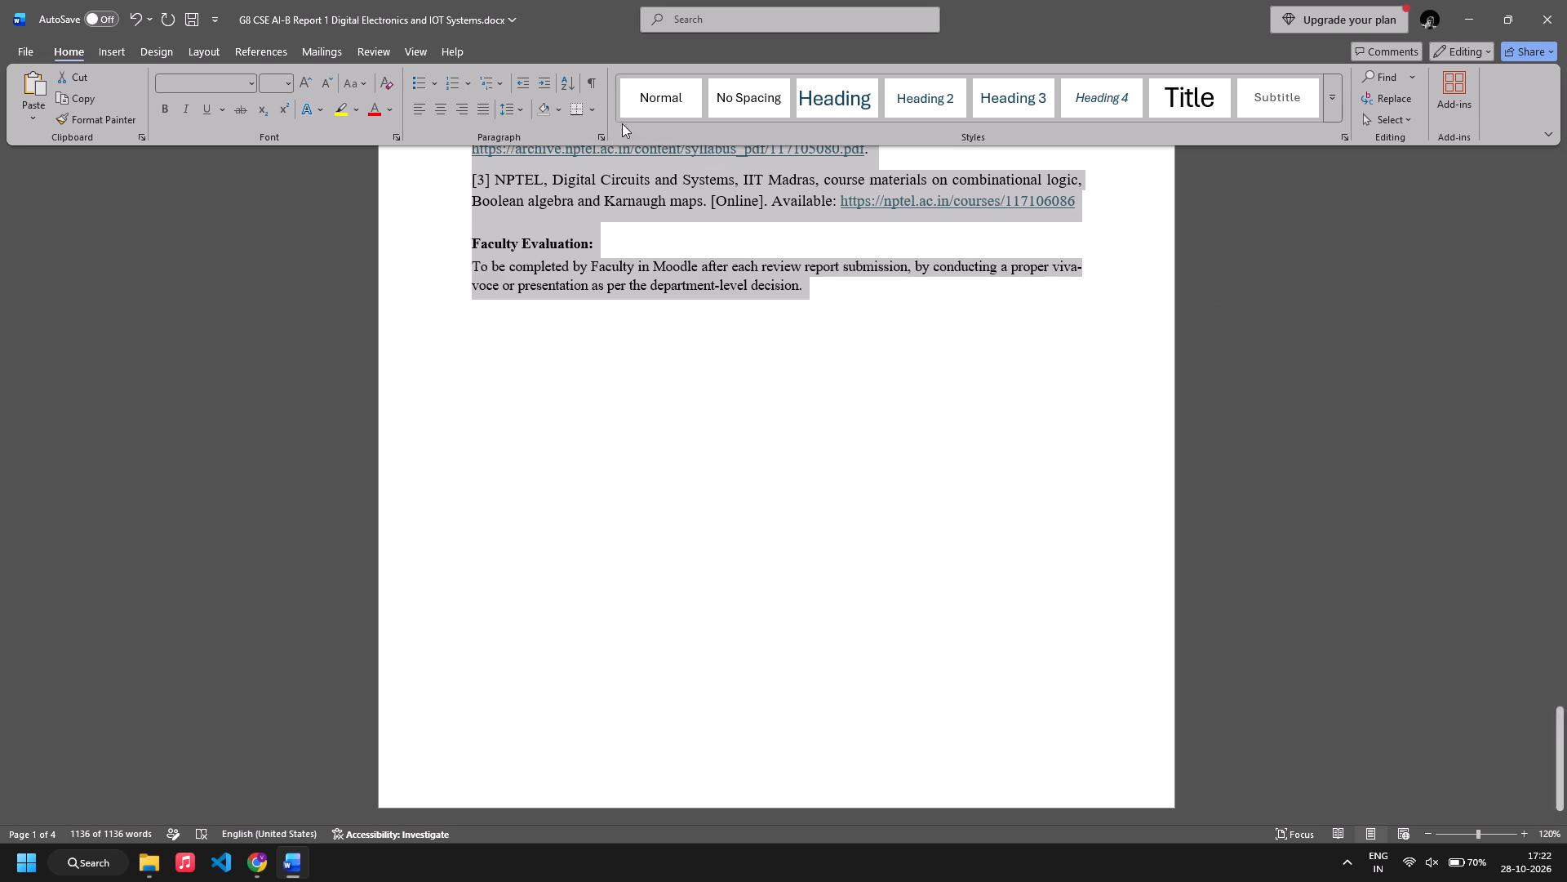
Set the line spacing of the selected report text to 1.15.
left_click(524, 108)
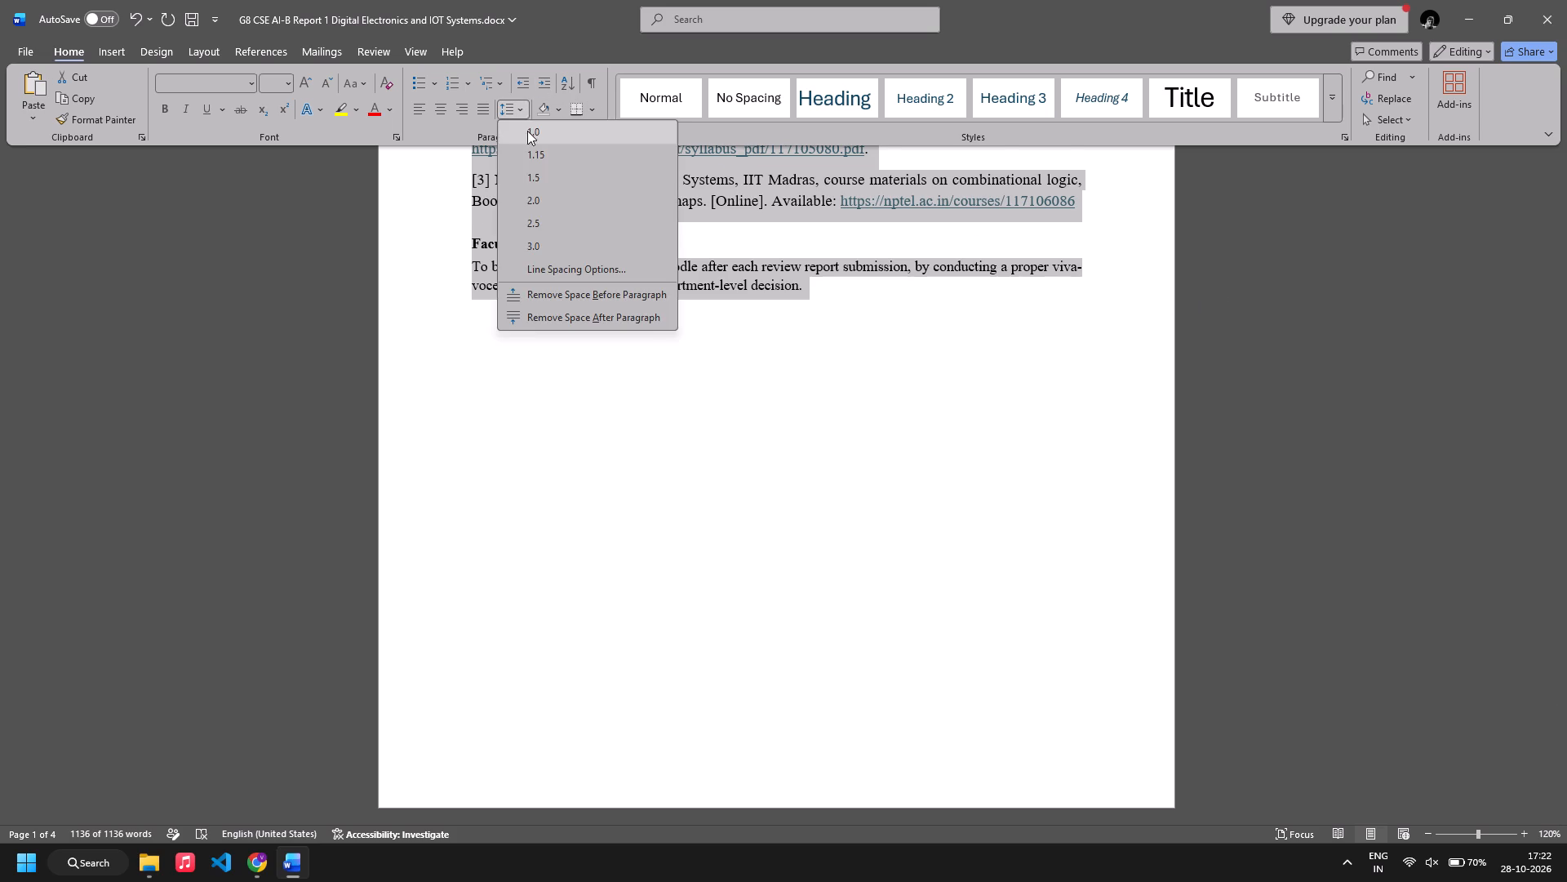
left_click(536, 153)
left_click(1402, 435)
Left-align the Program and Branch Name line and its italic example line at the start of the report.
scroll(1187, 514, "up", 2)
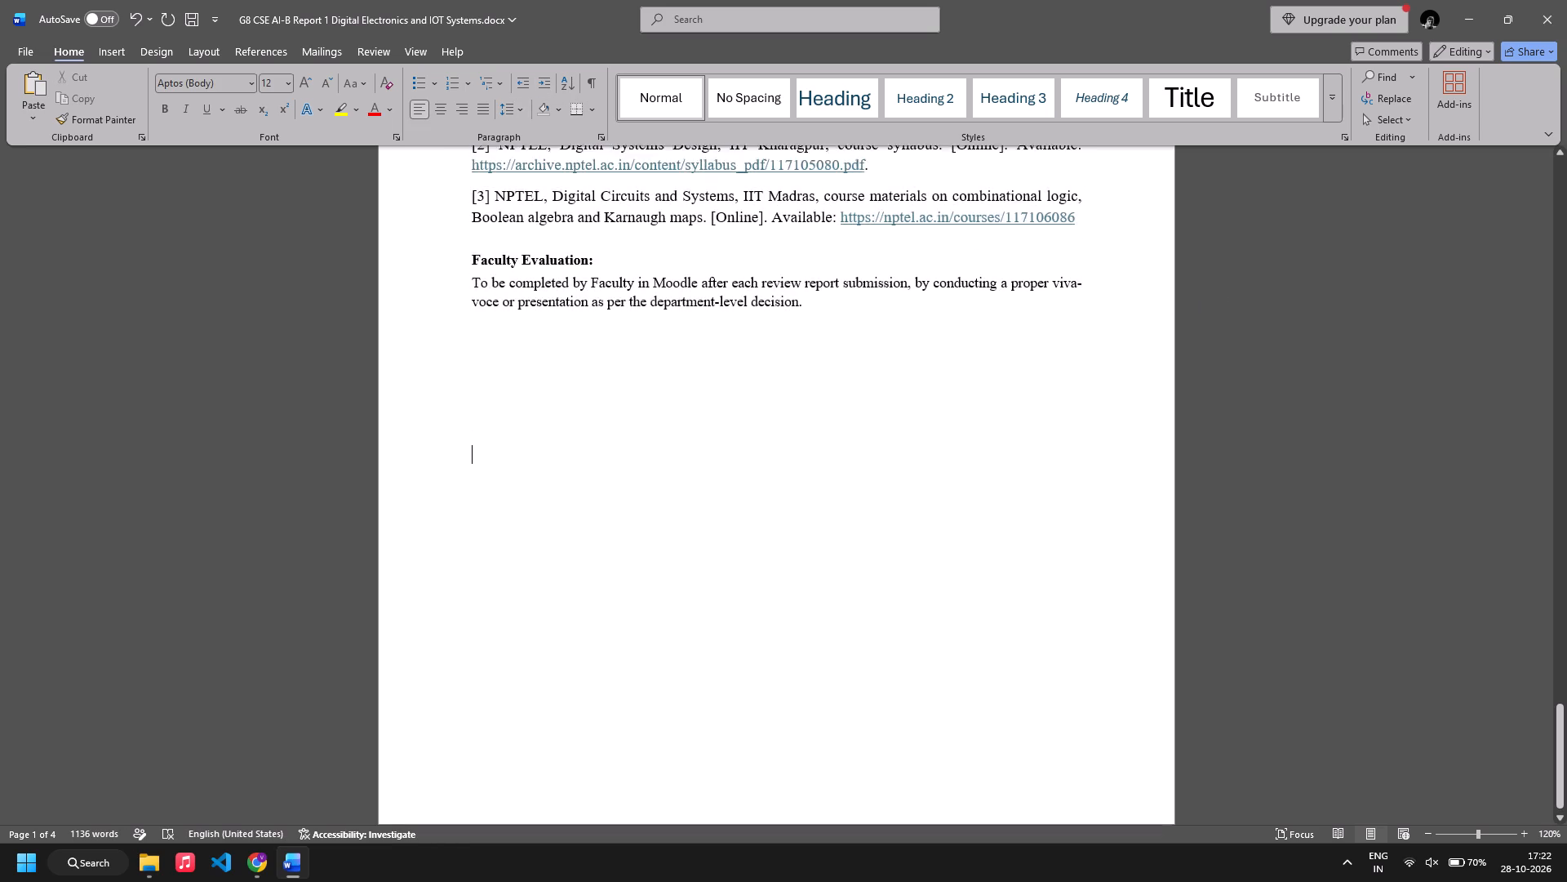
scroll(1187, 514, "up", 18)
scroll(1186, 501, "up", 6)
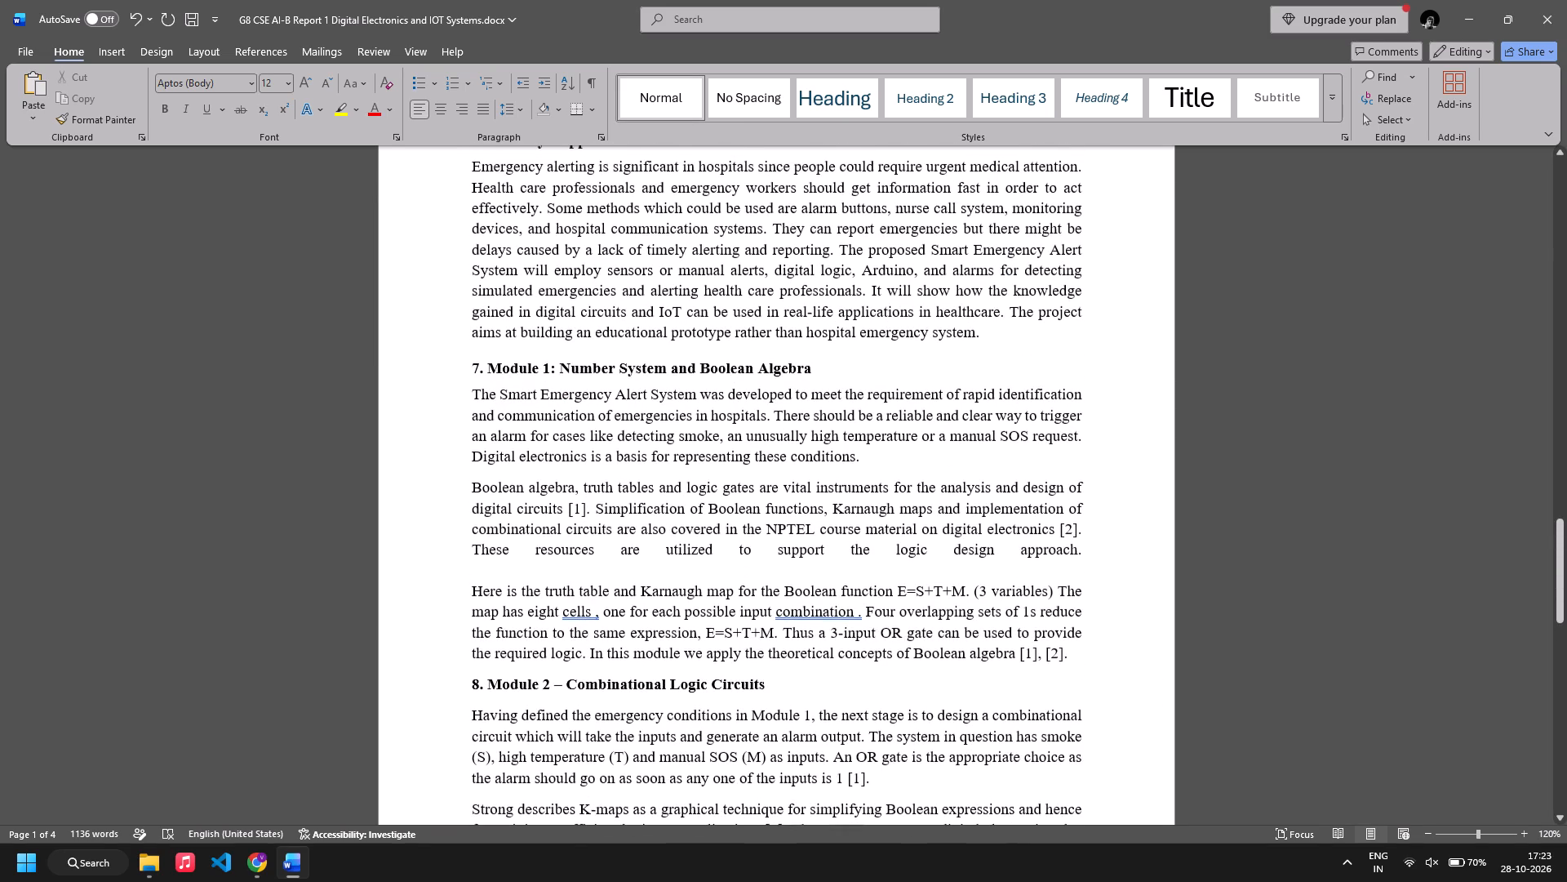
scroll(1187, 501, "up", 1)
scroll(939, 492, "up", 15)
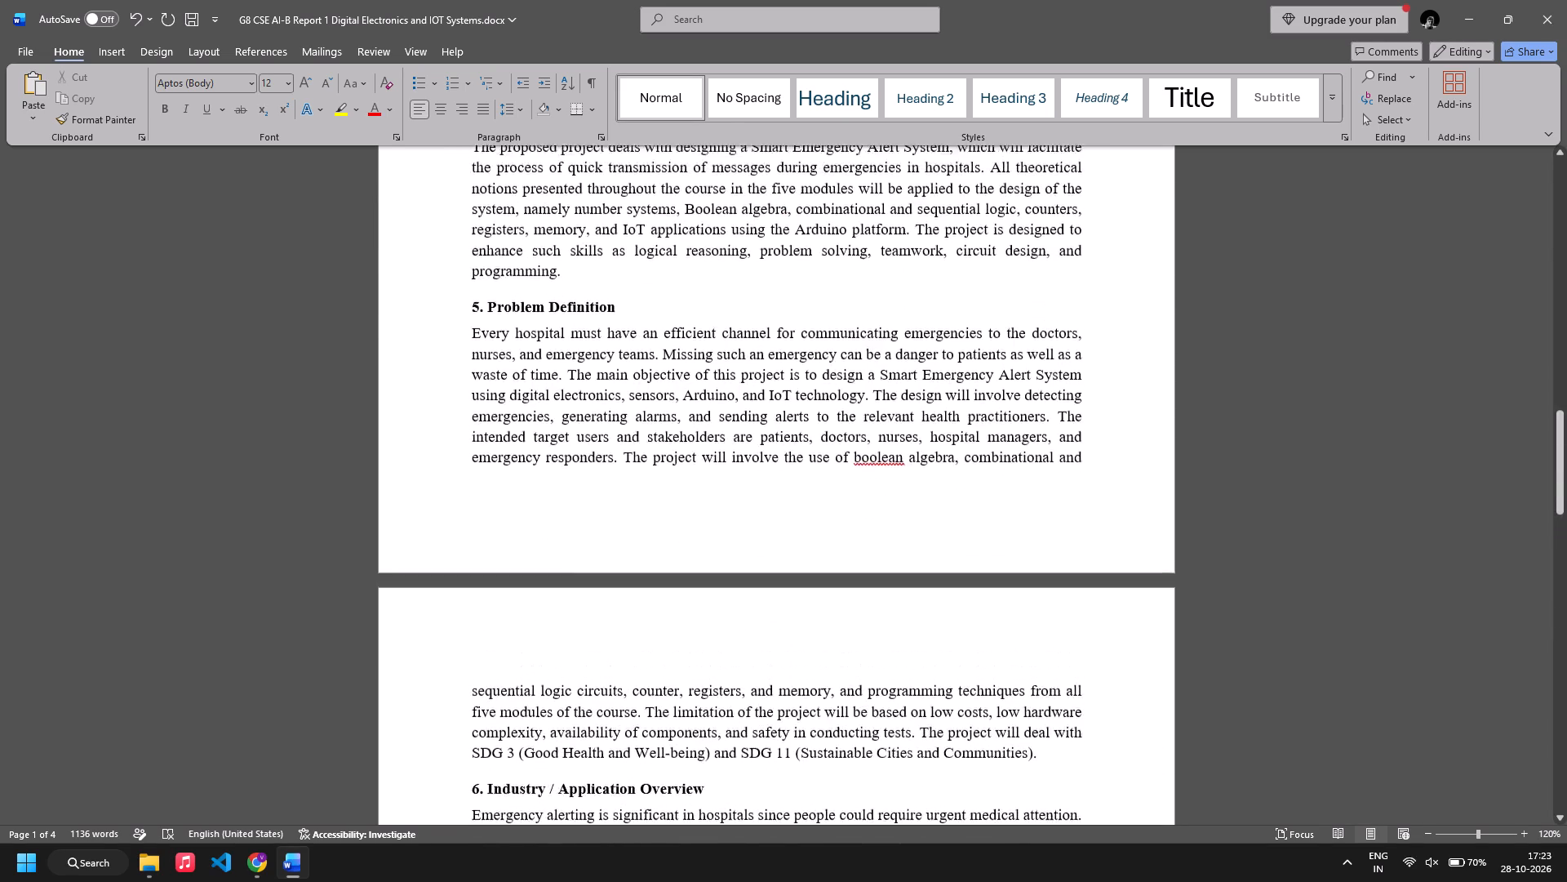
scroll(941, 485, "up", 20)
scroll(941, 485, "up", 17)
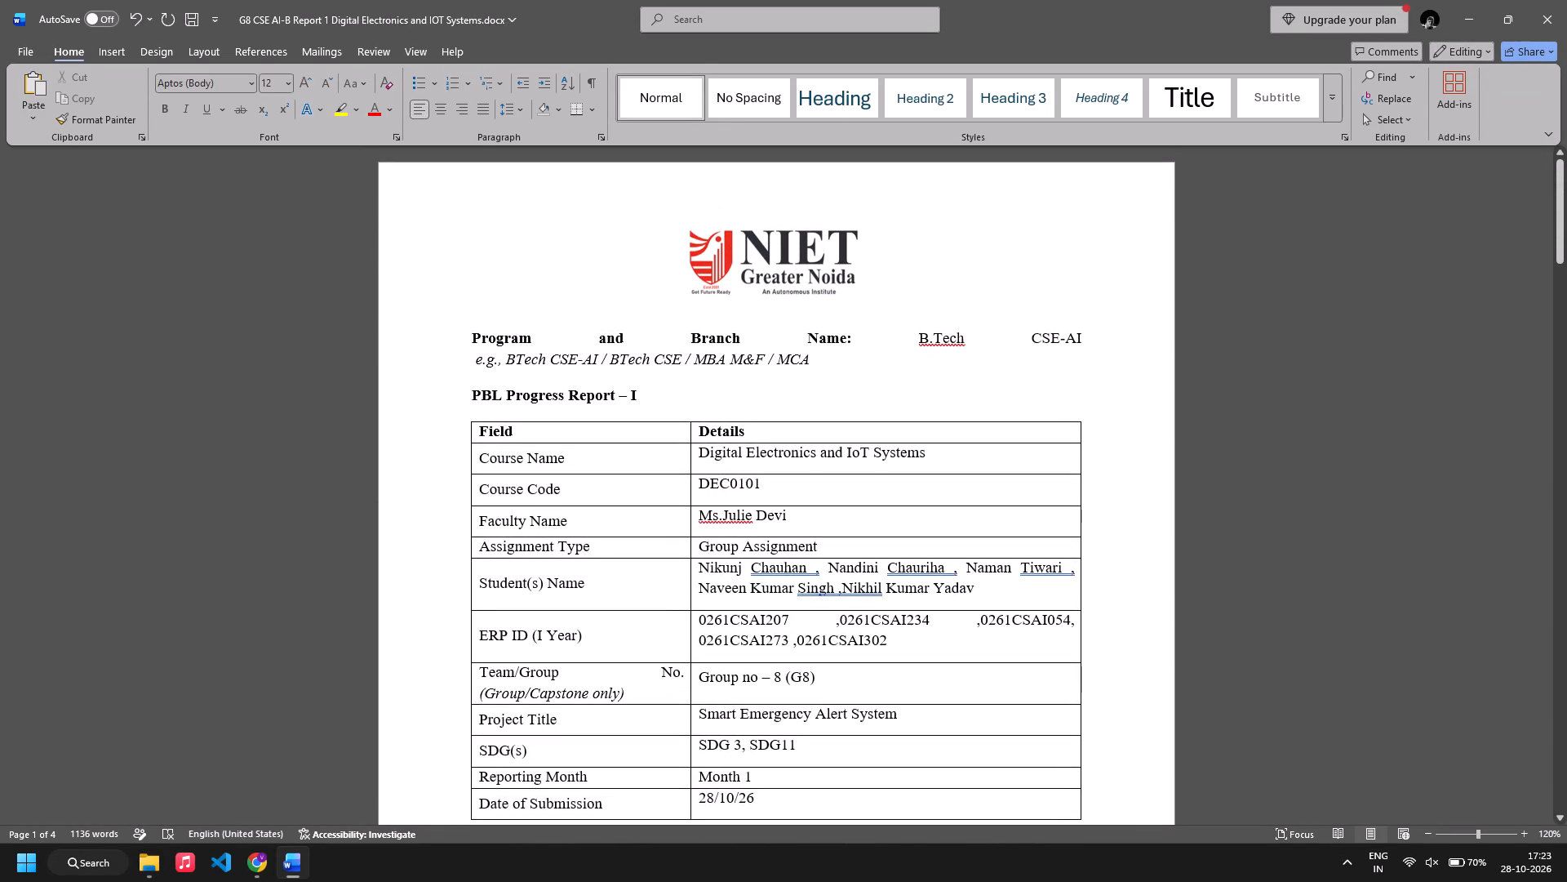
left_click_drag(467, 335, 824, 367)
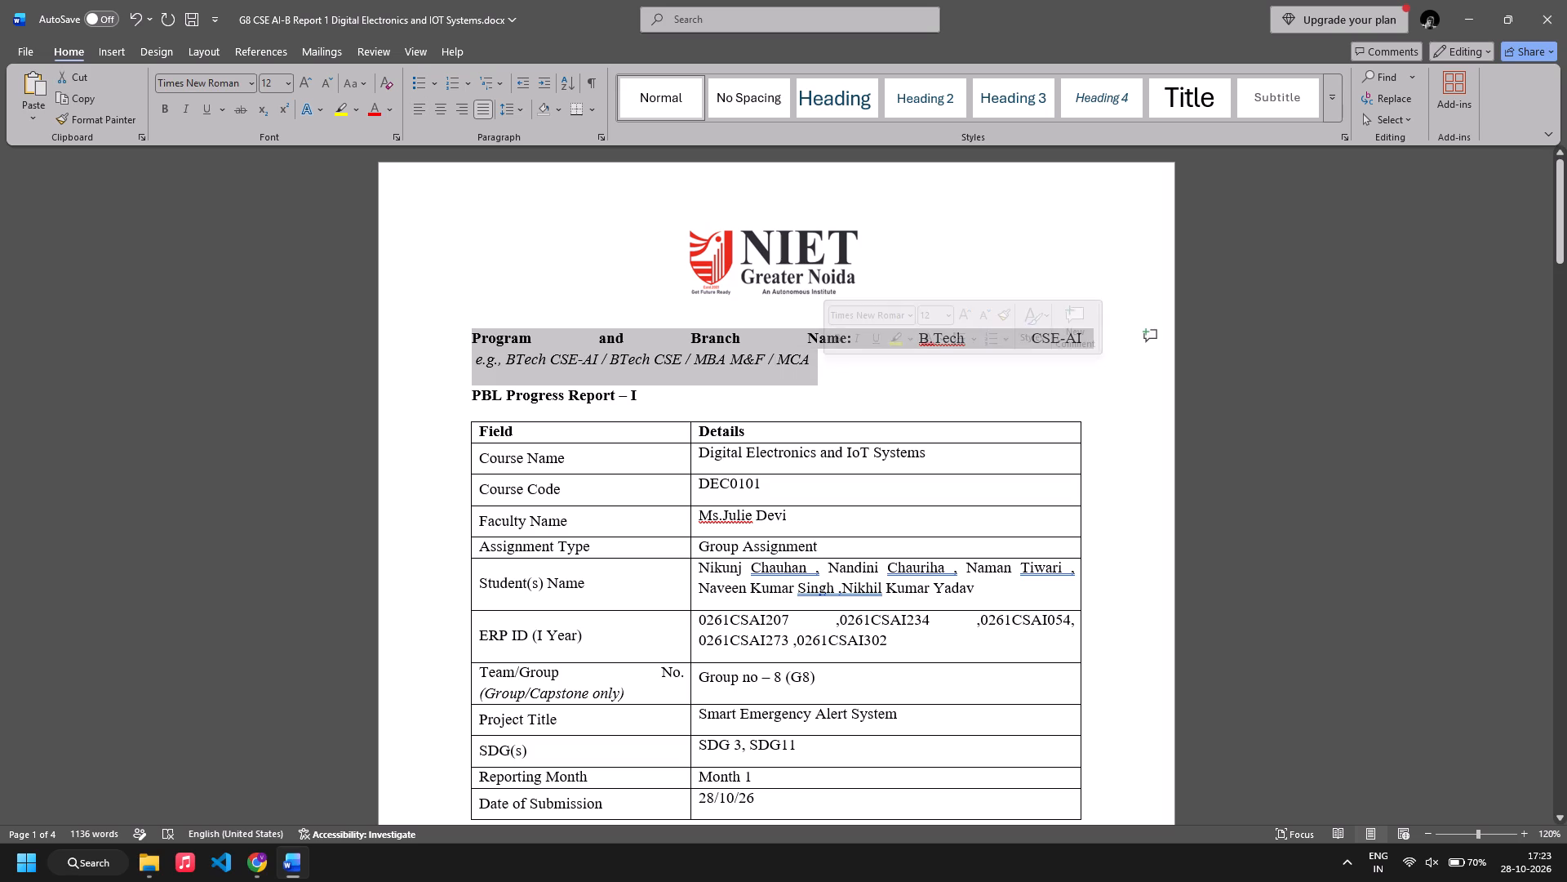
left_click(413, 107)
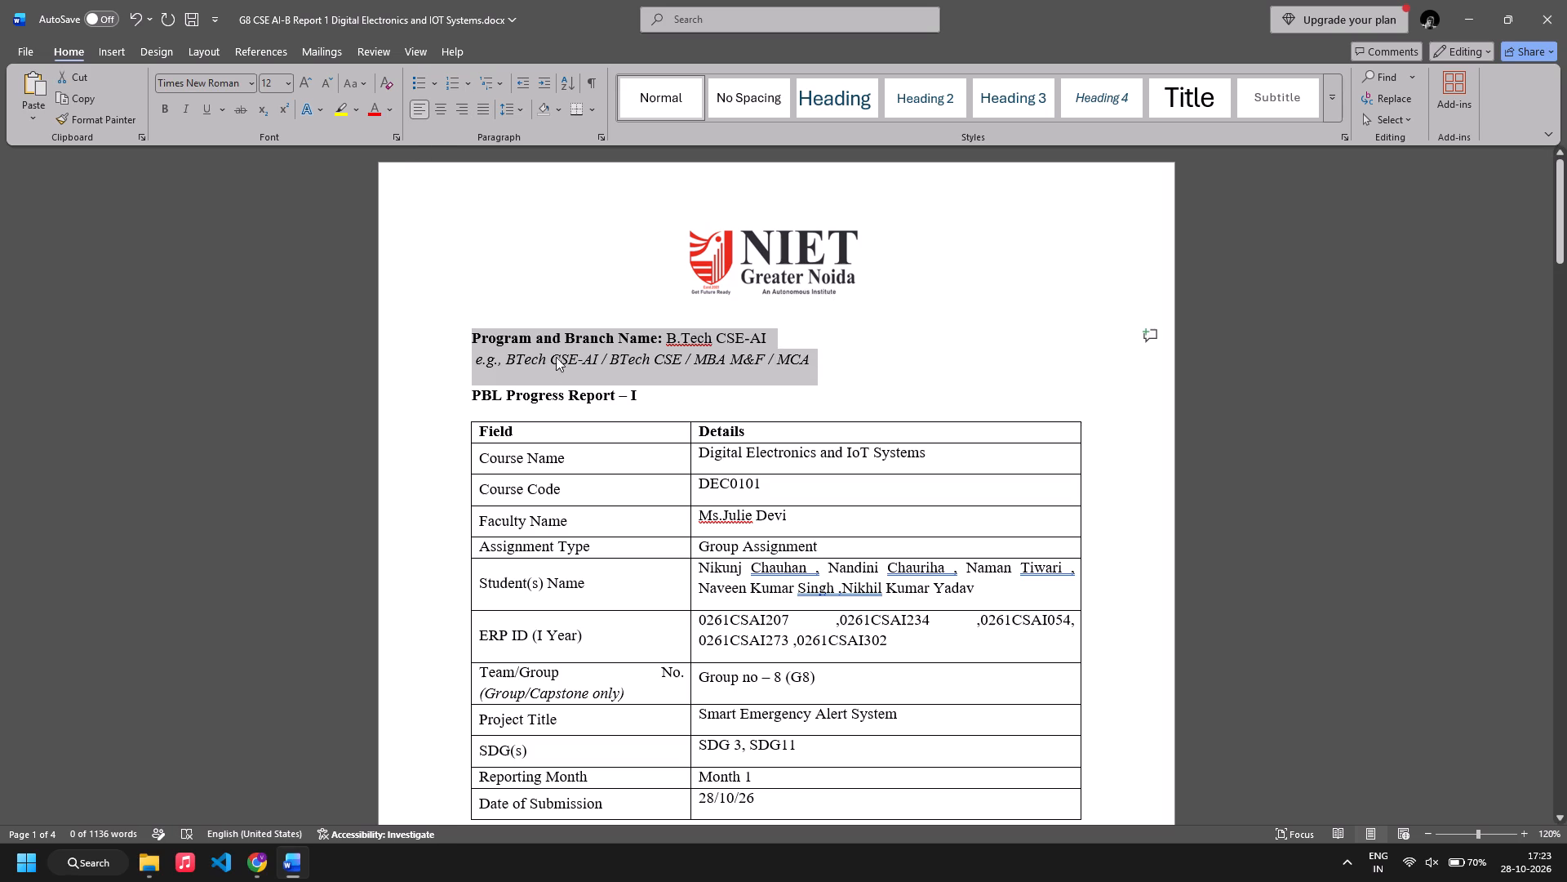
Center the "PBL Progress Report – I" heading above the details table.
left_click(473, 394)
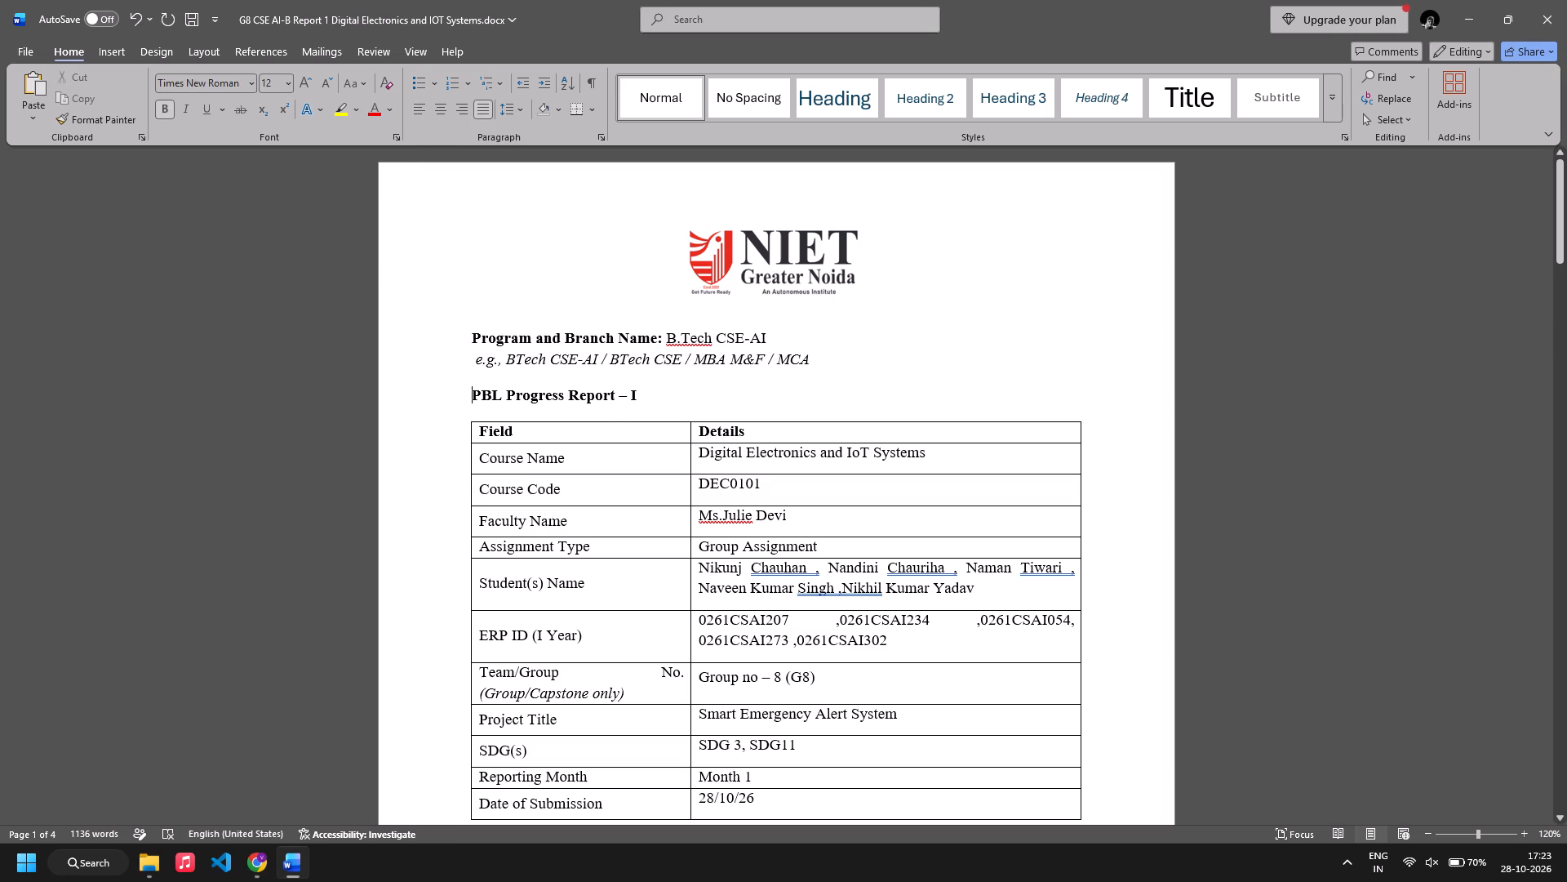
left_click_drag(472, 394, 636, 399)
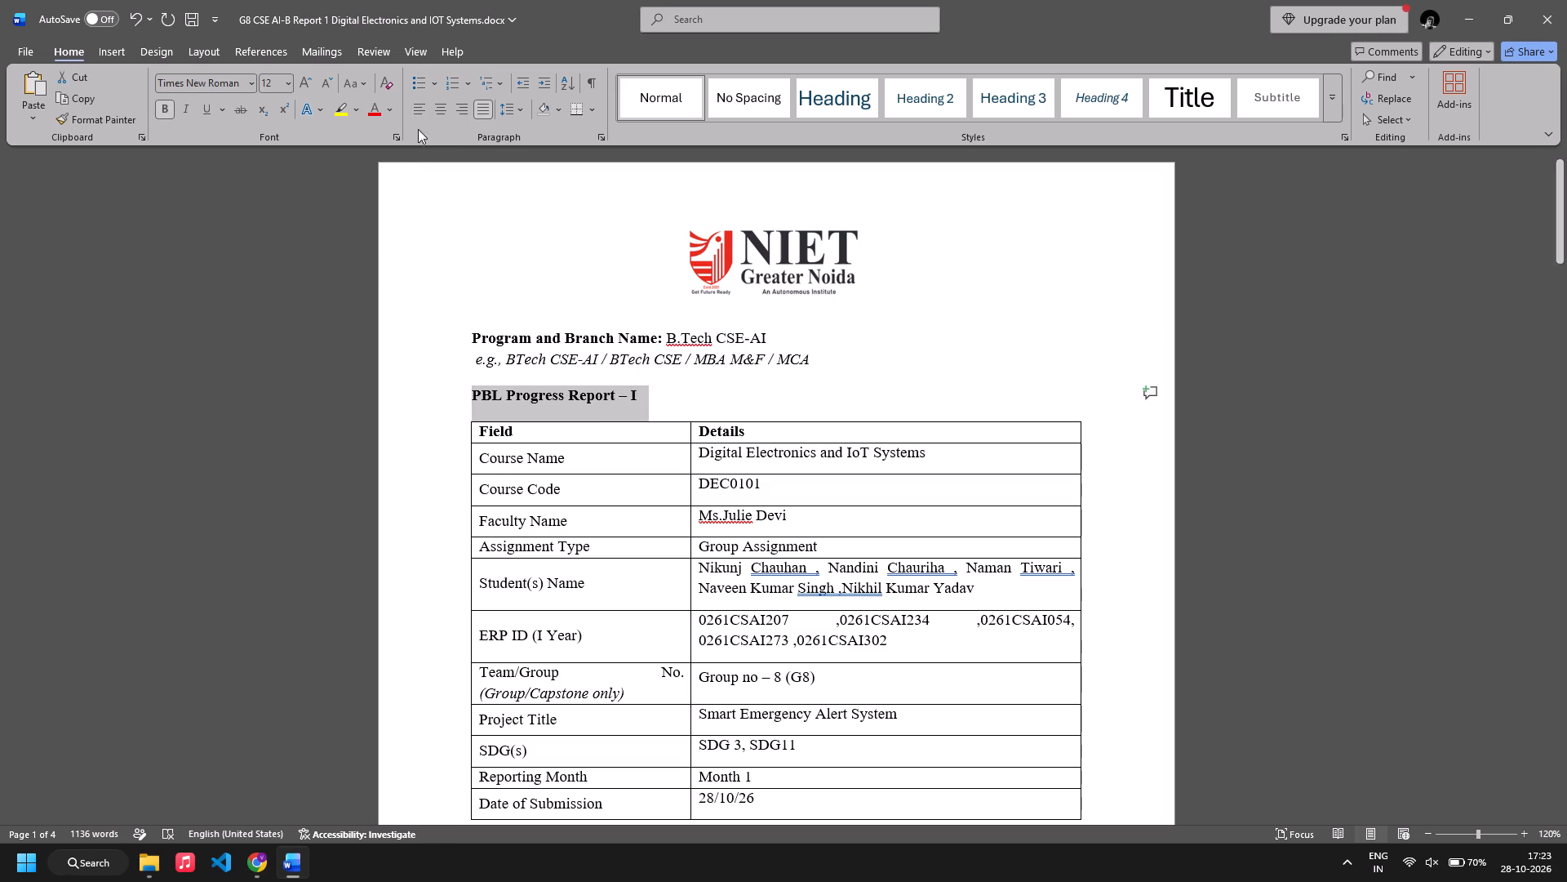
left_click(415, 114)
left_click(420, 113)
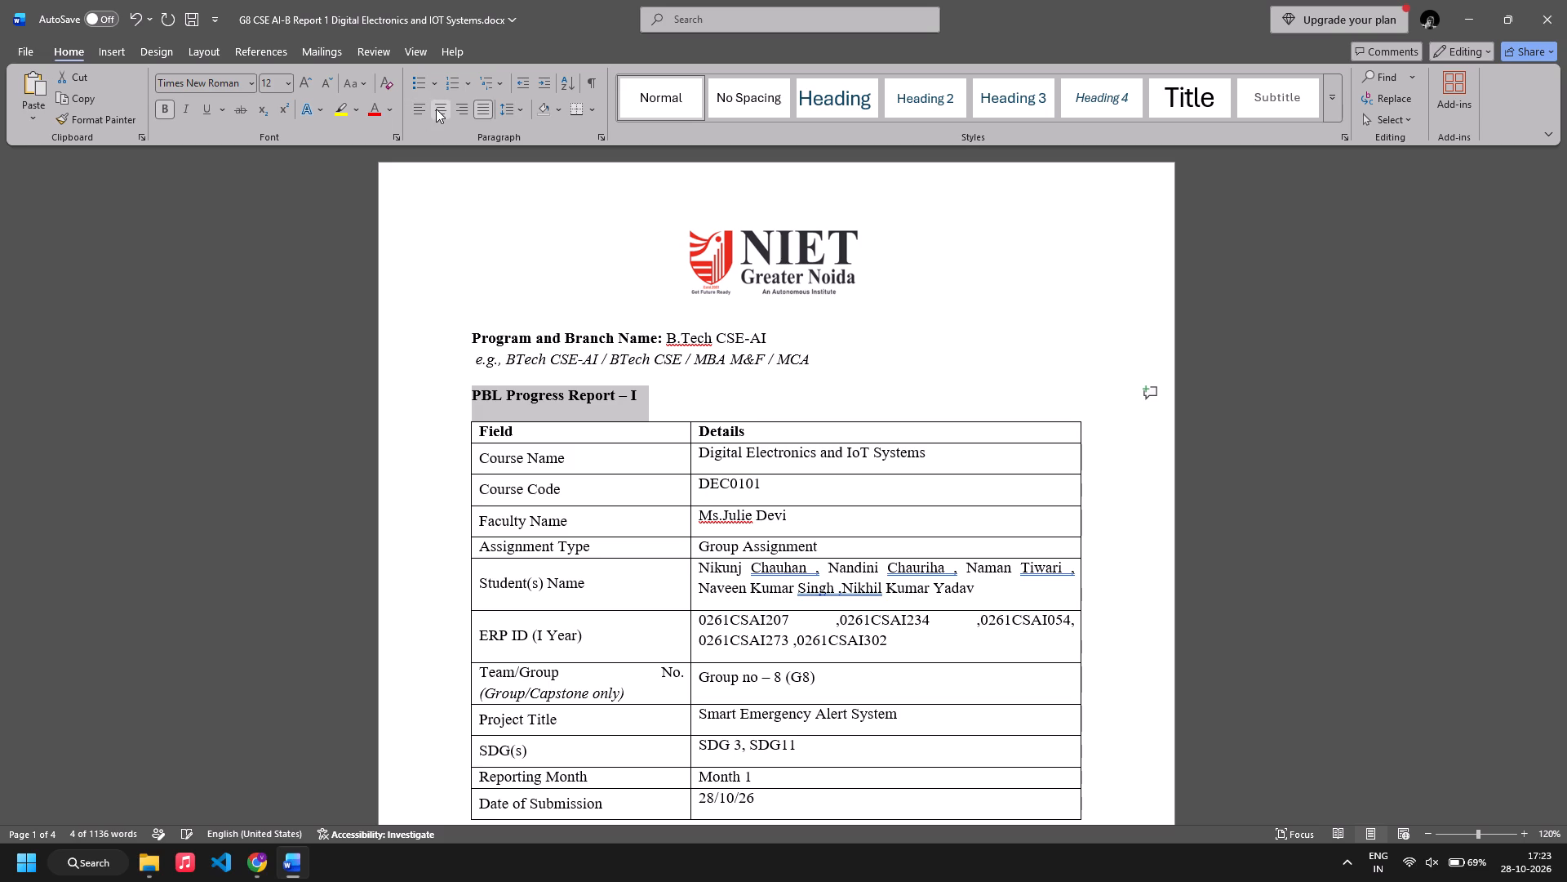
left_click(436, 109)
left_click(1275, 314)
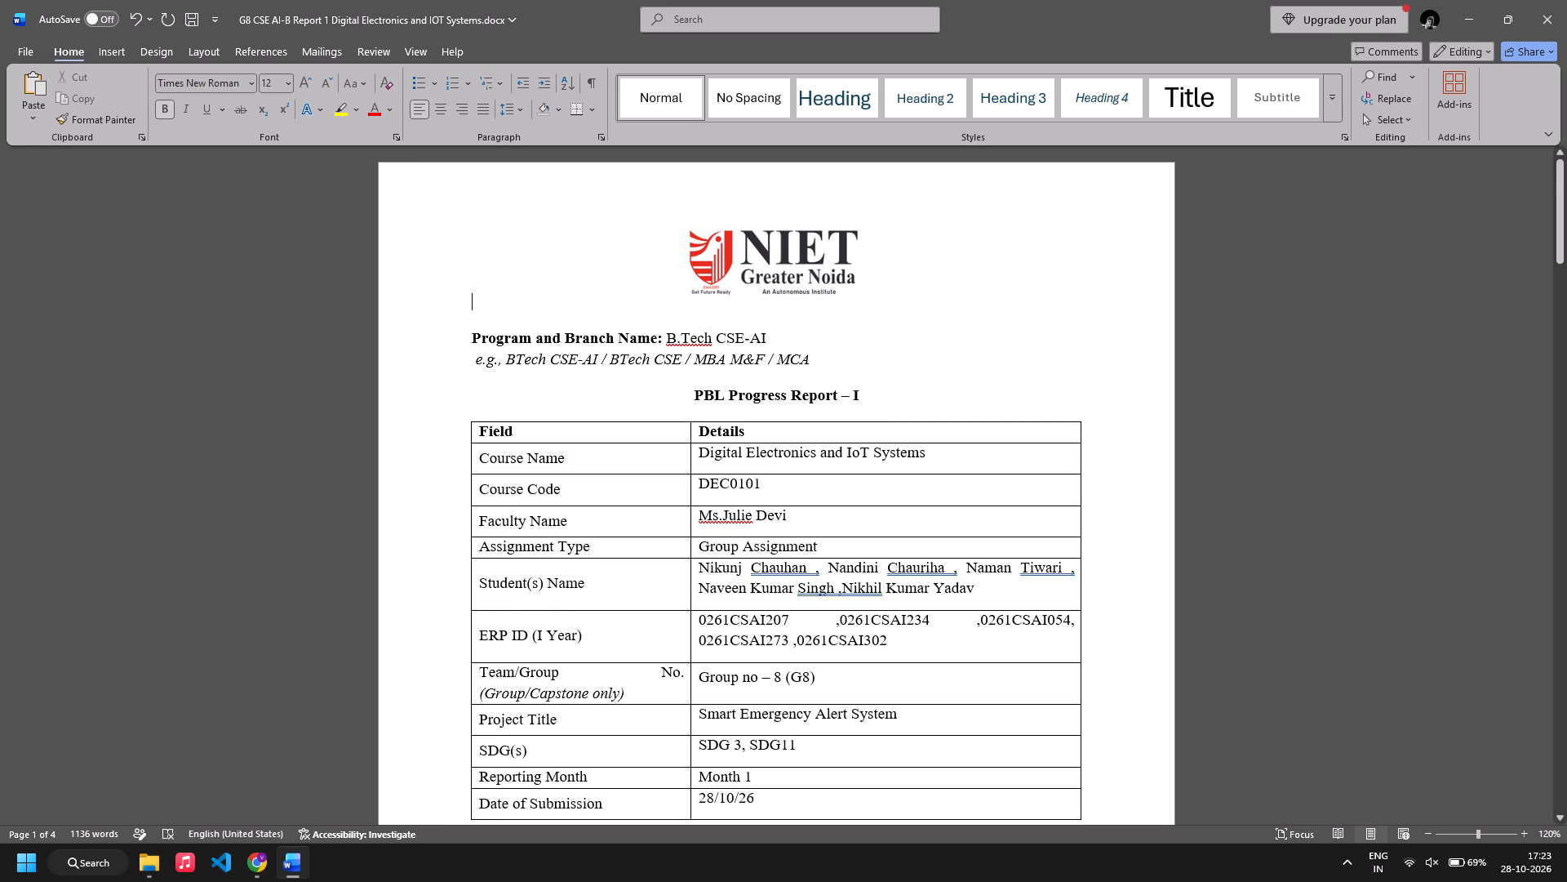
Left-align the Team/Group No. row in the details table.
scroll(1093, 501, "down", 3)
scroll(720, 445, "up", 2)
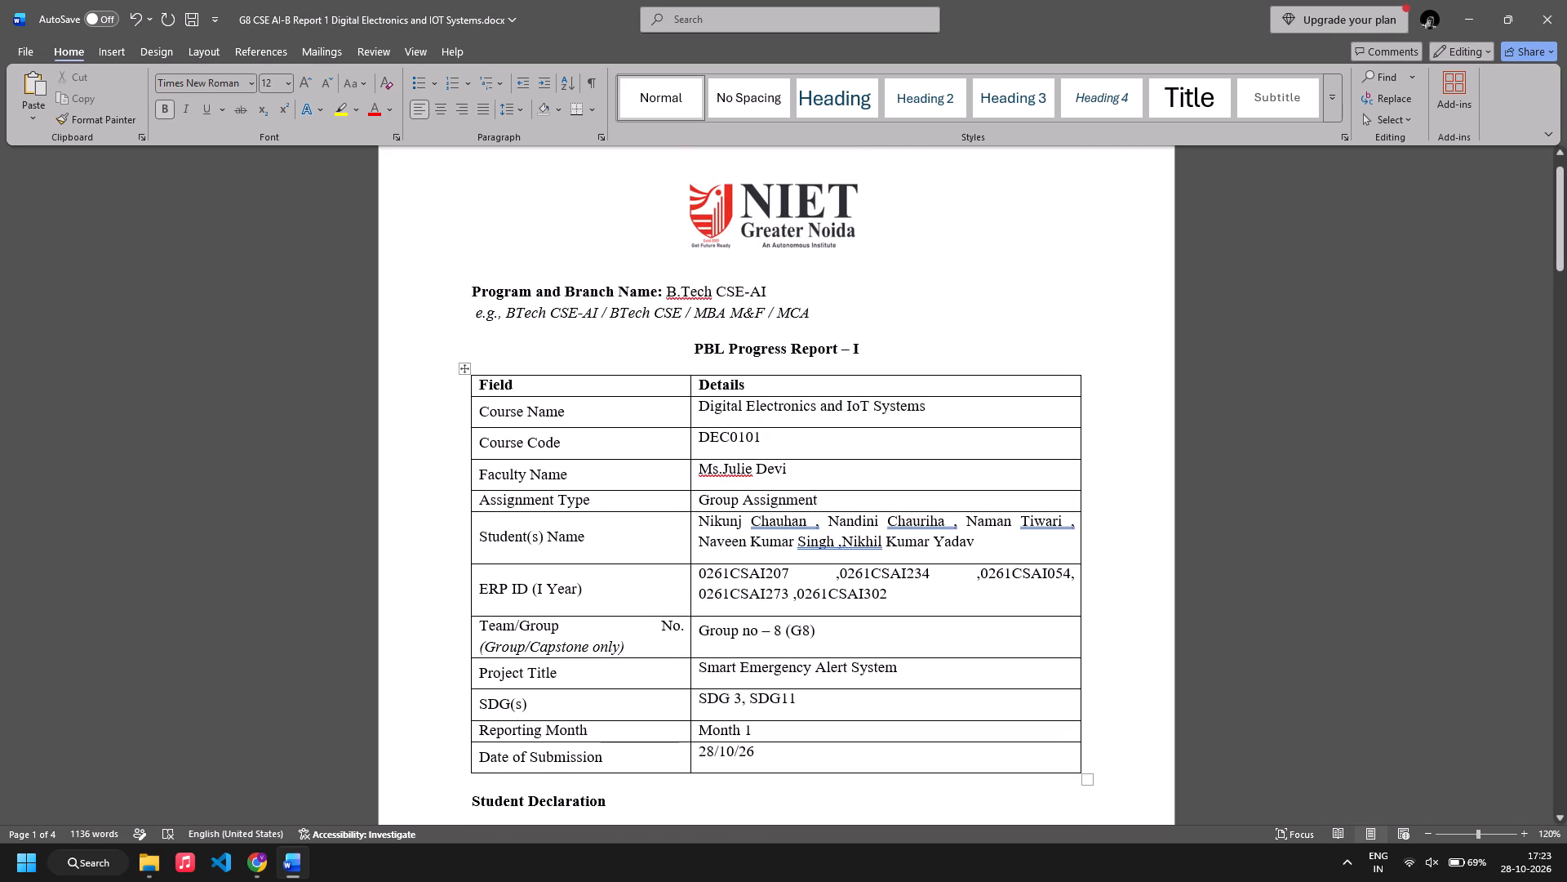
scroll(817, 547, "down", 3)
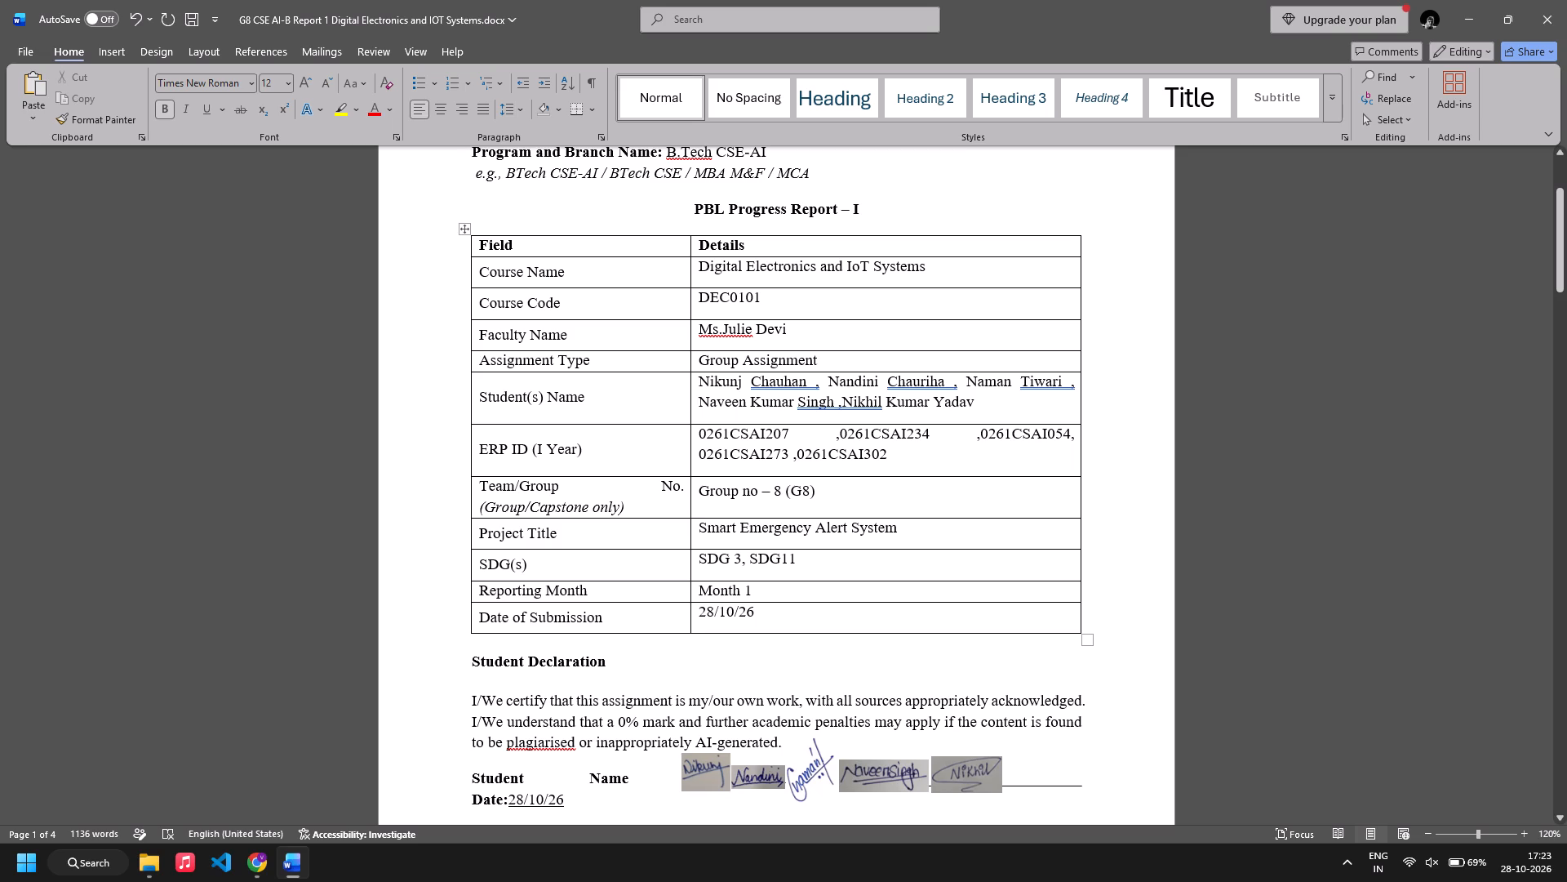
left_click_drag(658, 483, 700, 486)
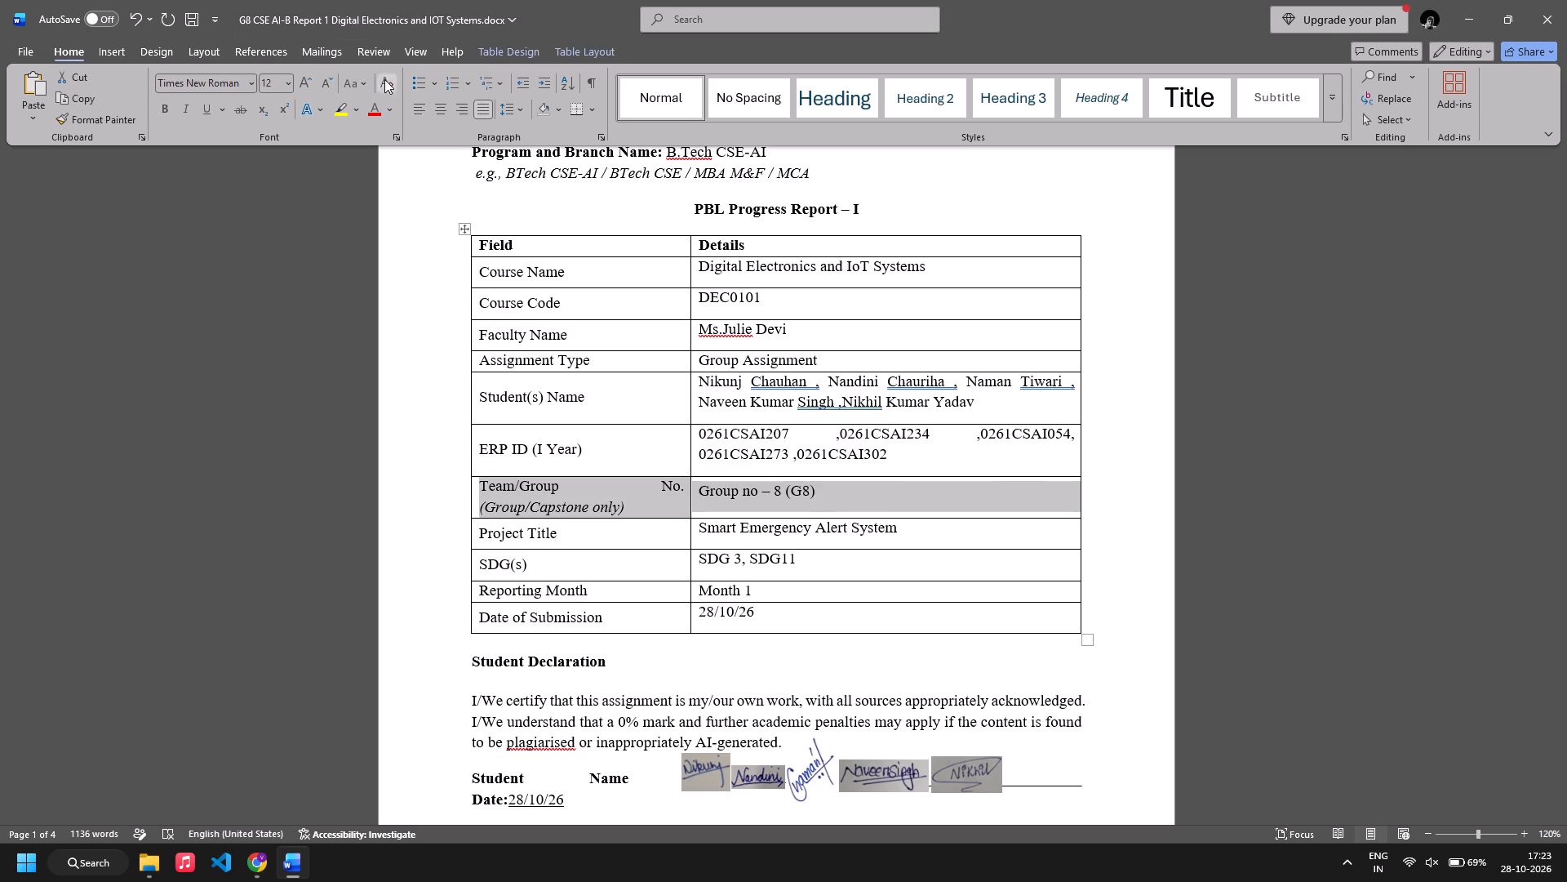
left_click(433, 109)
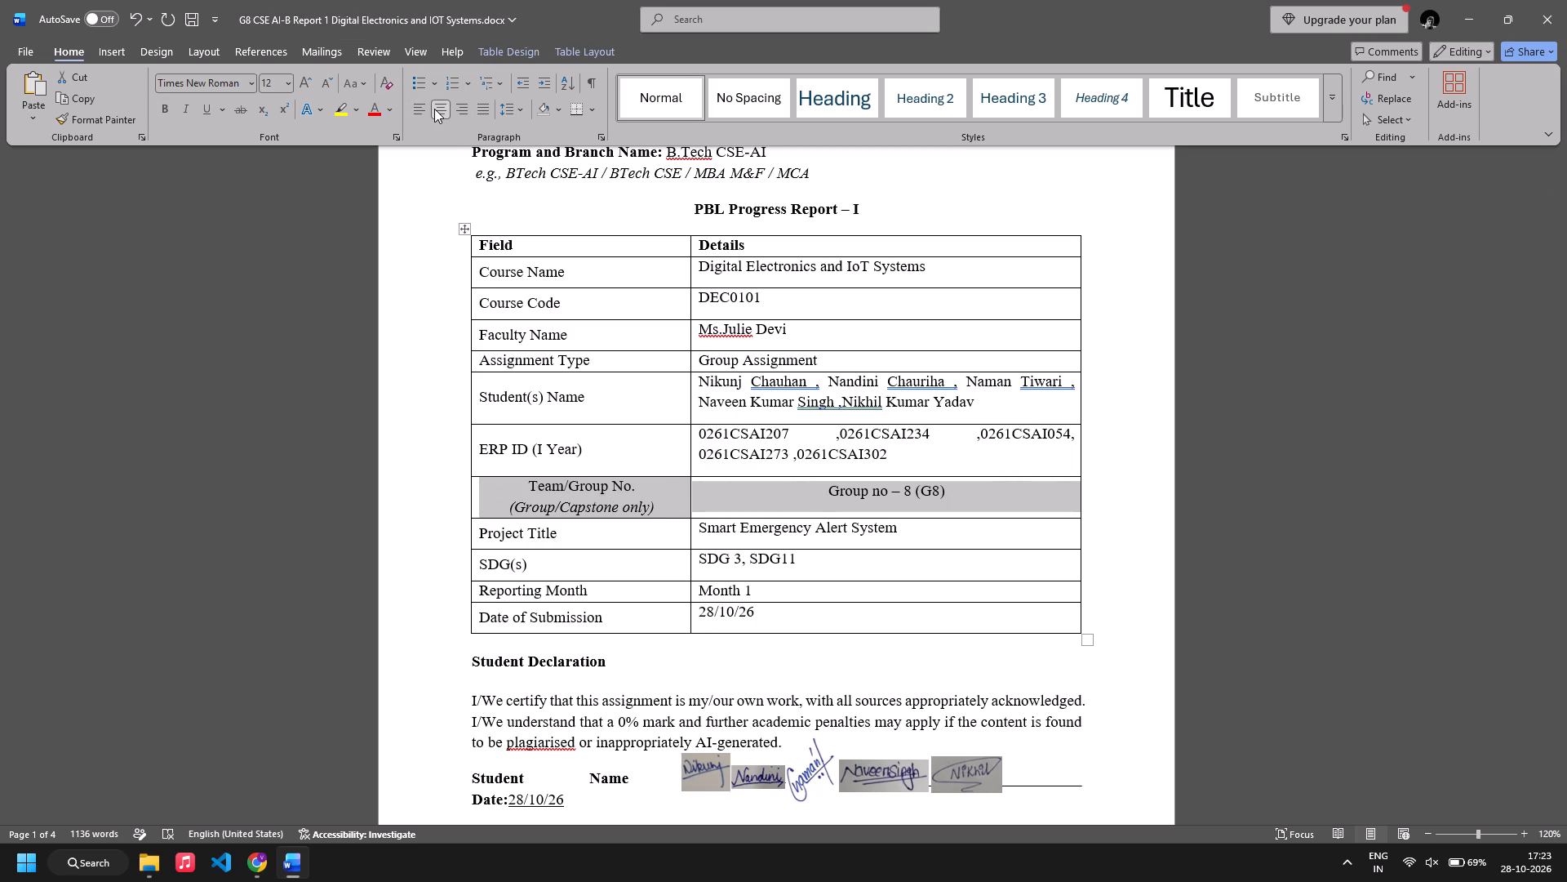
left_click(412, 105)
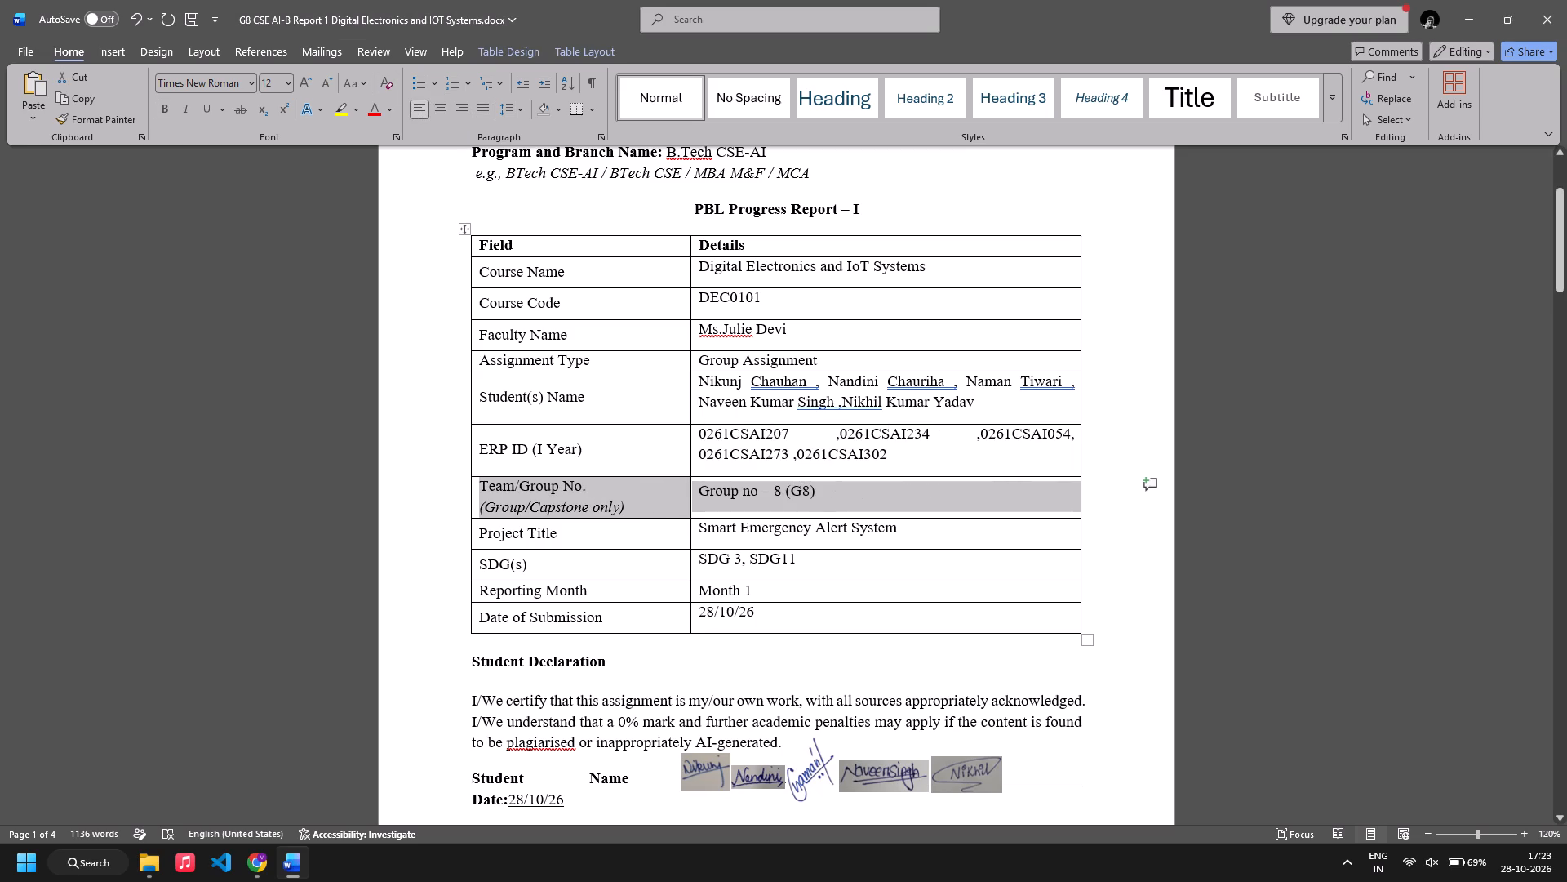
left_click(1414, 440)
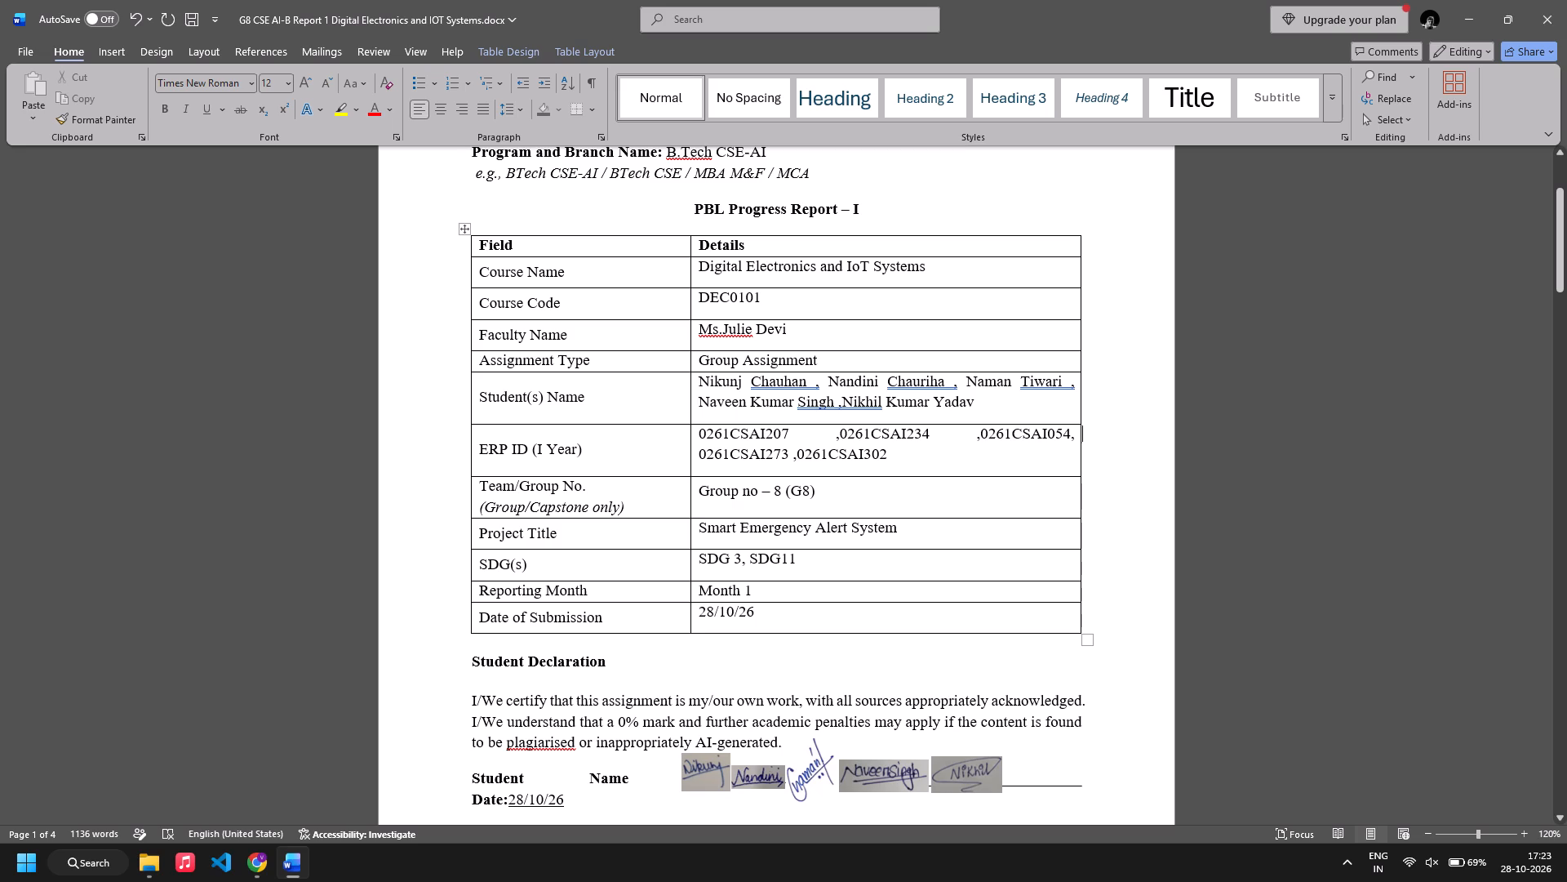
Left-align the ERP IDs and the student names in the Details column of the table.
scroll(1019, 445, "down", 3)
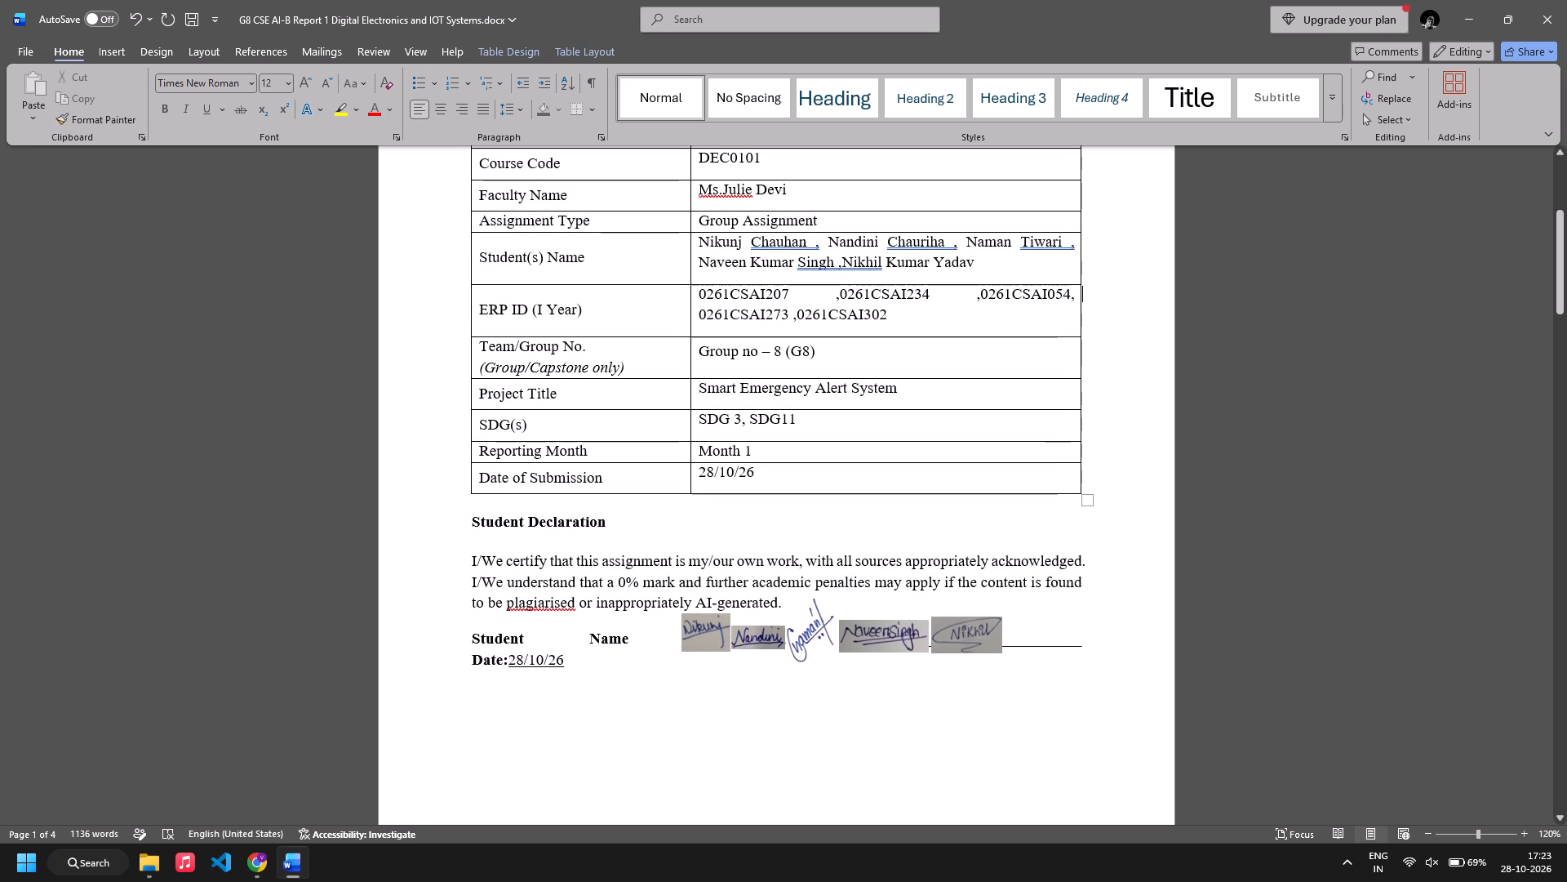
left_click_drag(698, 290, 805, 317)
left_click(415, 109)
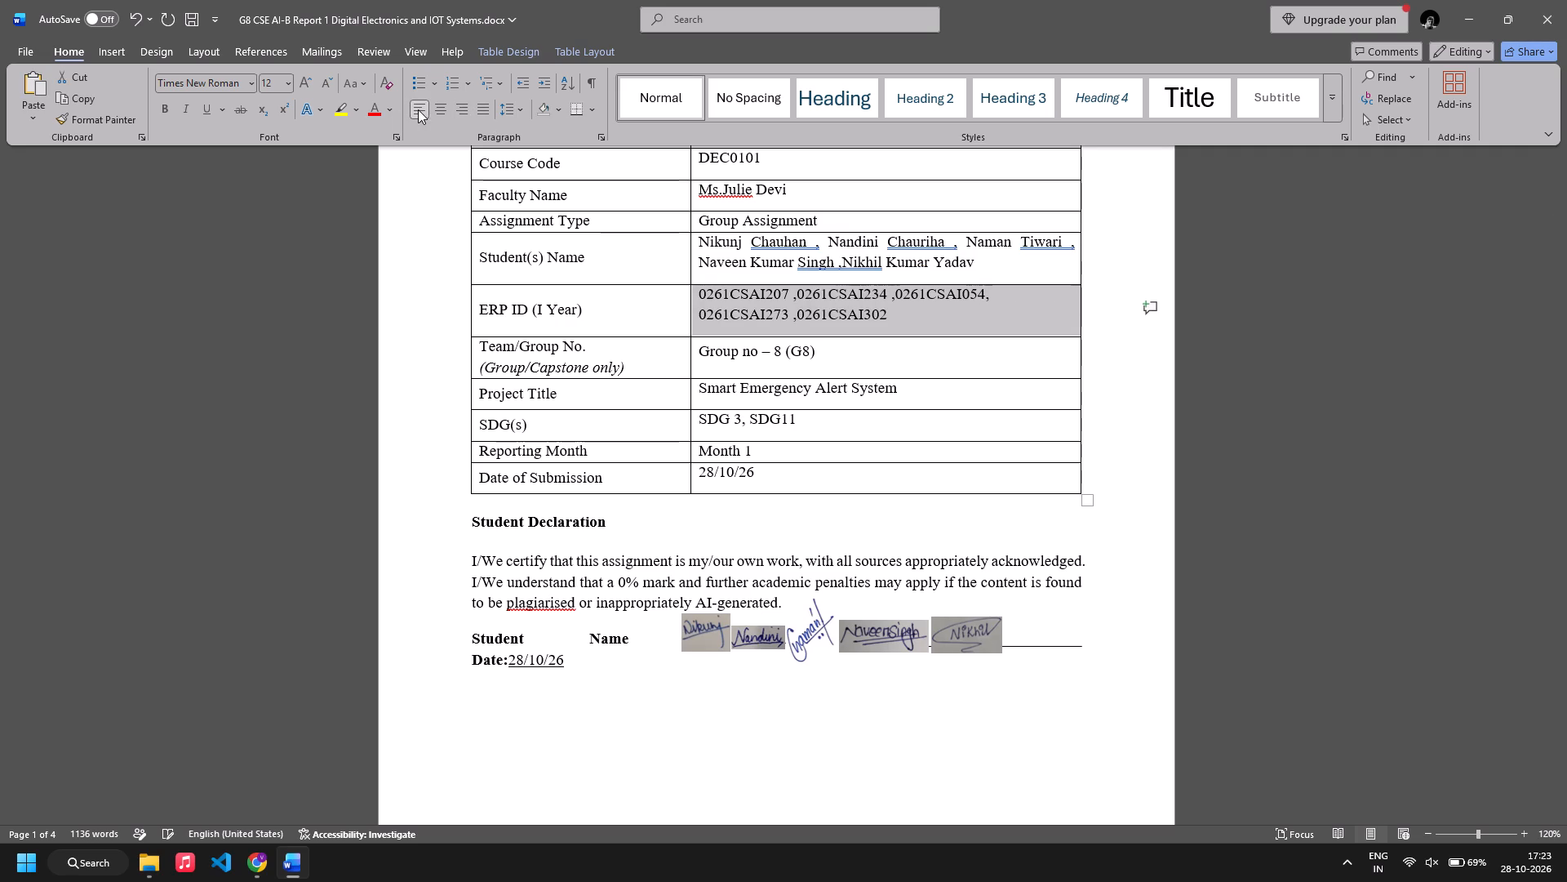
left_click(698, 242)
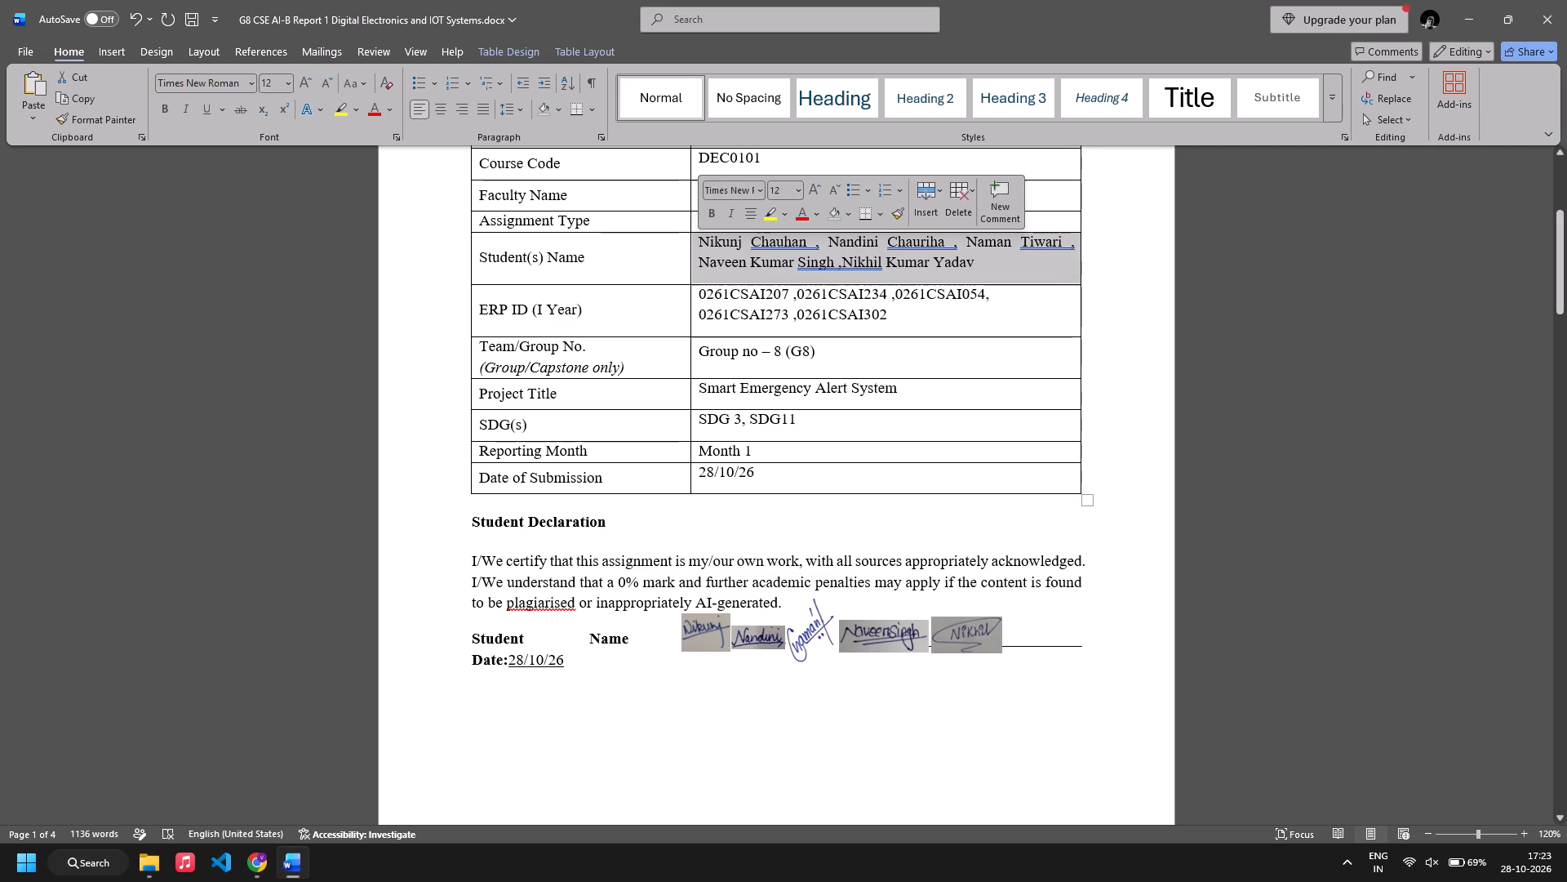
left_click(423, 111)
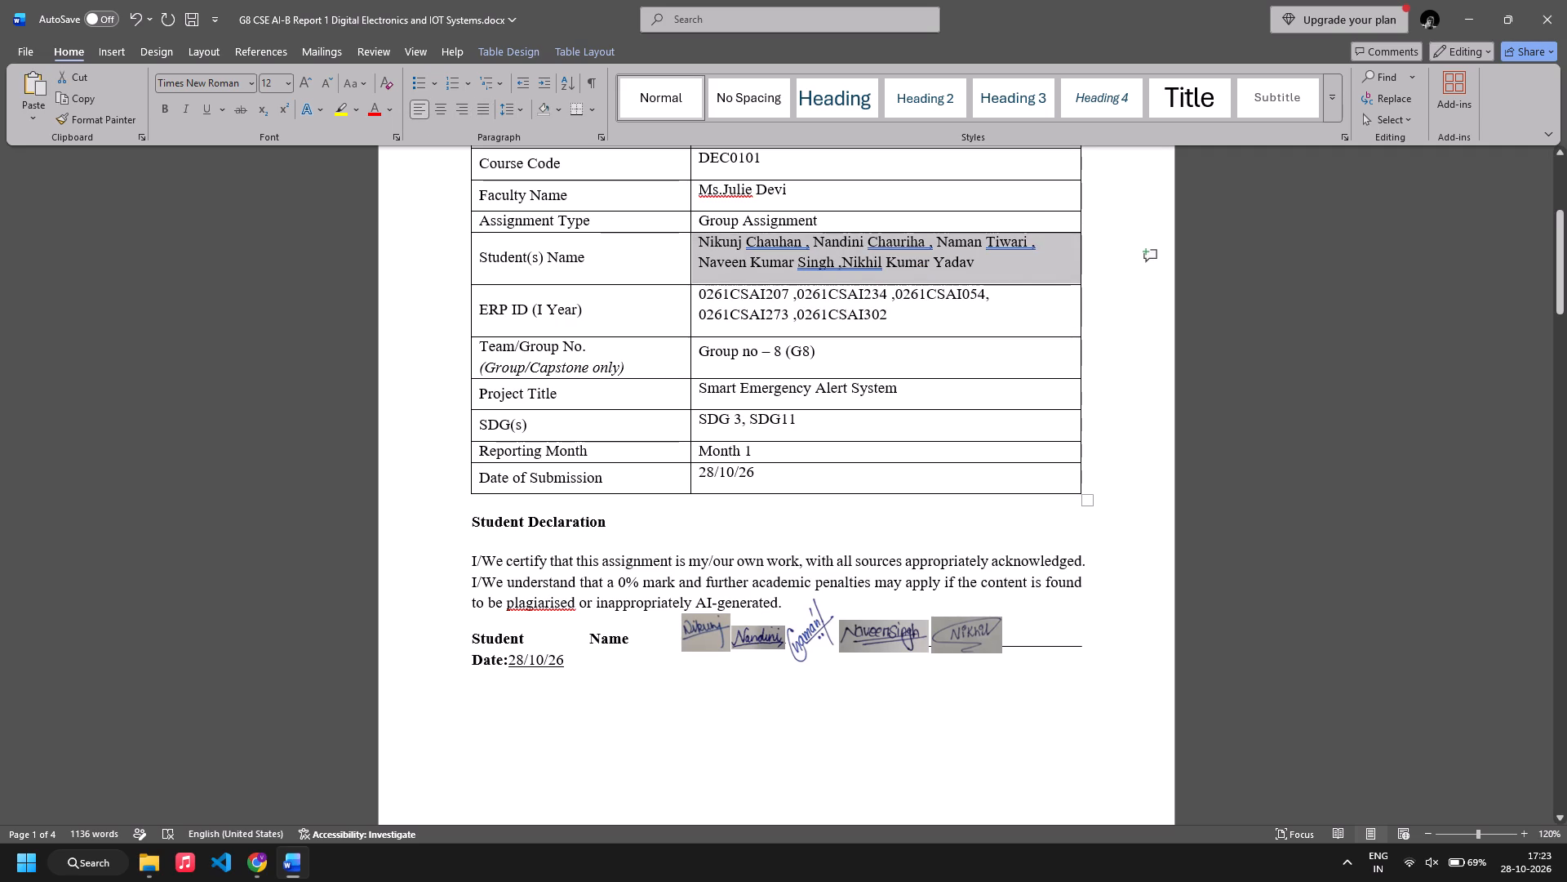
left_click(1306, 429)
Delete the underscore line that follows the student name and signature label under Student Declaration.
scroll(1112, 461, "down", 4)
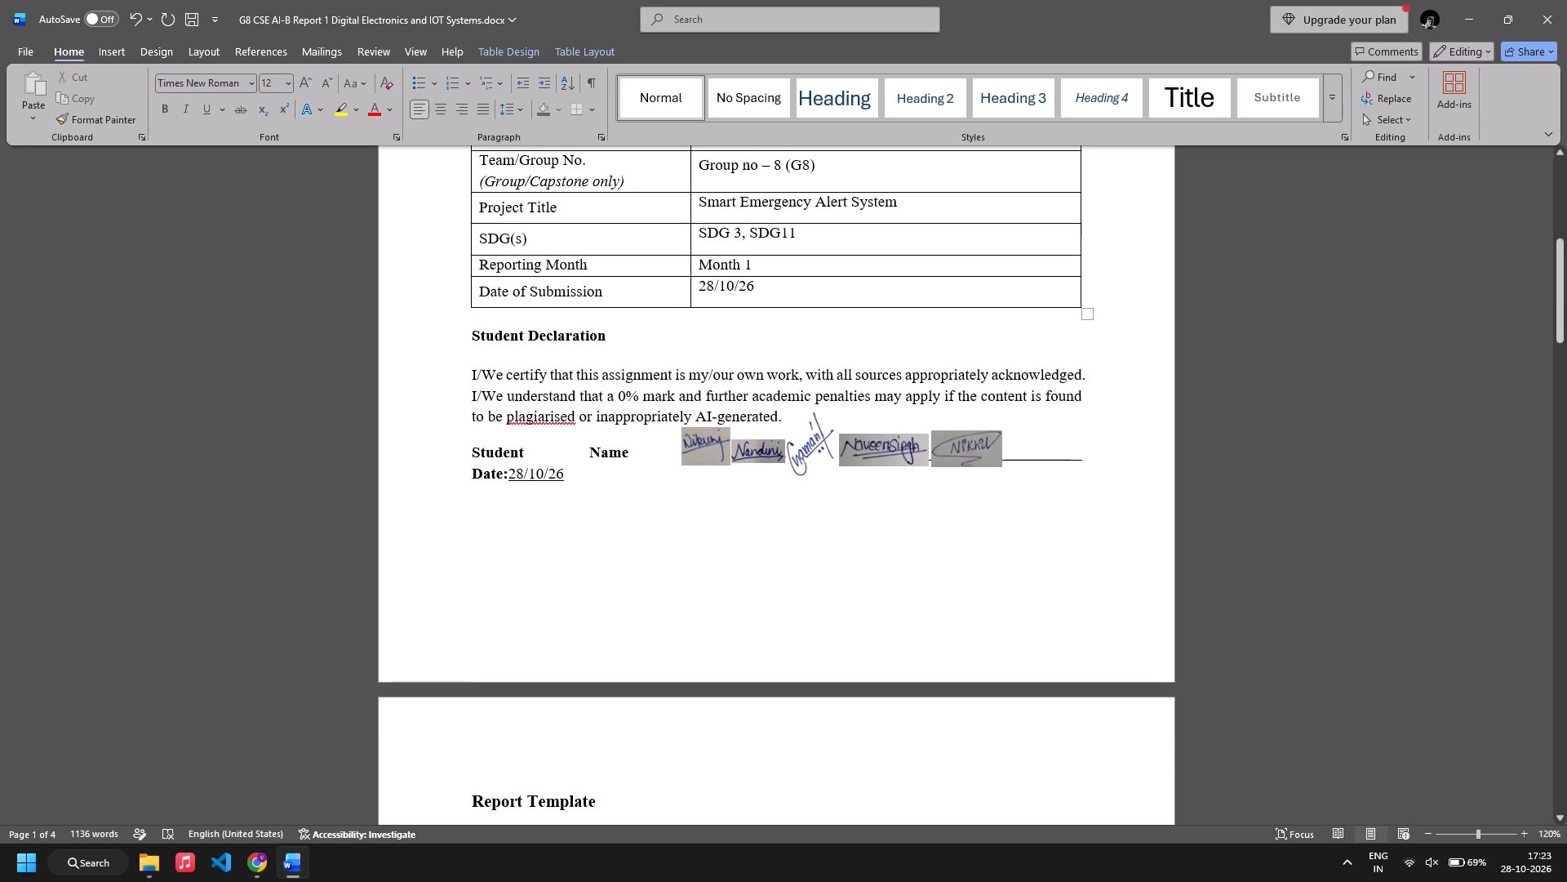
left_click(1089, 457)
key("BackSpace")
key("BackSpace")
key("BackSpace")
key("BackSpace")
key("BackSpace")
key("BackSpace")
key("BackSpace")
key("BackSpace")
key("BackSpace")
key("BackSpace")
key("BackSpace")
key("BackSpace")
key("BackSpace")
key("BackSpace")
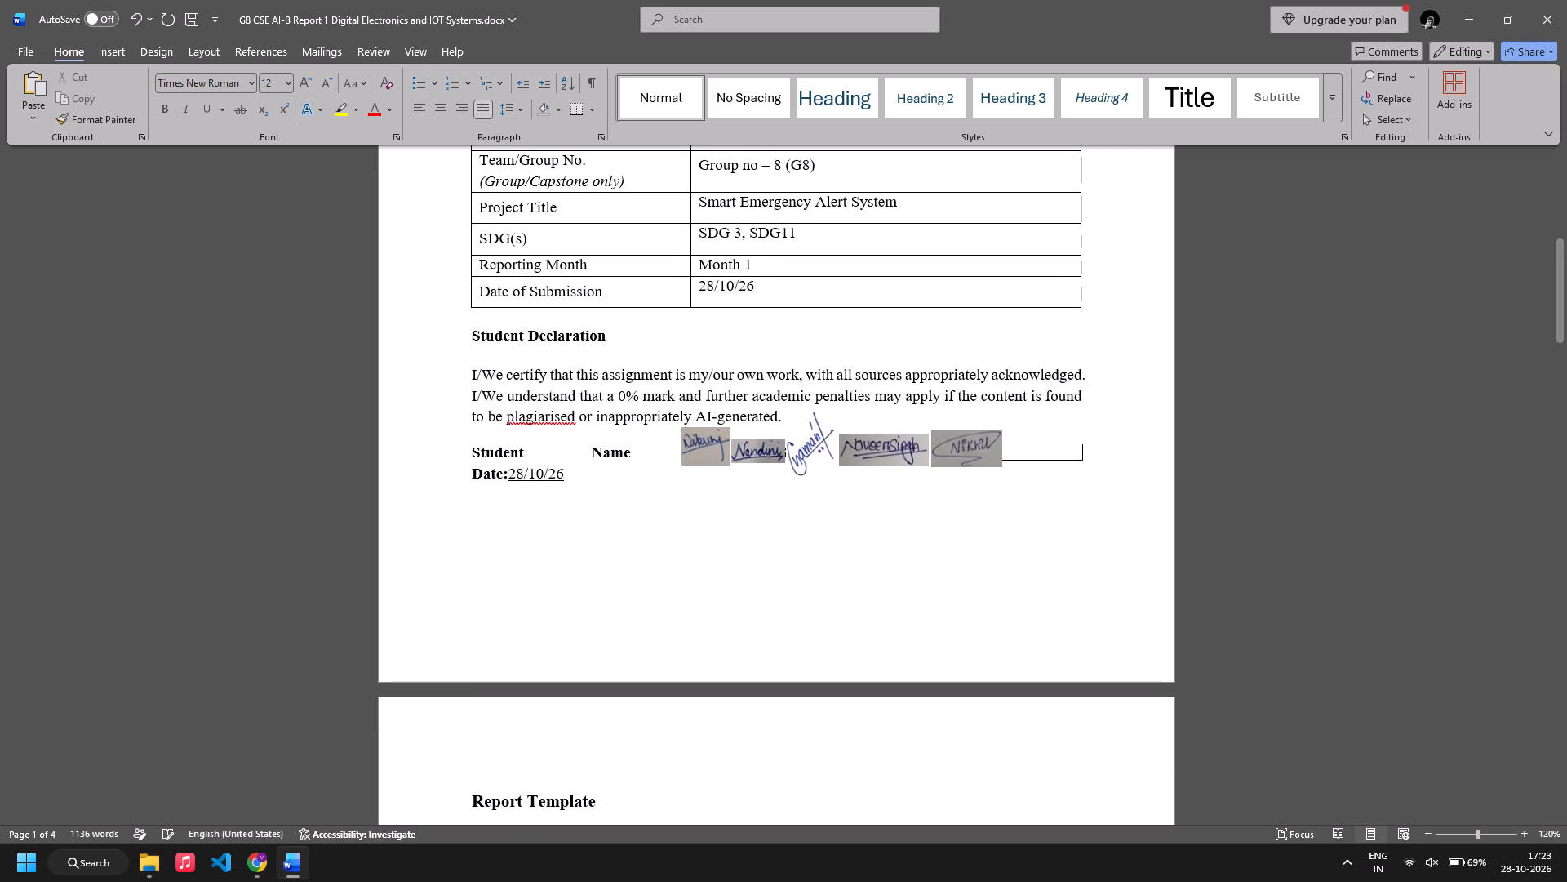
key("BackSpace")
key("BackSpace")
key("BackSpace")
key("BackSpace")
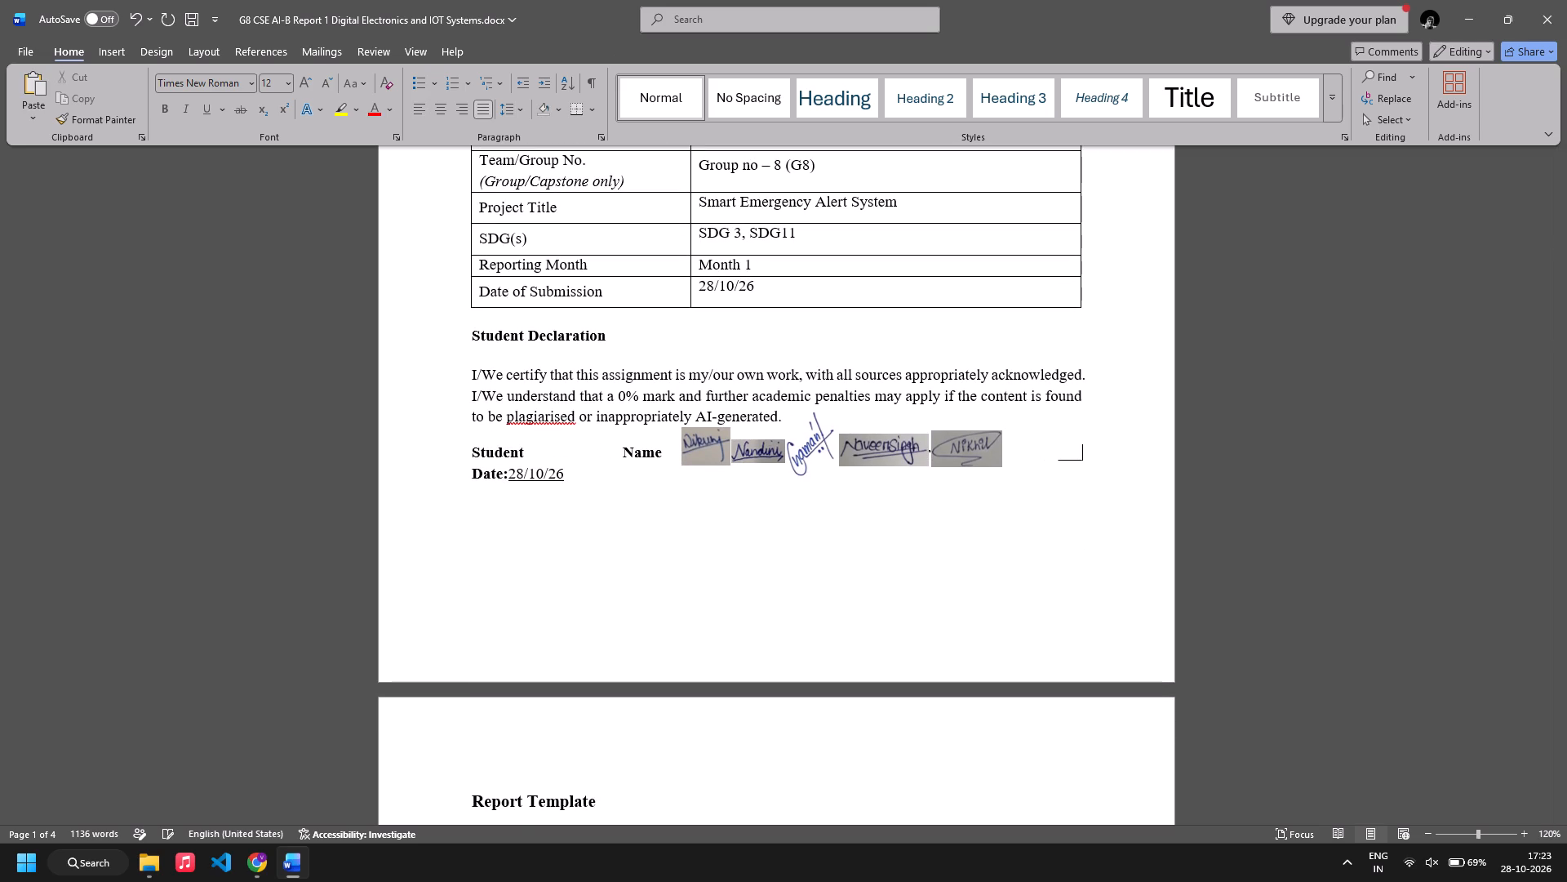
key("BackSpace")
key("BackSpace")
key("BackSpace")
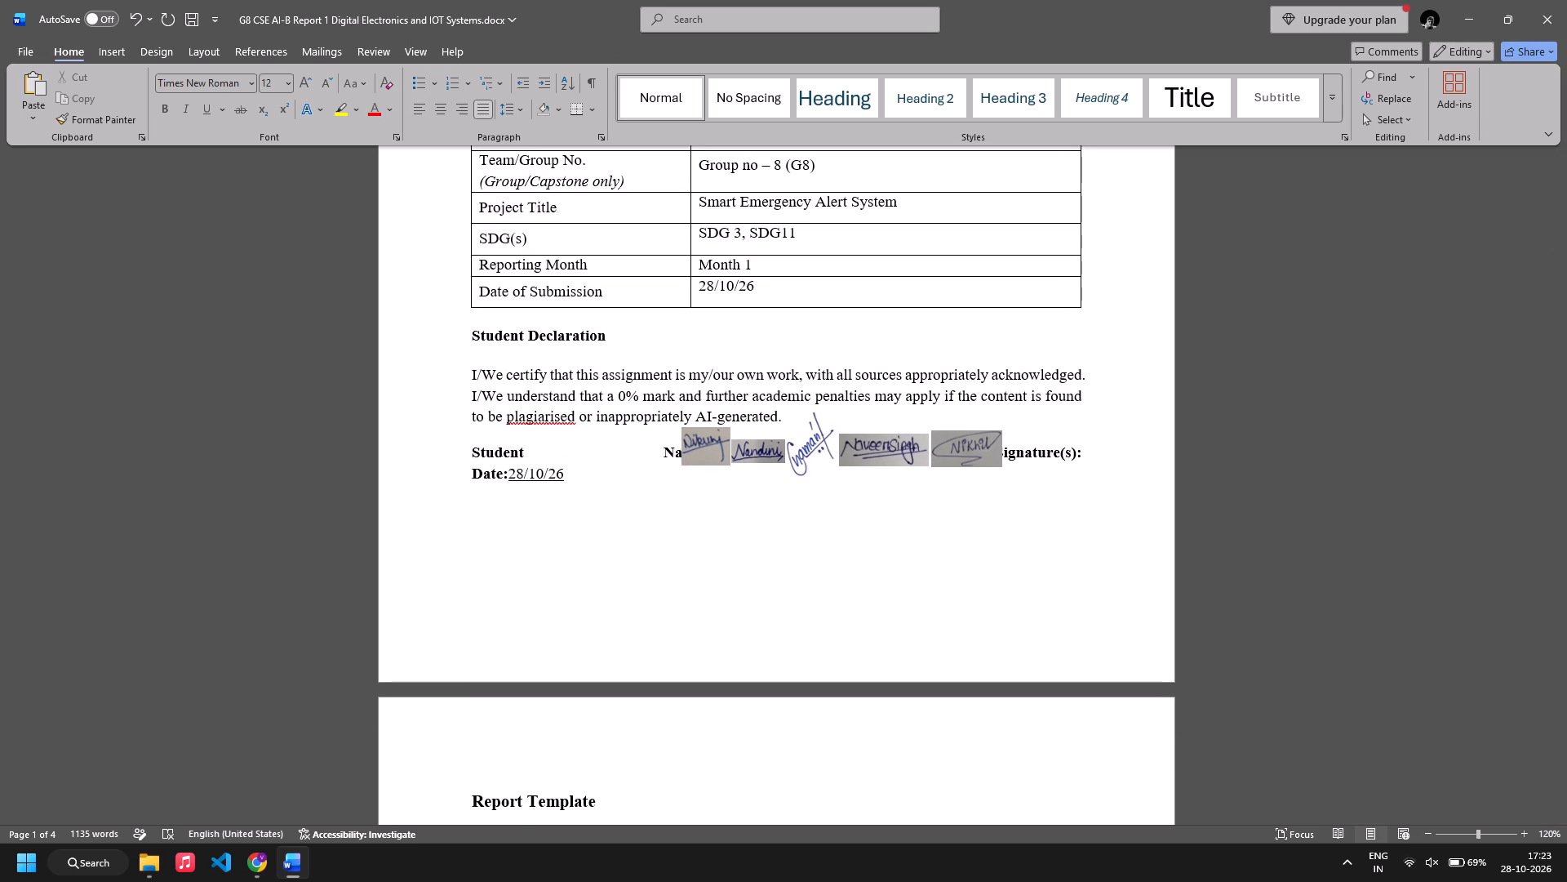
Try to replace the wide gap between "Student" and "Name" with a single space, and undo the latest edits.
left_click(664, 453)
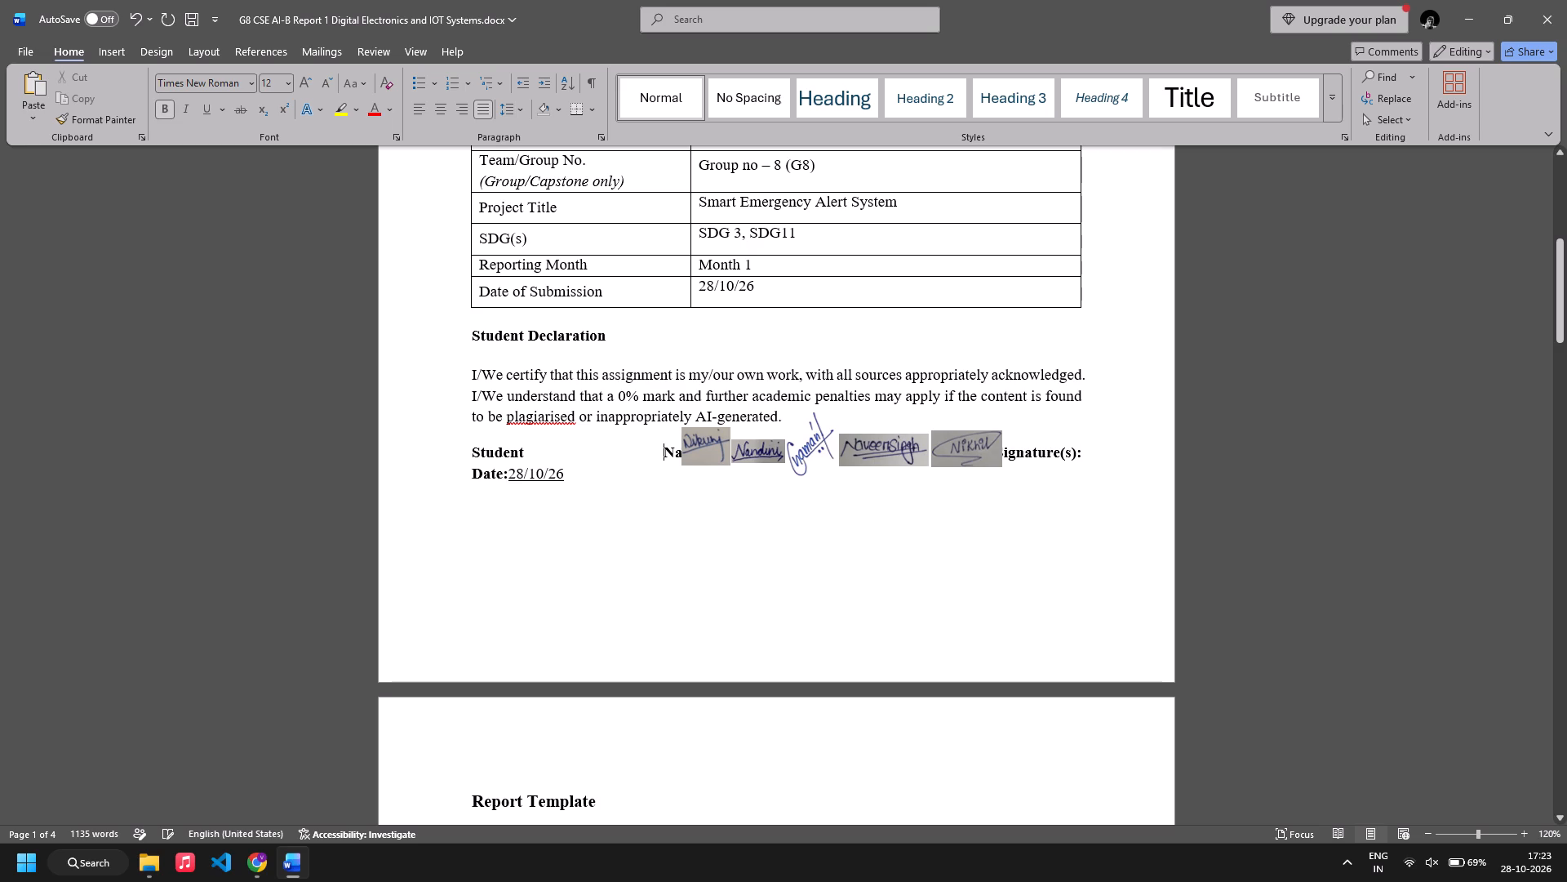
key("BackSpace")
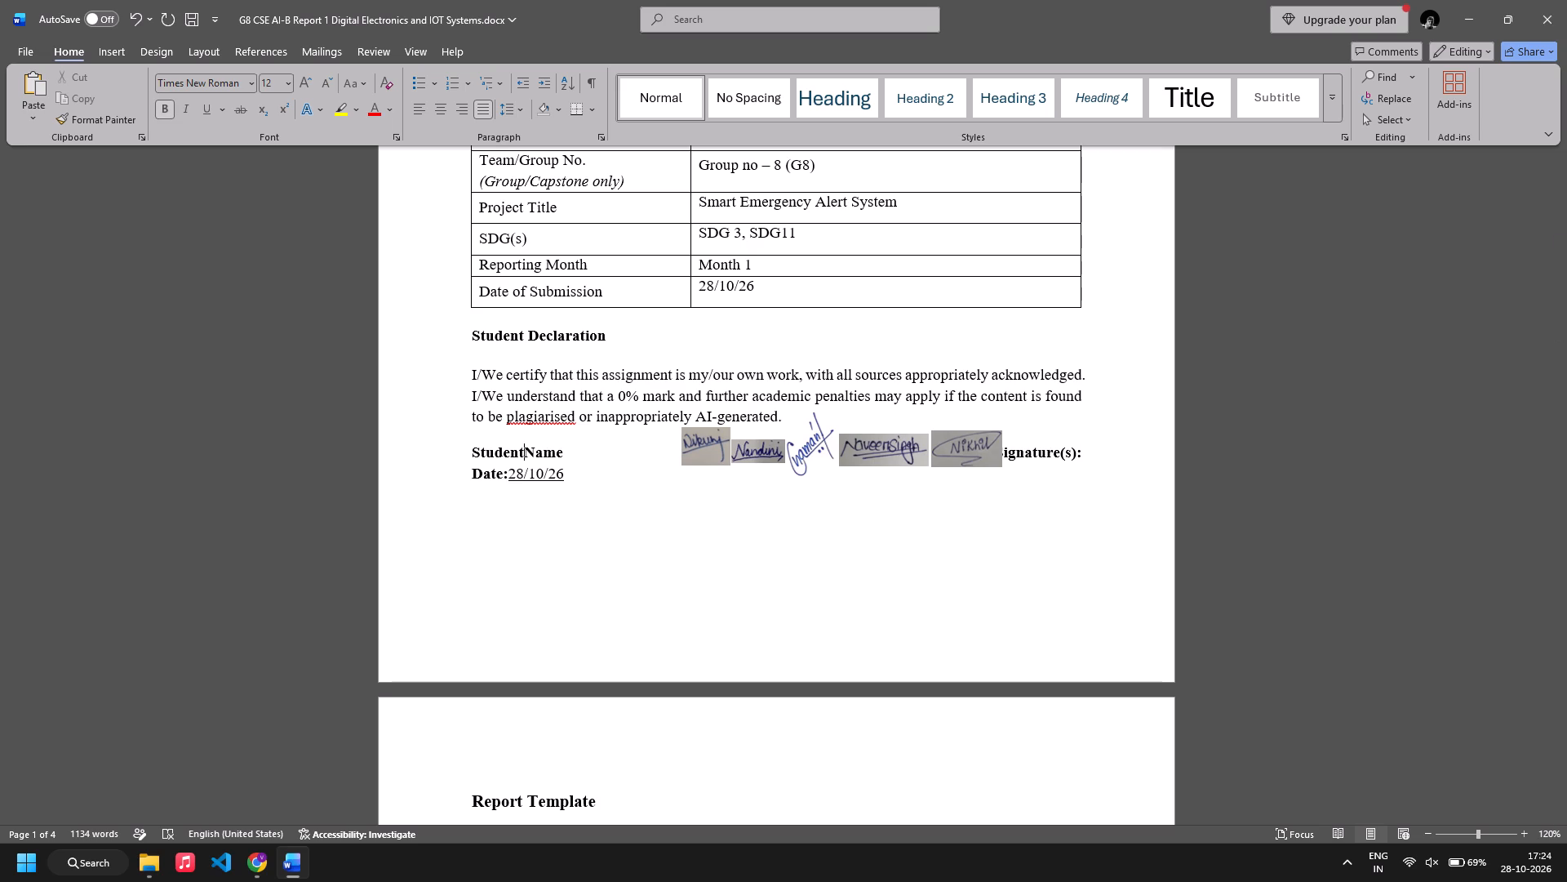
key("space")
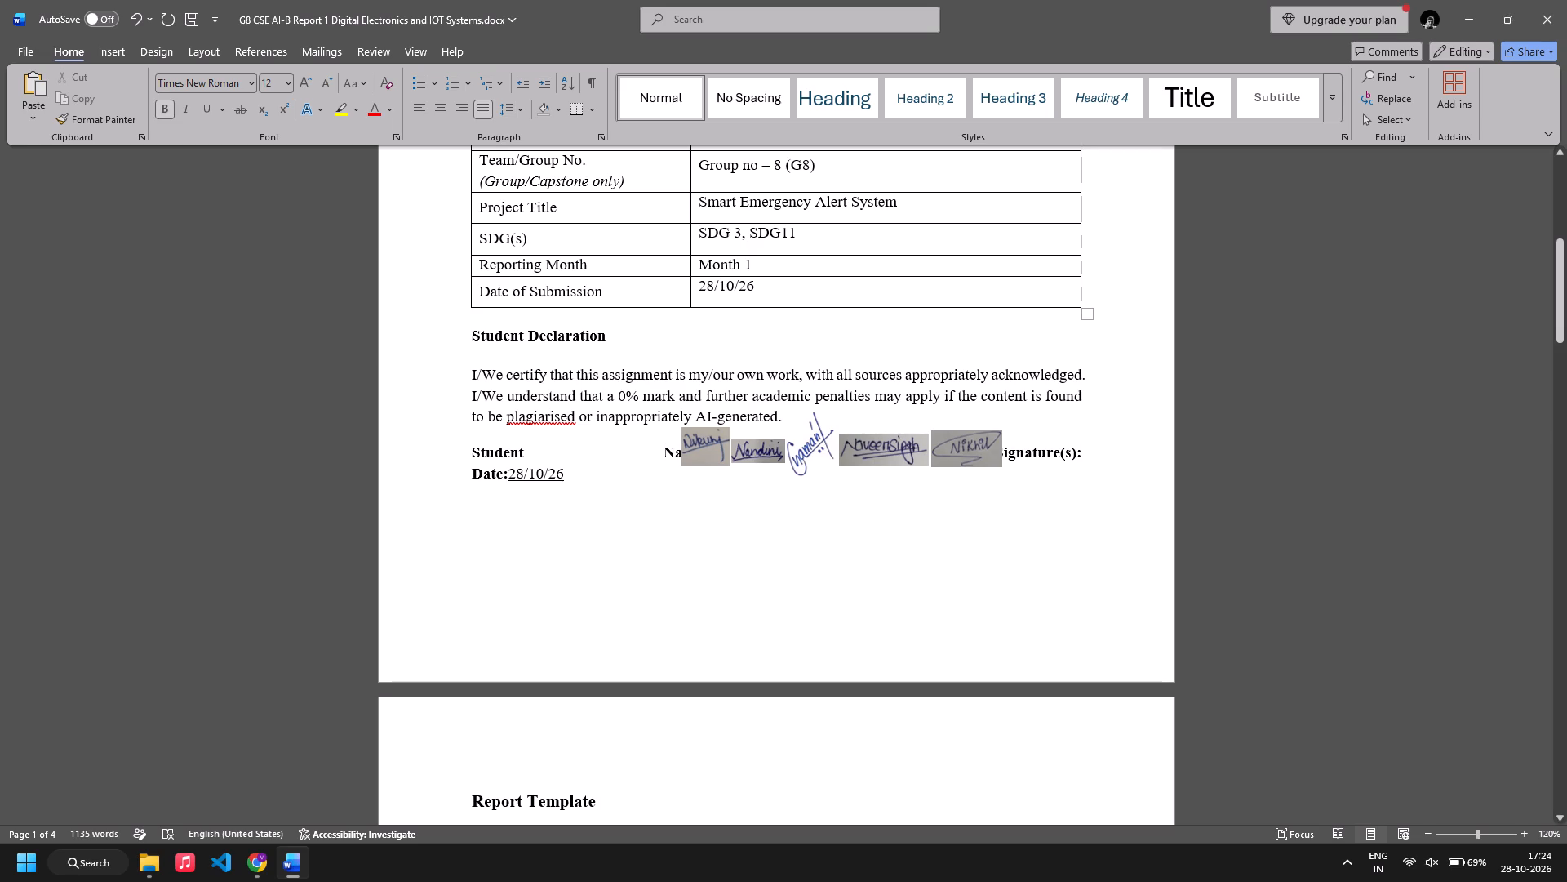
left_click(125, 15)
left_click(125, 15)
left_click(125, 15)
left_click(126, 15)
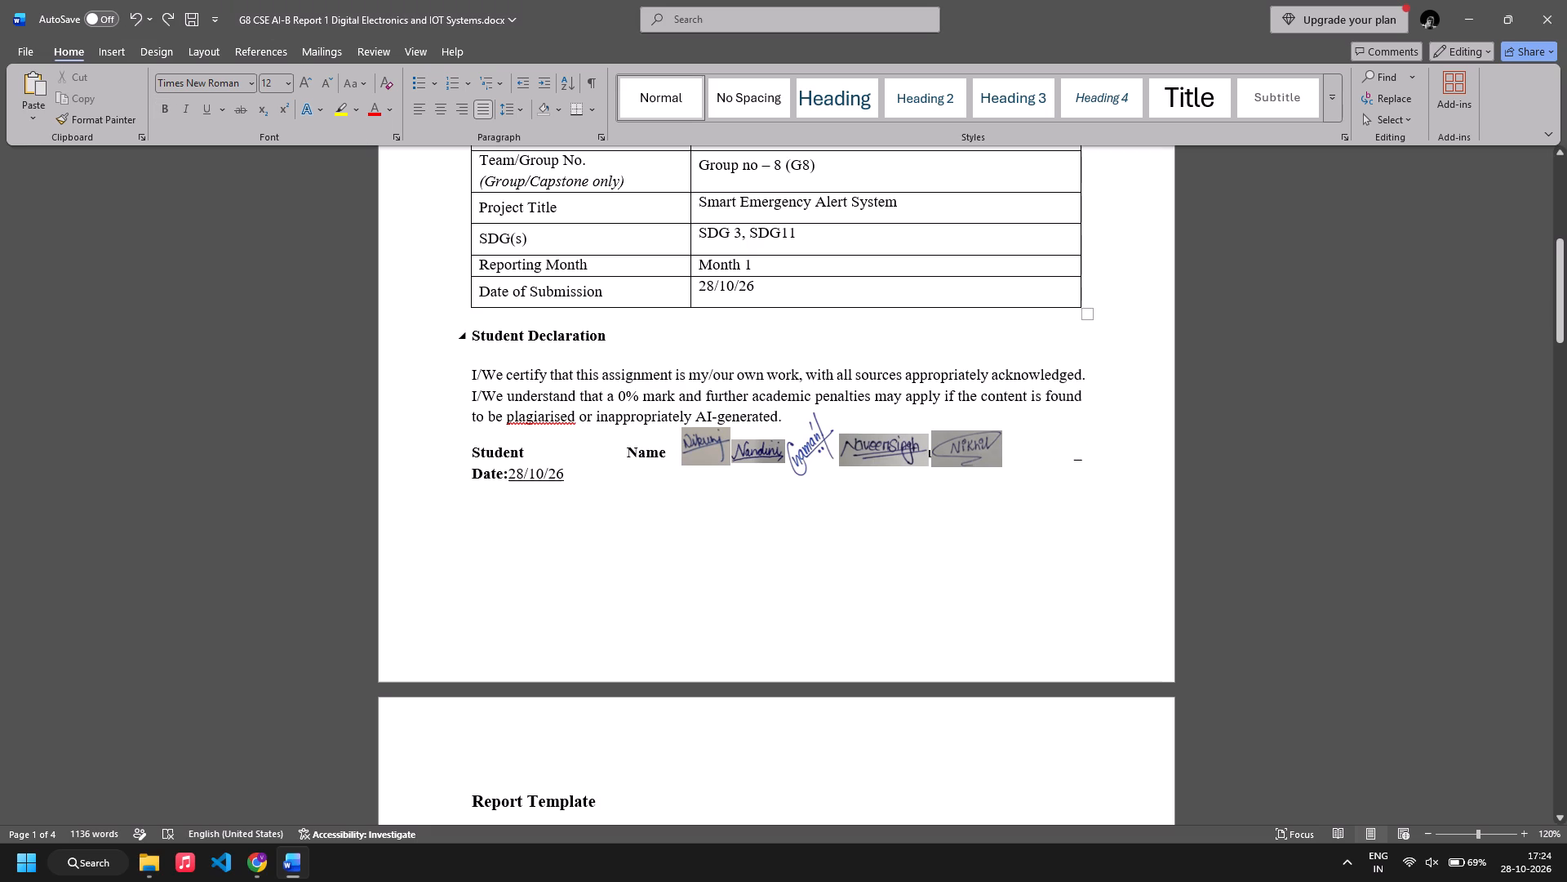
Left-align the Student Name & Signature(s) line under Student Declaration.
left_click_drag(464, 451, 841, 479)
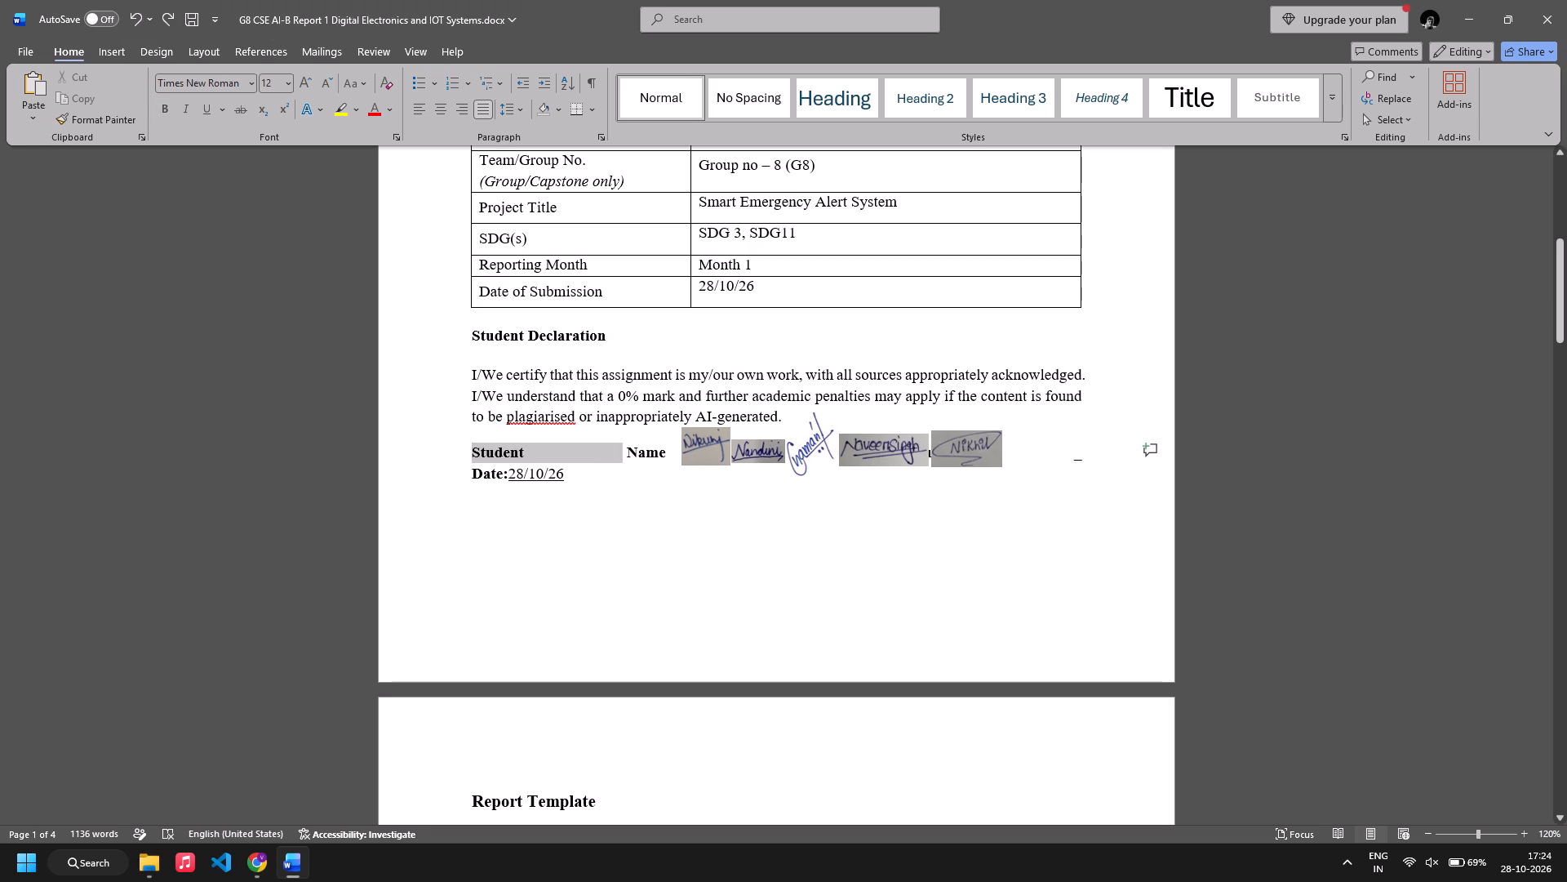
left_click_drag(841, 479, 993, 459)
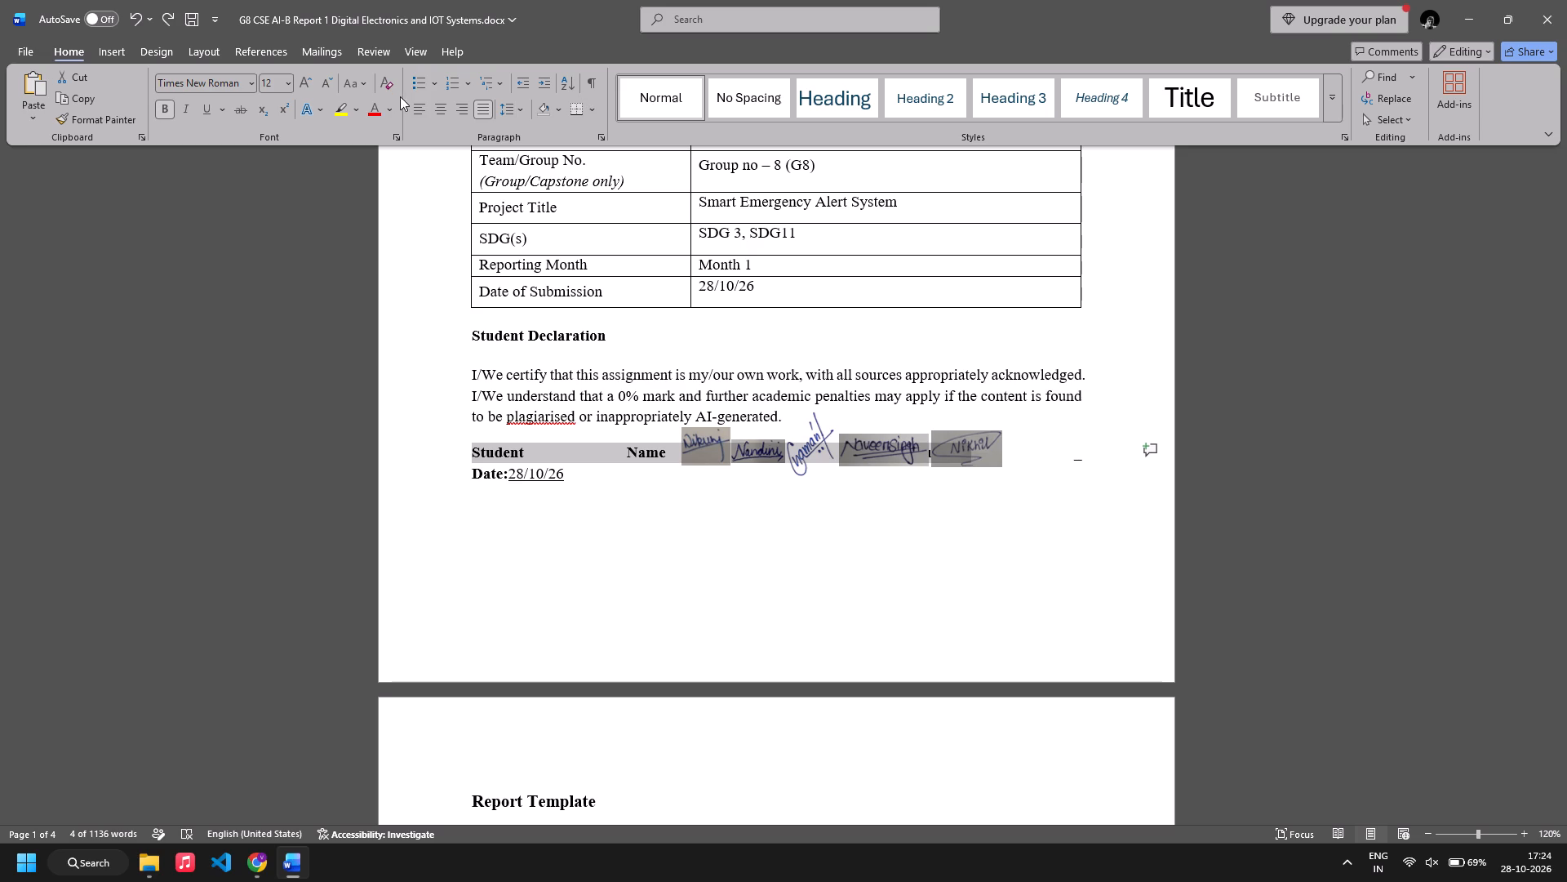
left_click(412, 108)
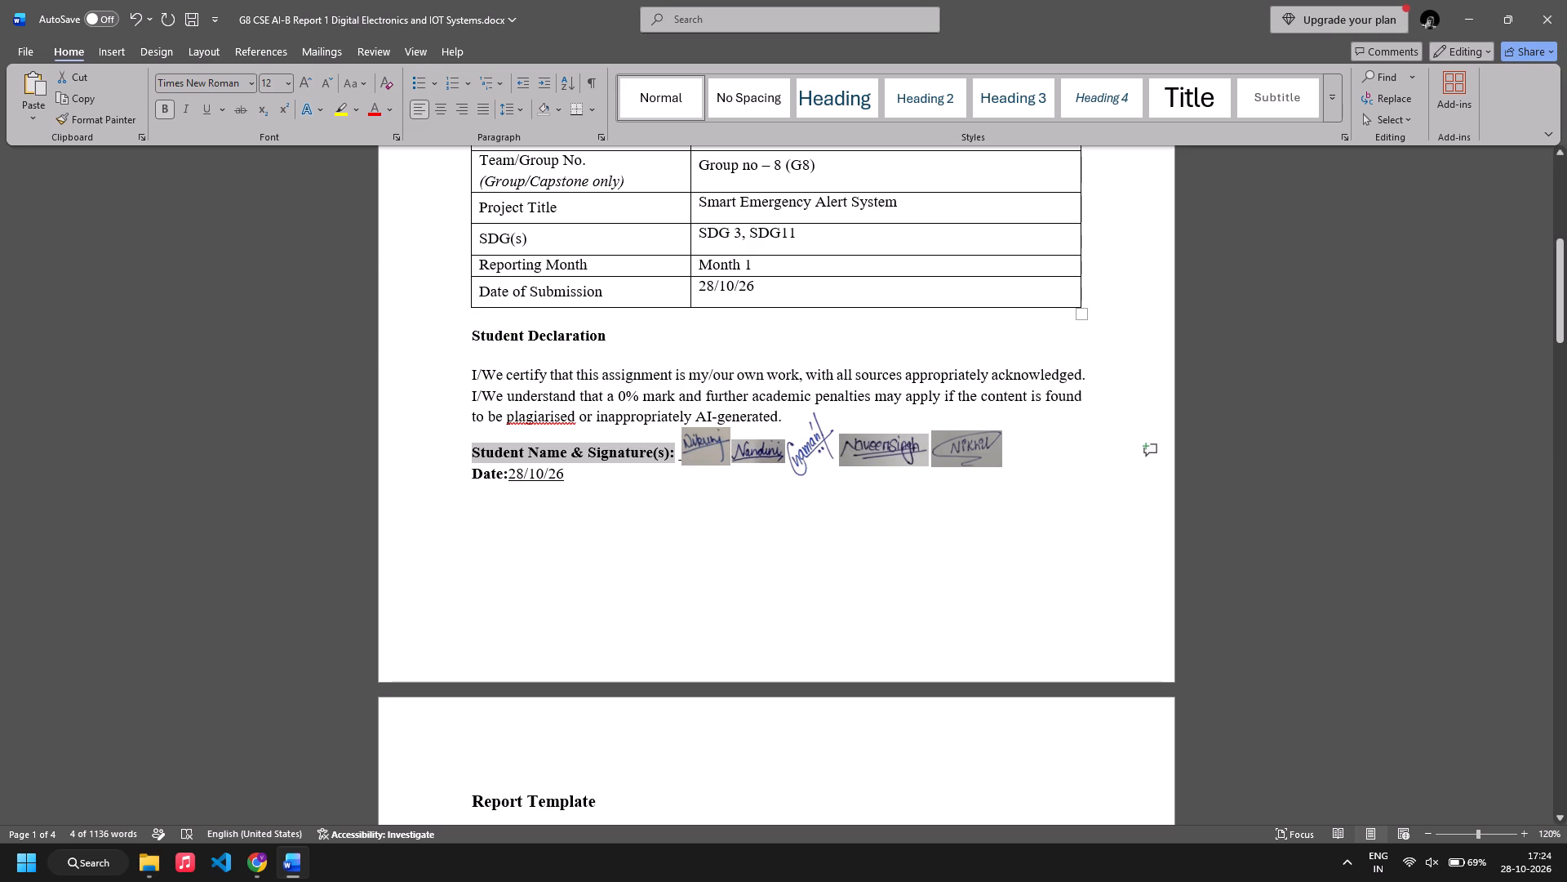
Delete the leftover underscore after the "Student Name & Signature(s):" label.
left_click(1024, 444)
left_click(1018, 450)
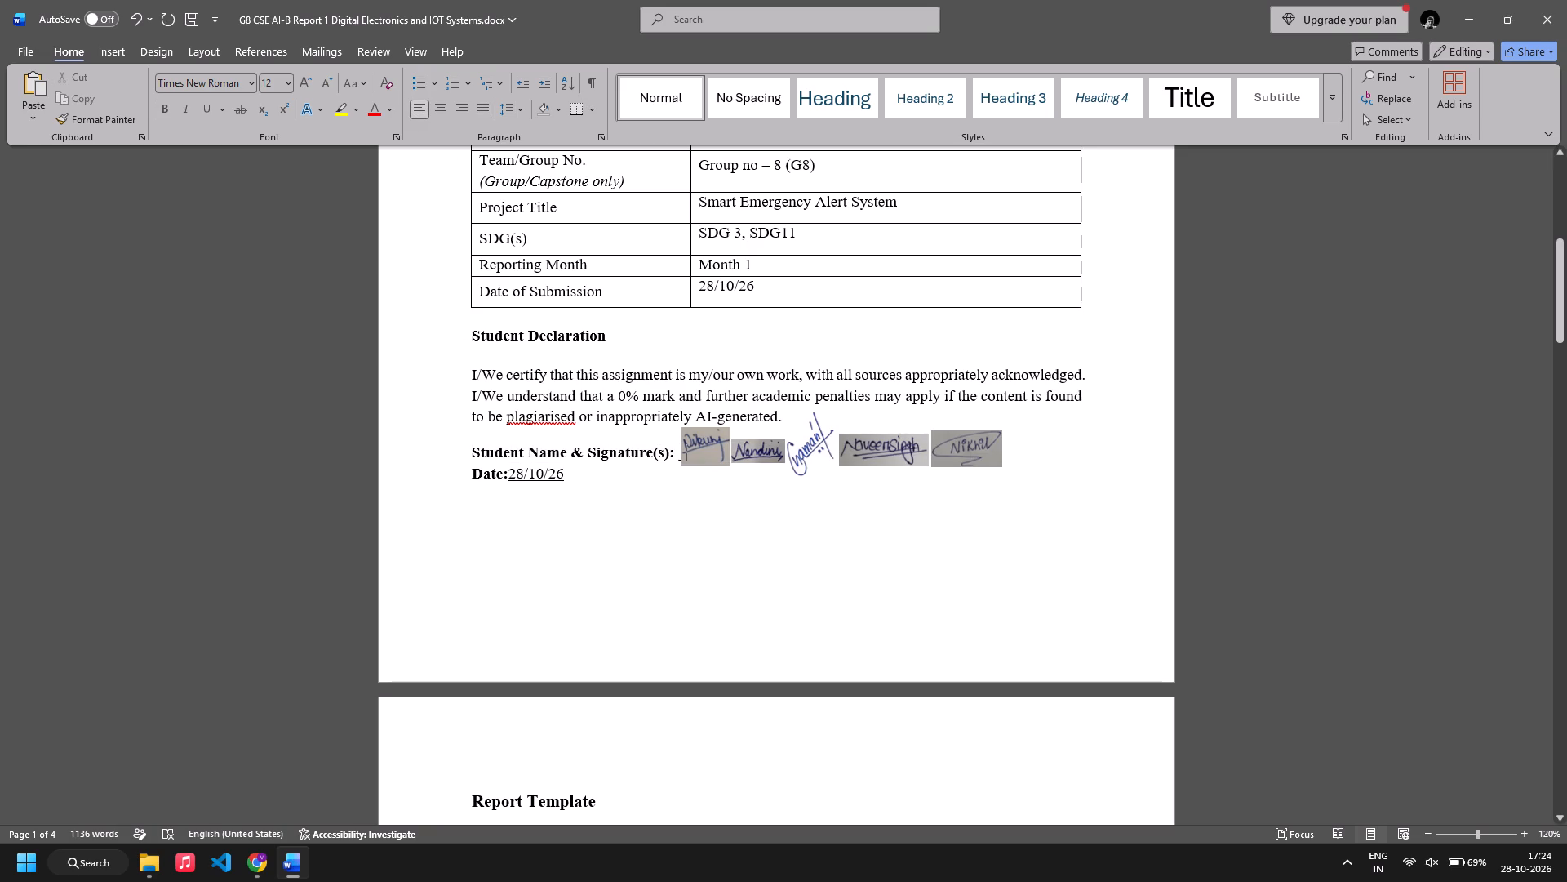
key("BackSpace")
scroll(809, 505, "down", 6)
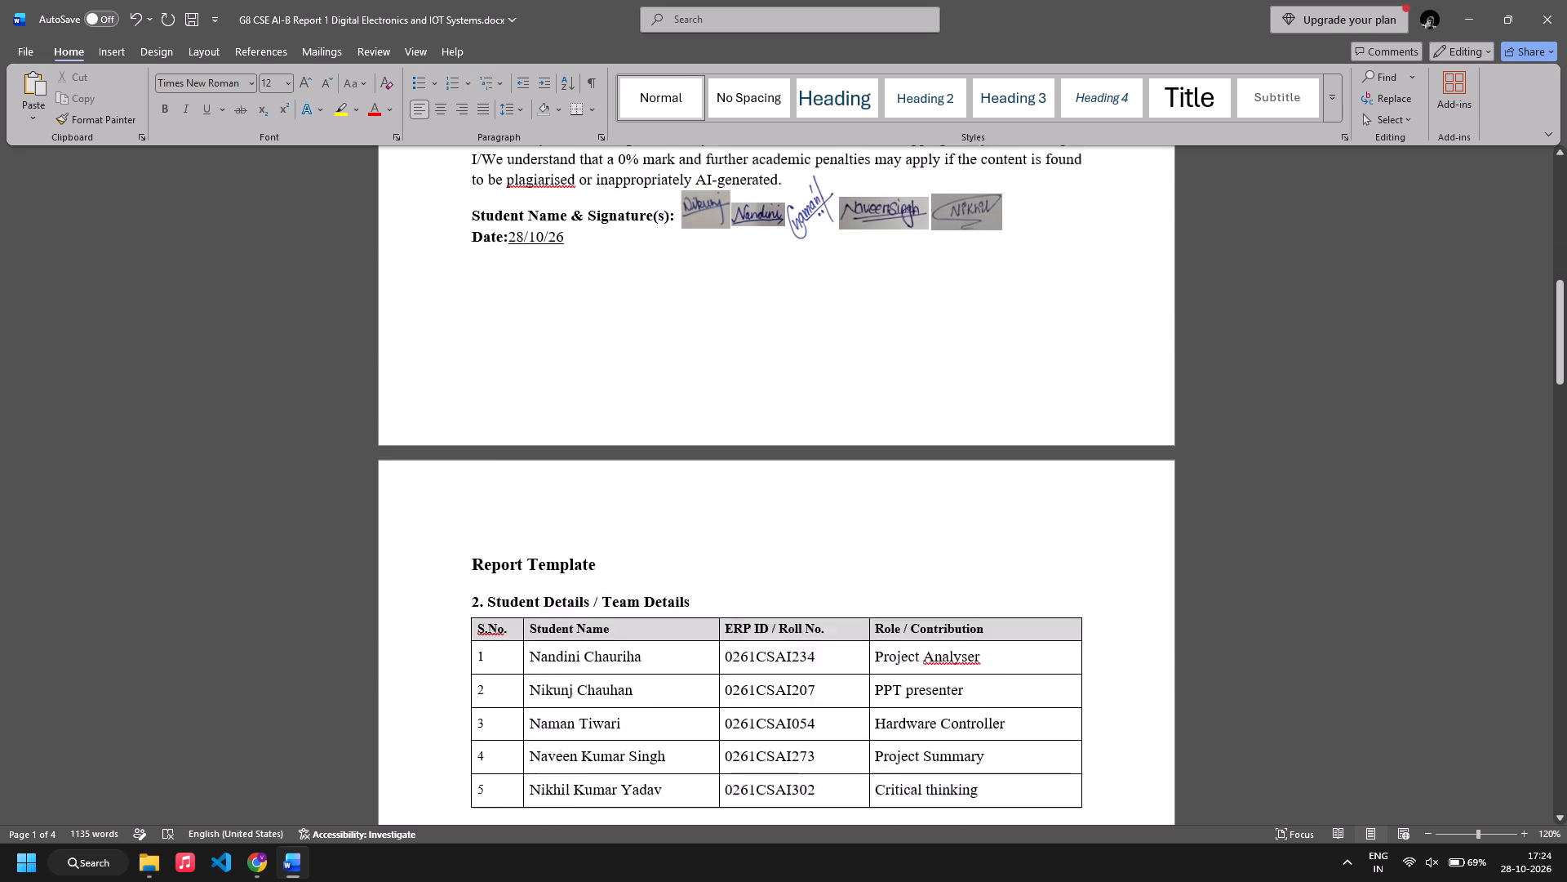
scroll(810, 500, "down", 4)
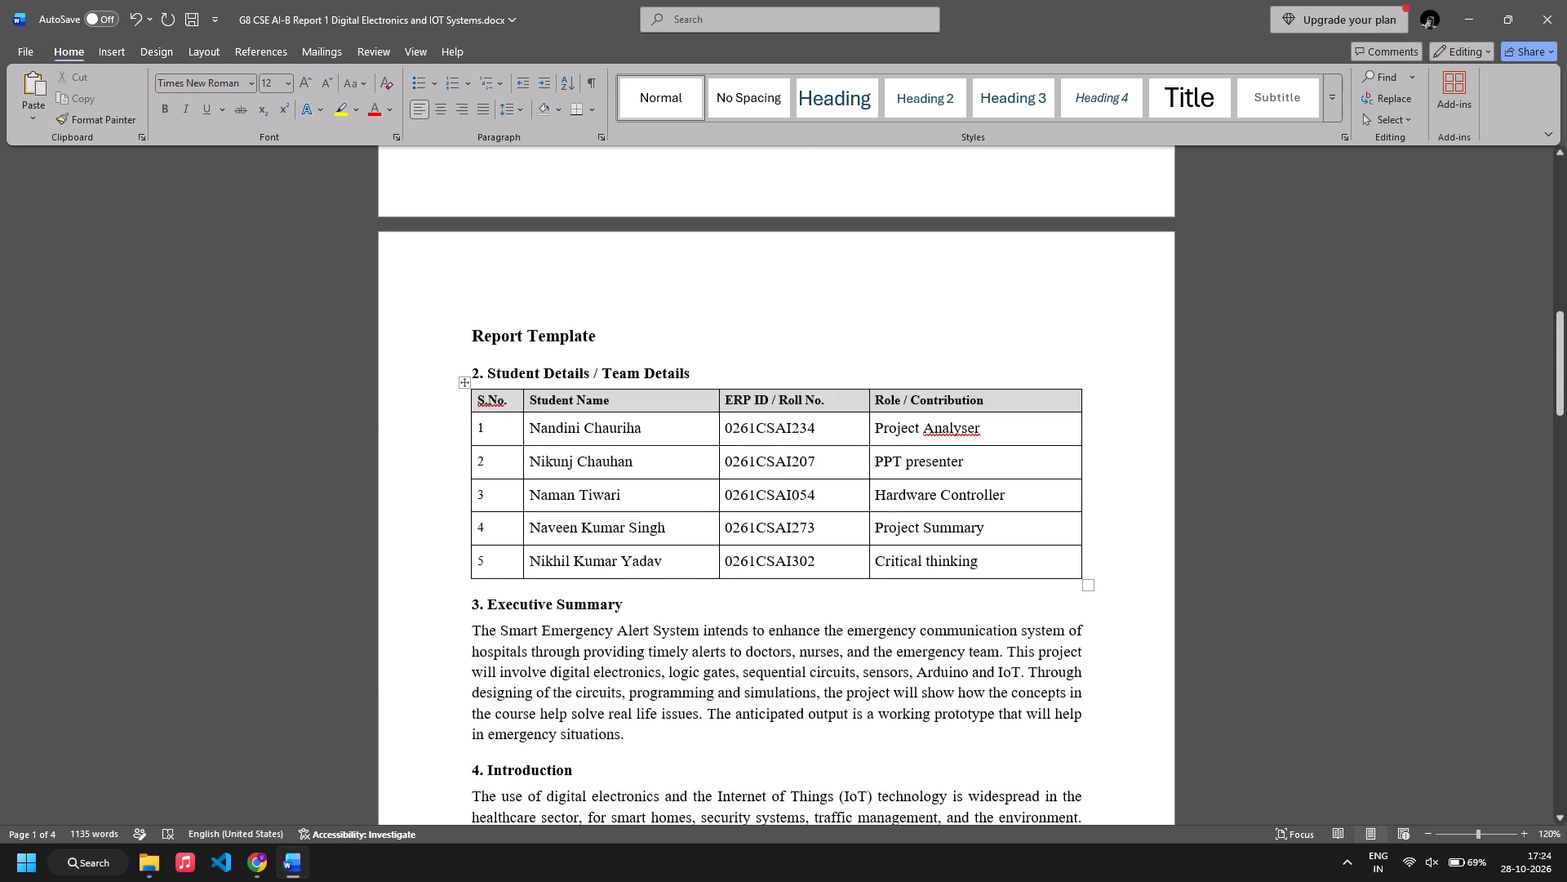
scroll(849, 504, "down", 11)
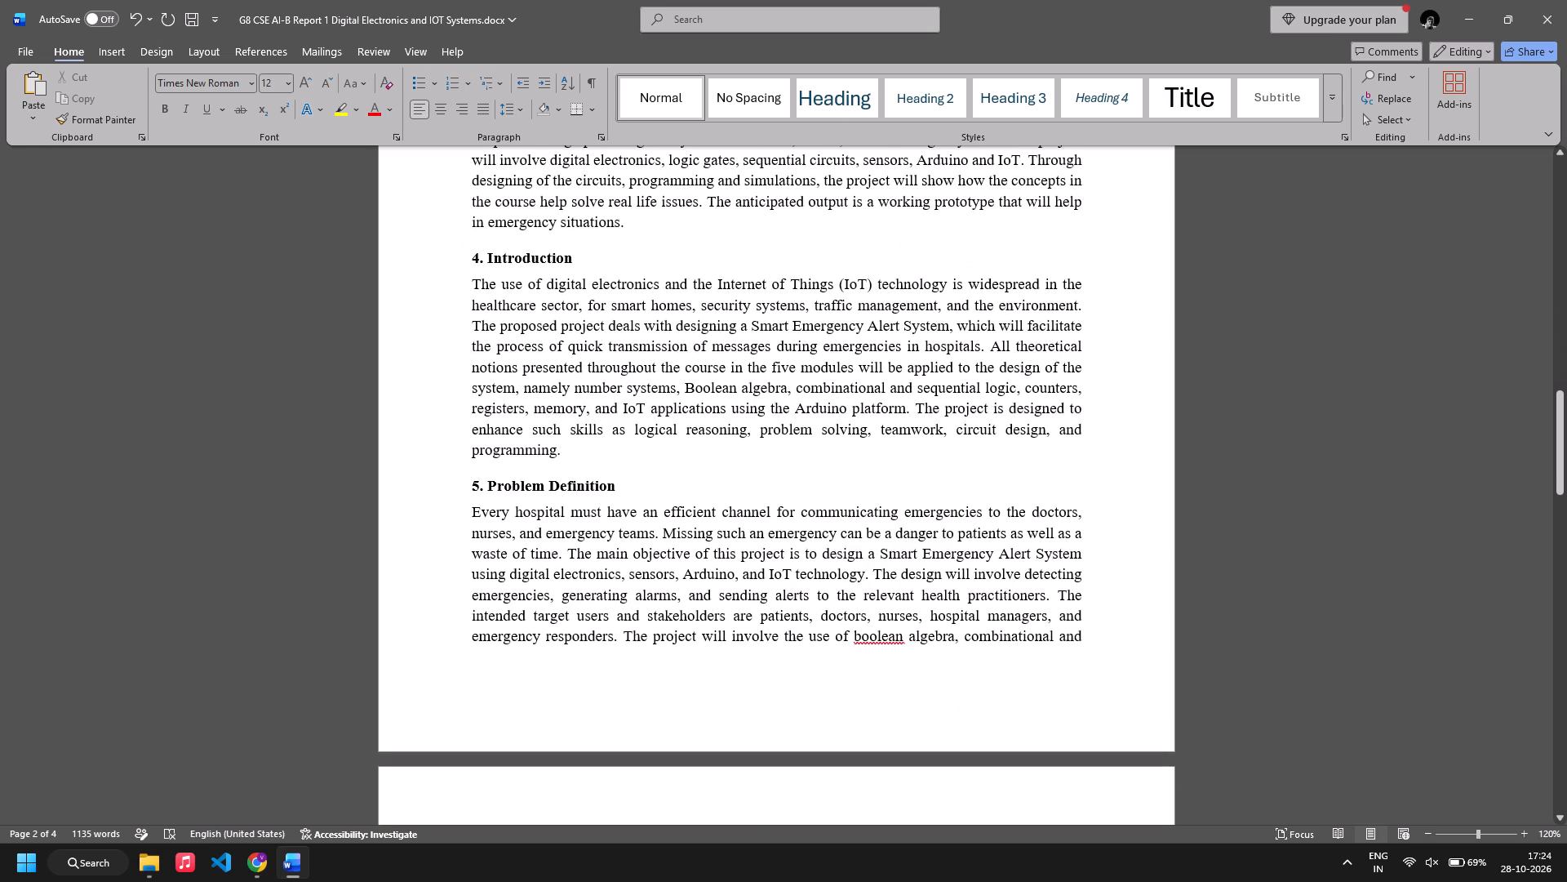
scroll(850, 504, "down", 18)
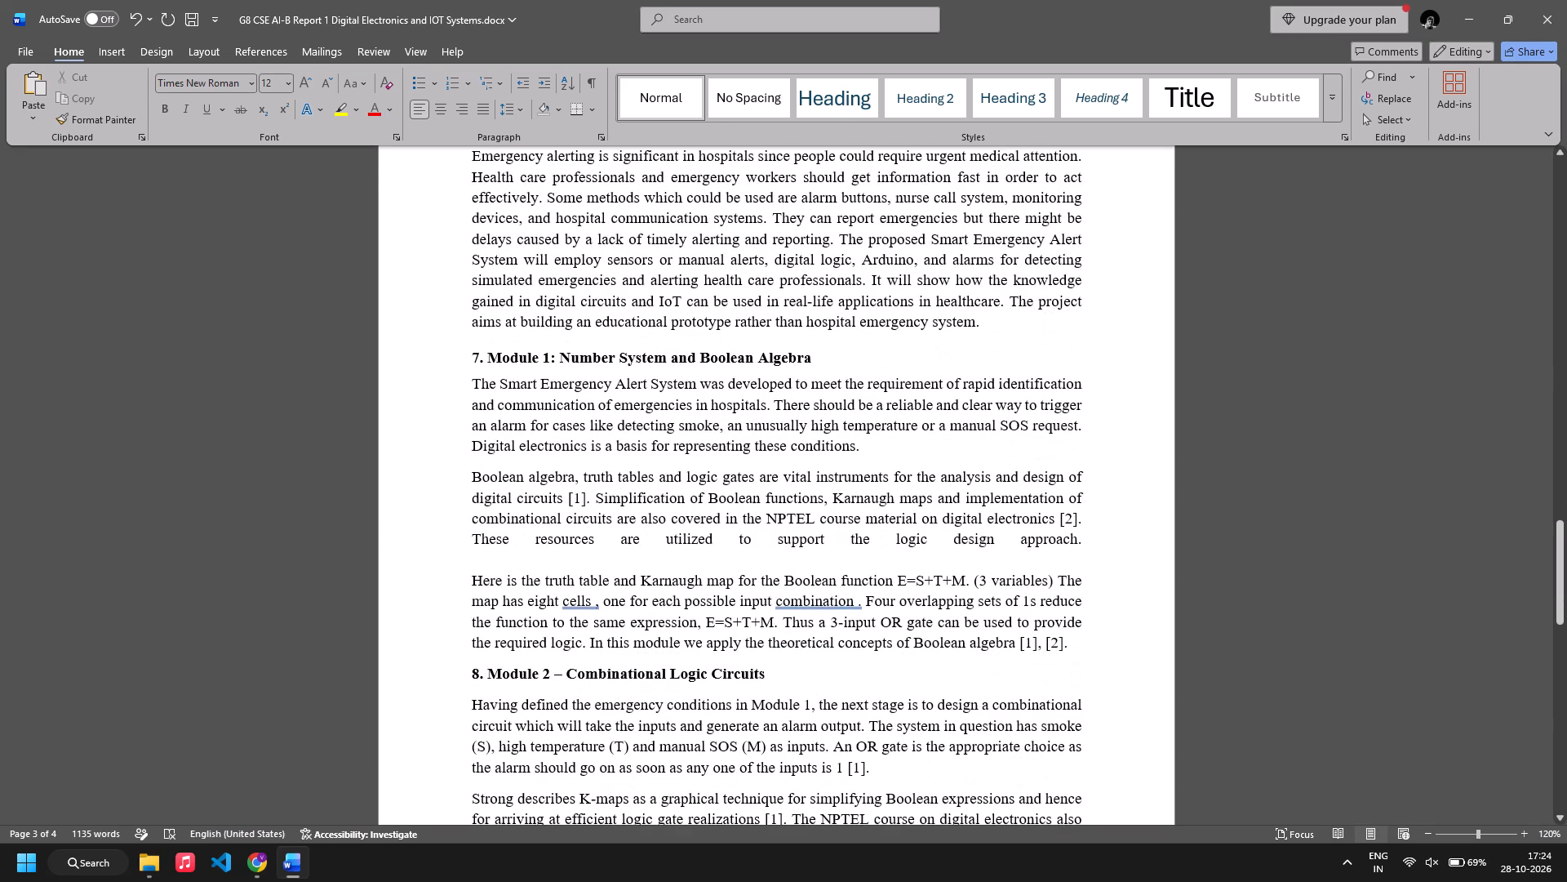
scroll(855, 497, "down", 20)
scroll(856, 494, "down", 5)
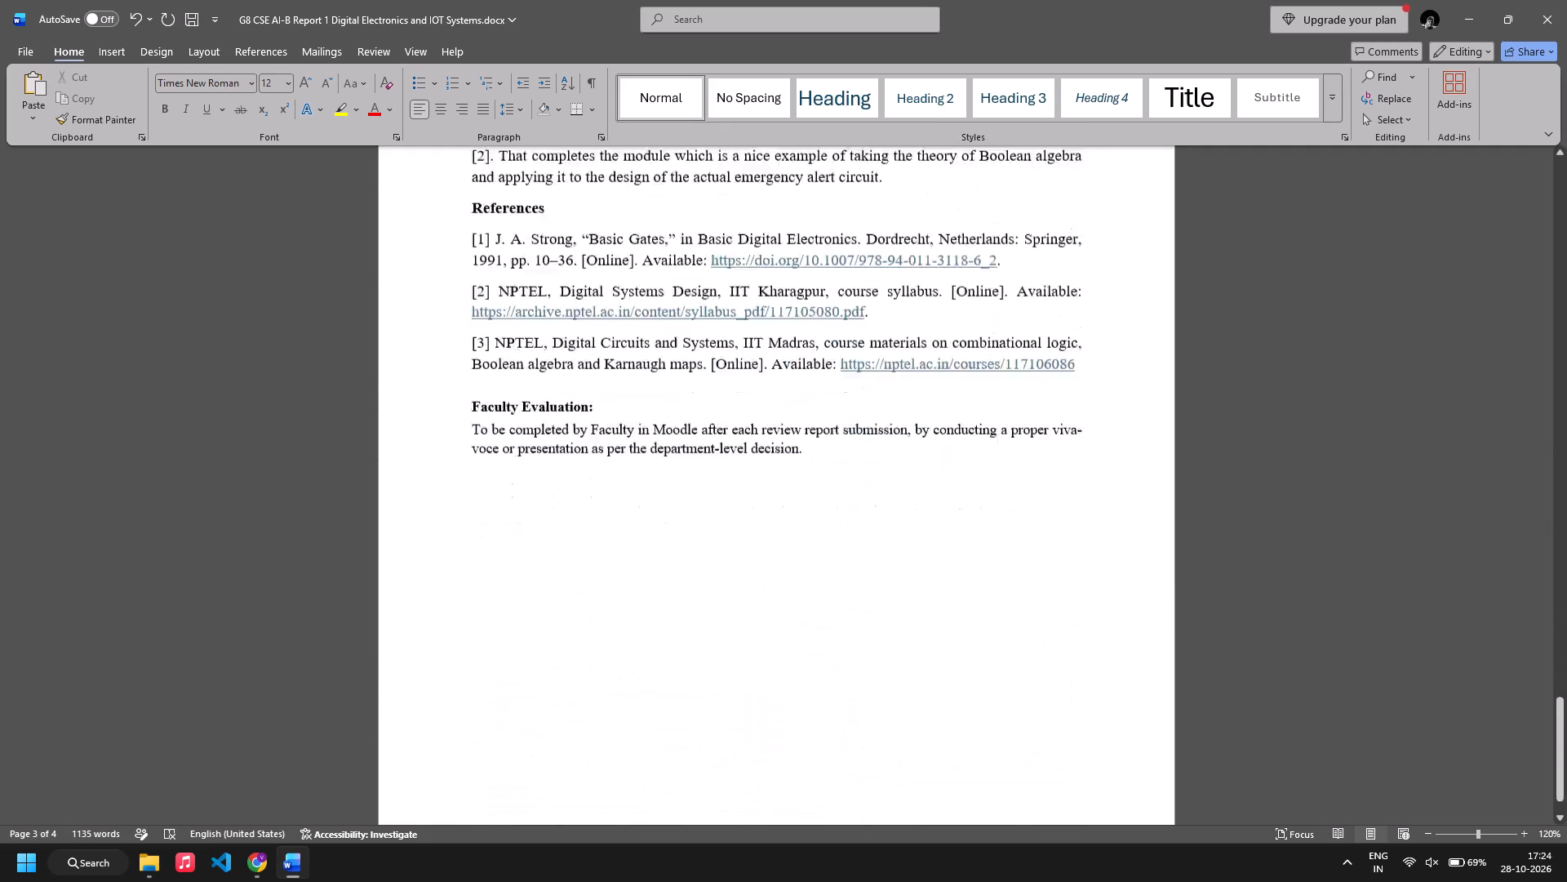
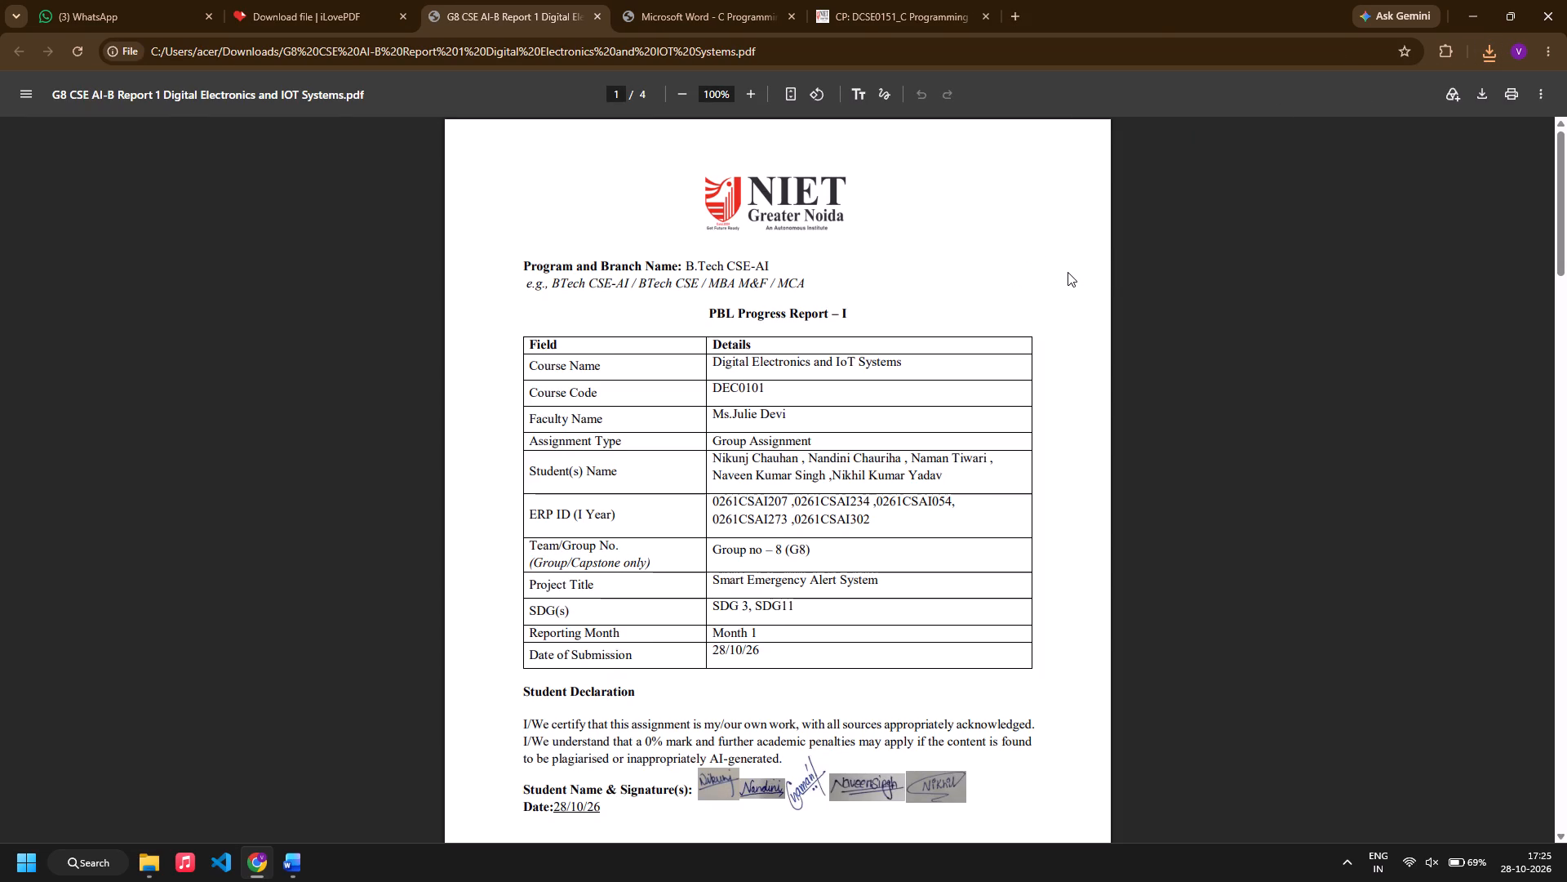
Review the downloaded report PDF from the cover details and signatures through to References and Faculty Evaluation.
scroll(1068, 272, "down", 3)
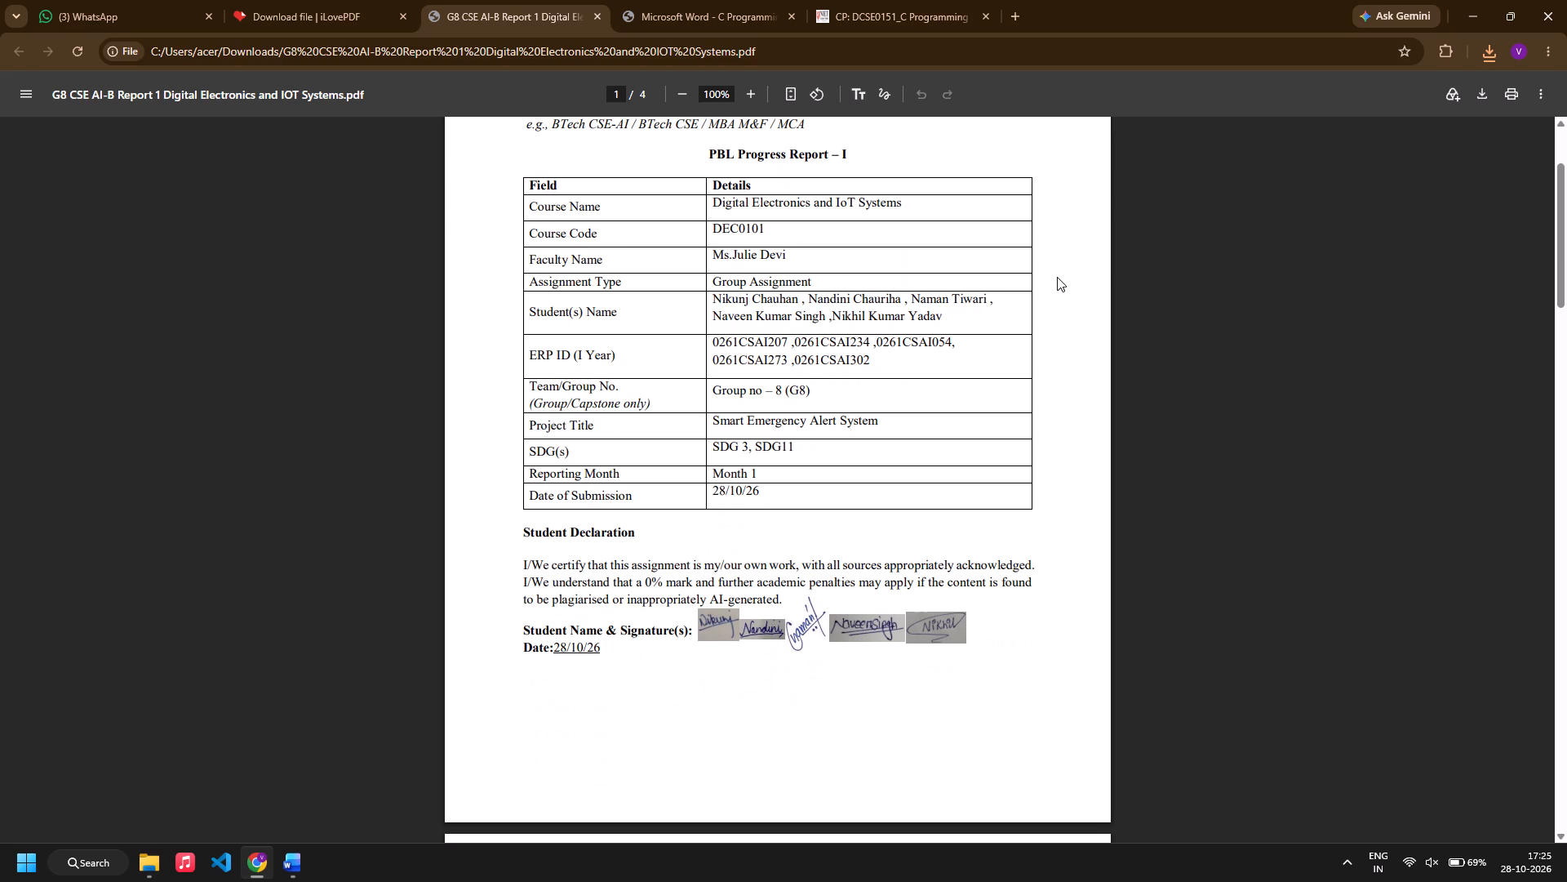
scroll(1057, 277, "down", 4)
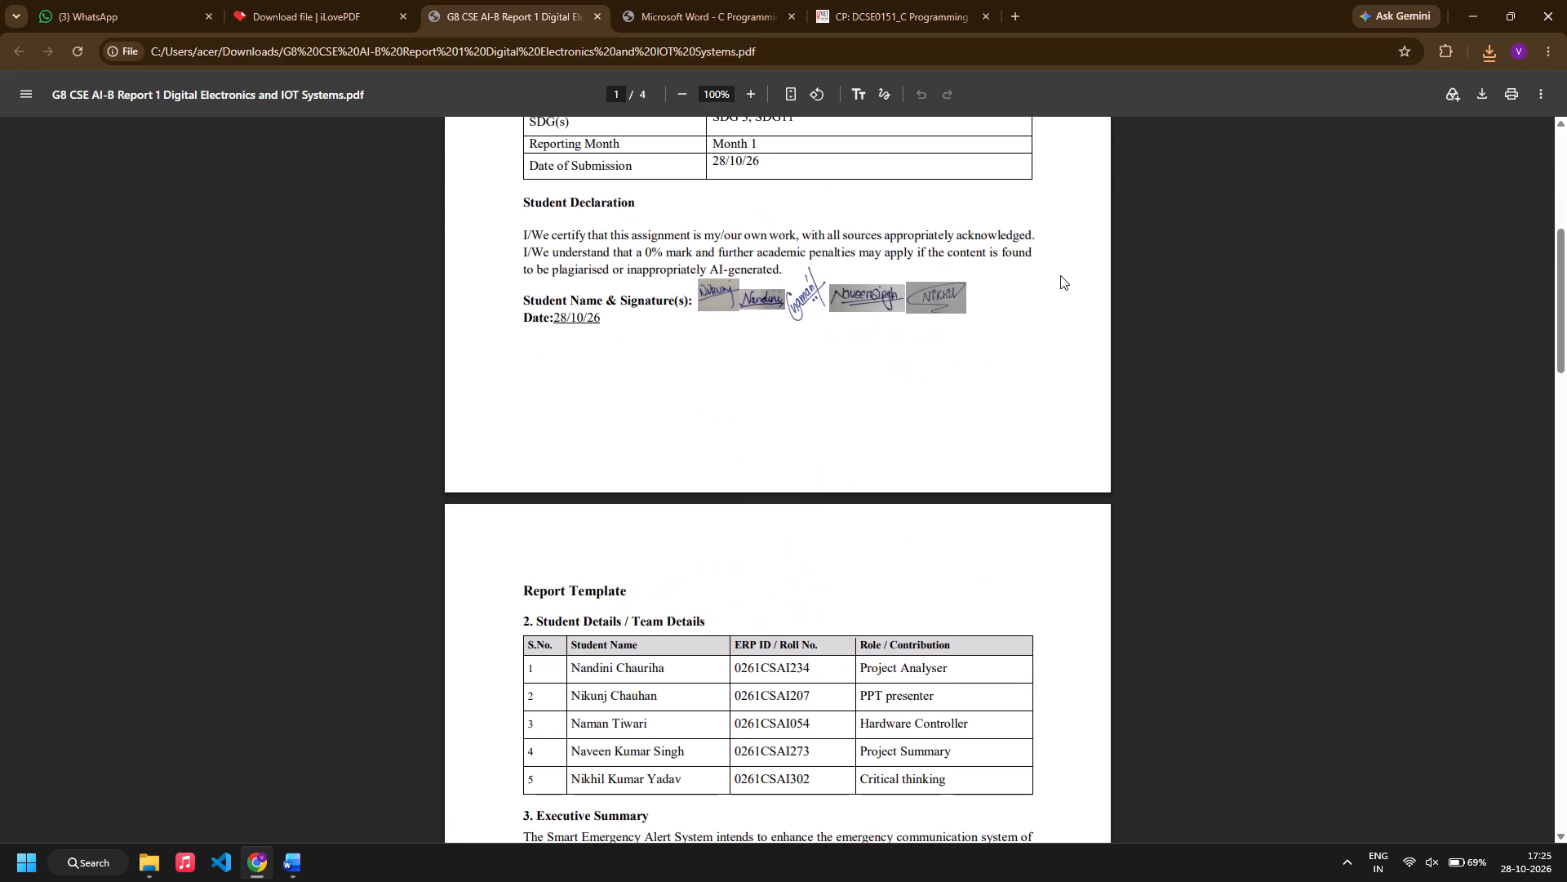
scroll(1060, 275, "down", 20)
scroll(1062, 274, "down", 3)
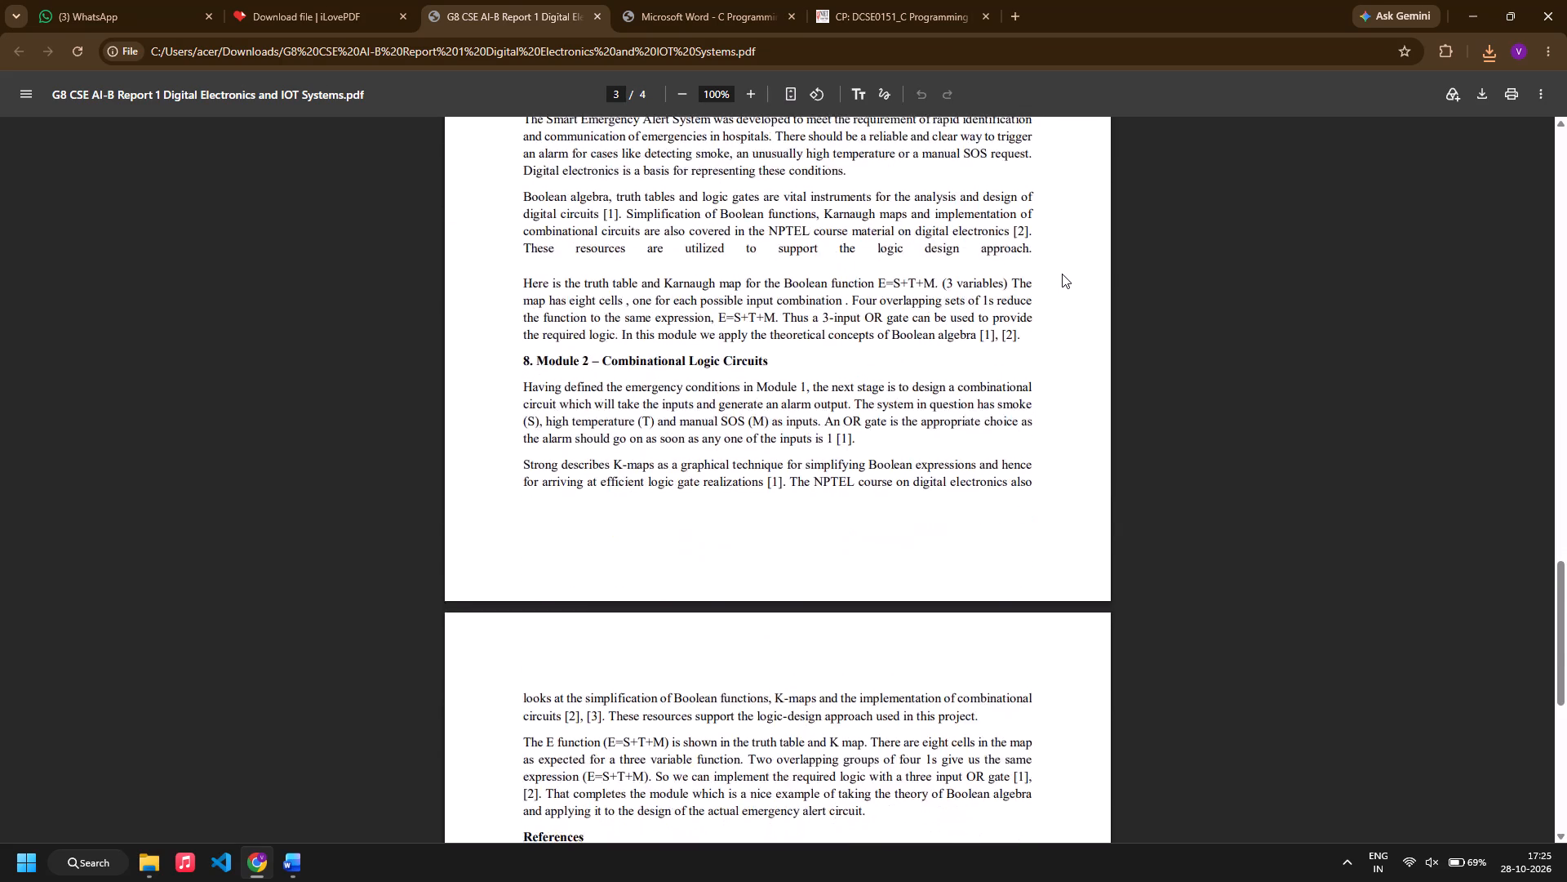
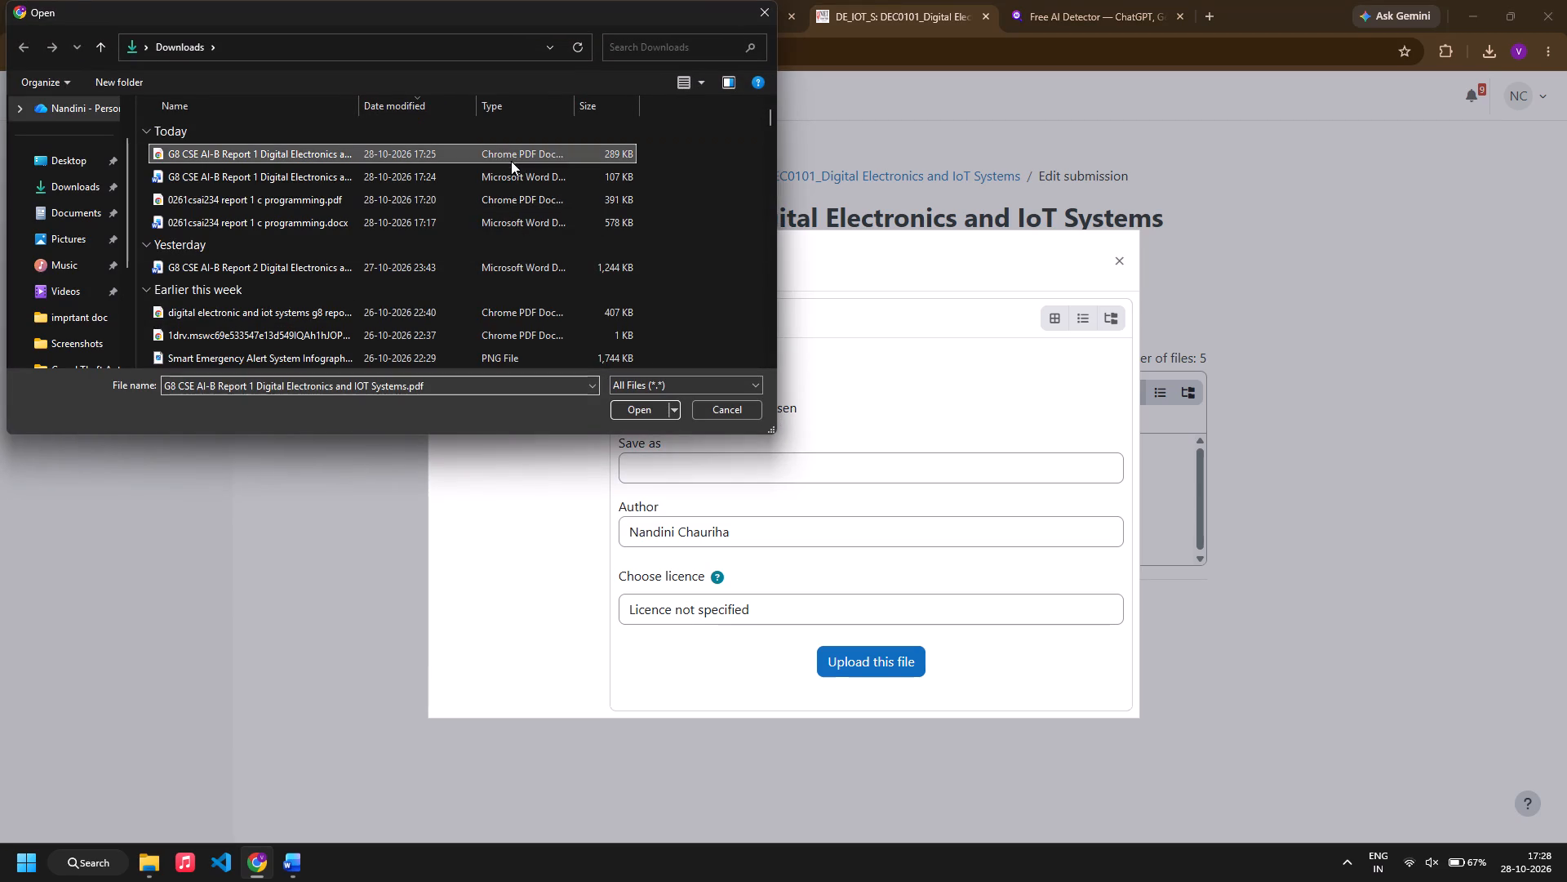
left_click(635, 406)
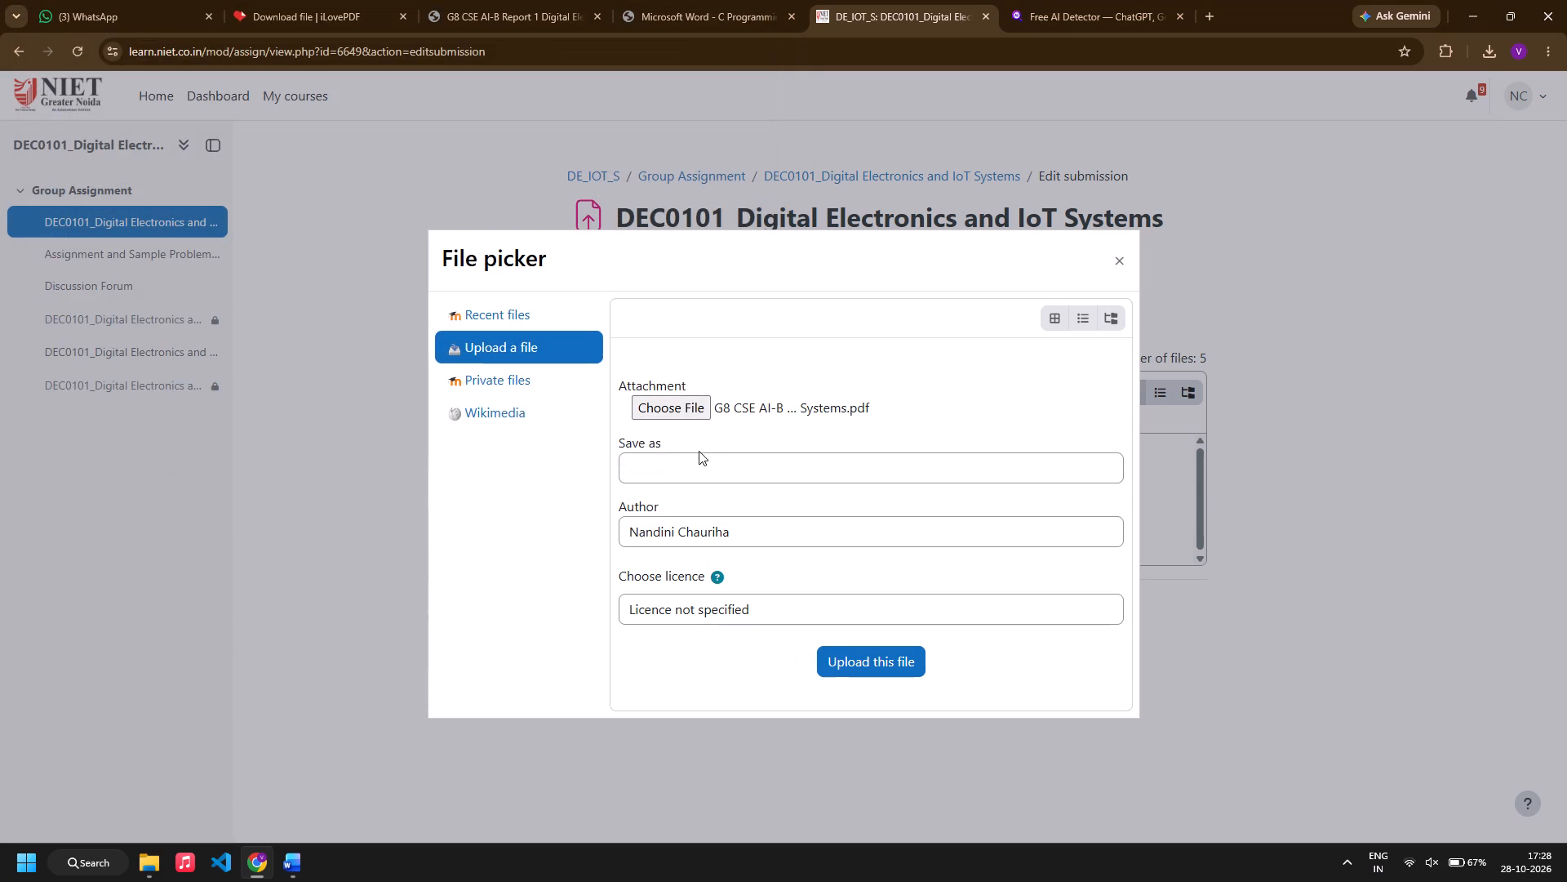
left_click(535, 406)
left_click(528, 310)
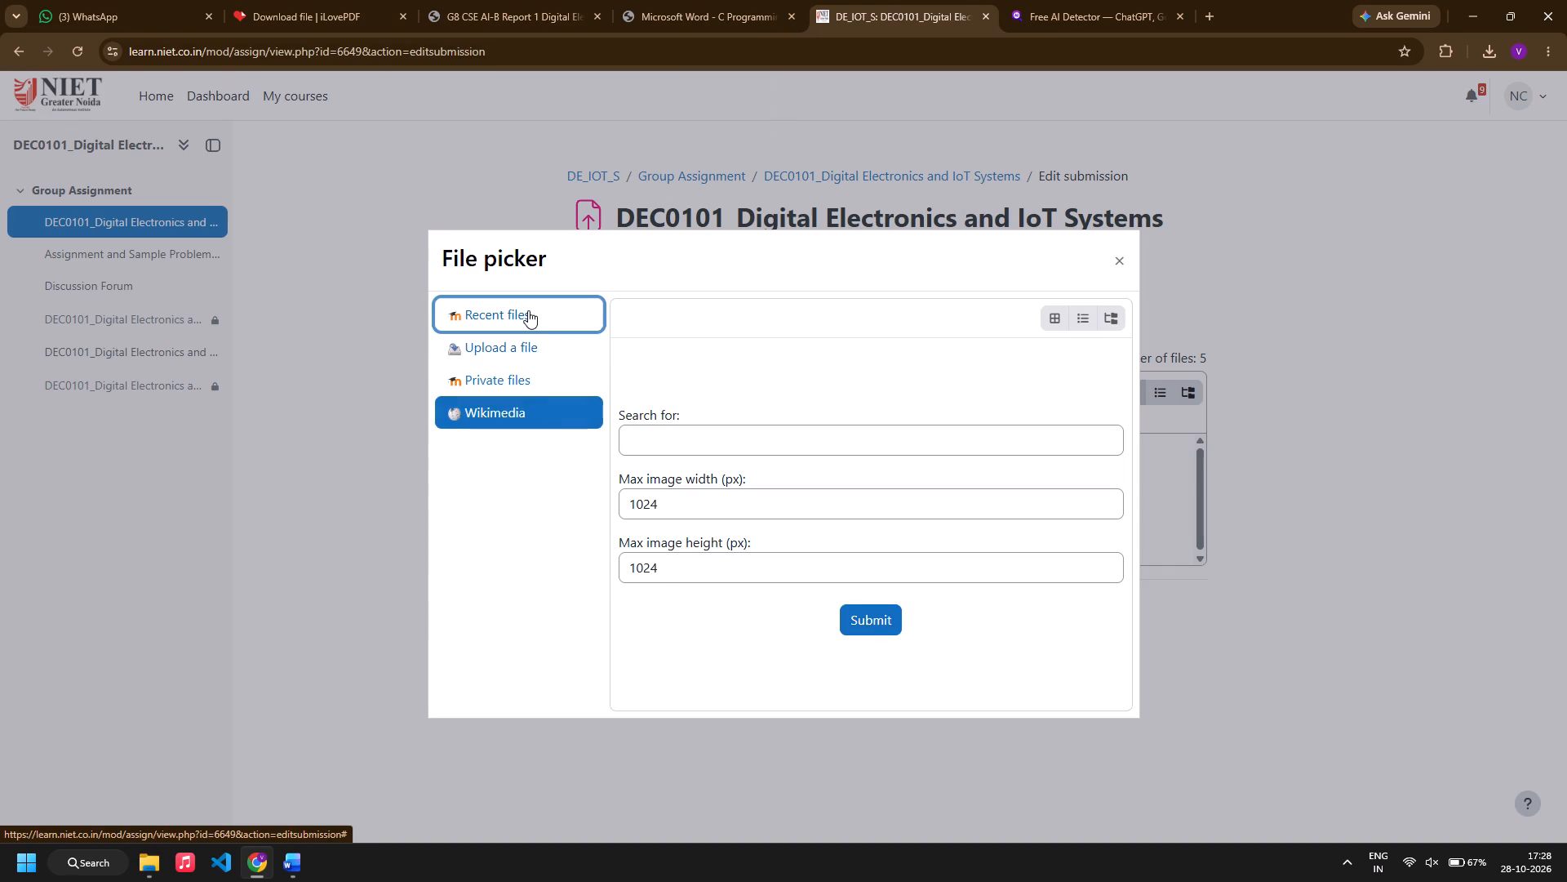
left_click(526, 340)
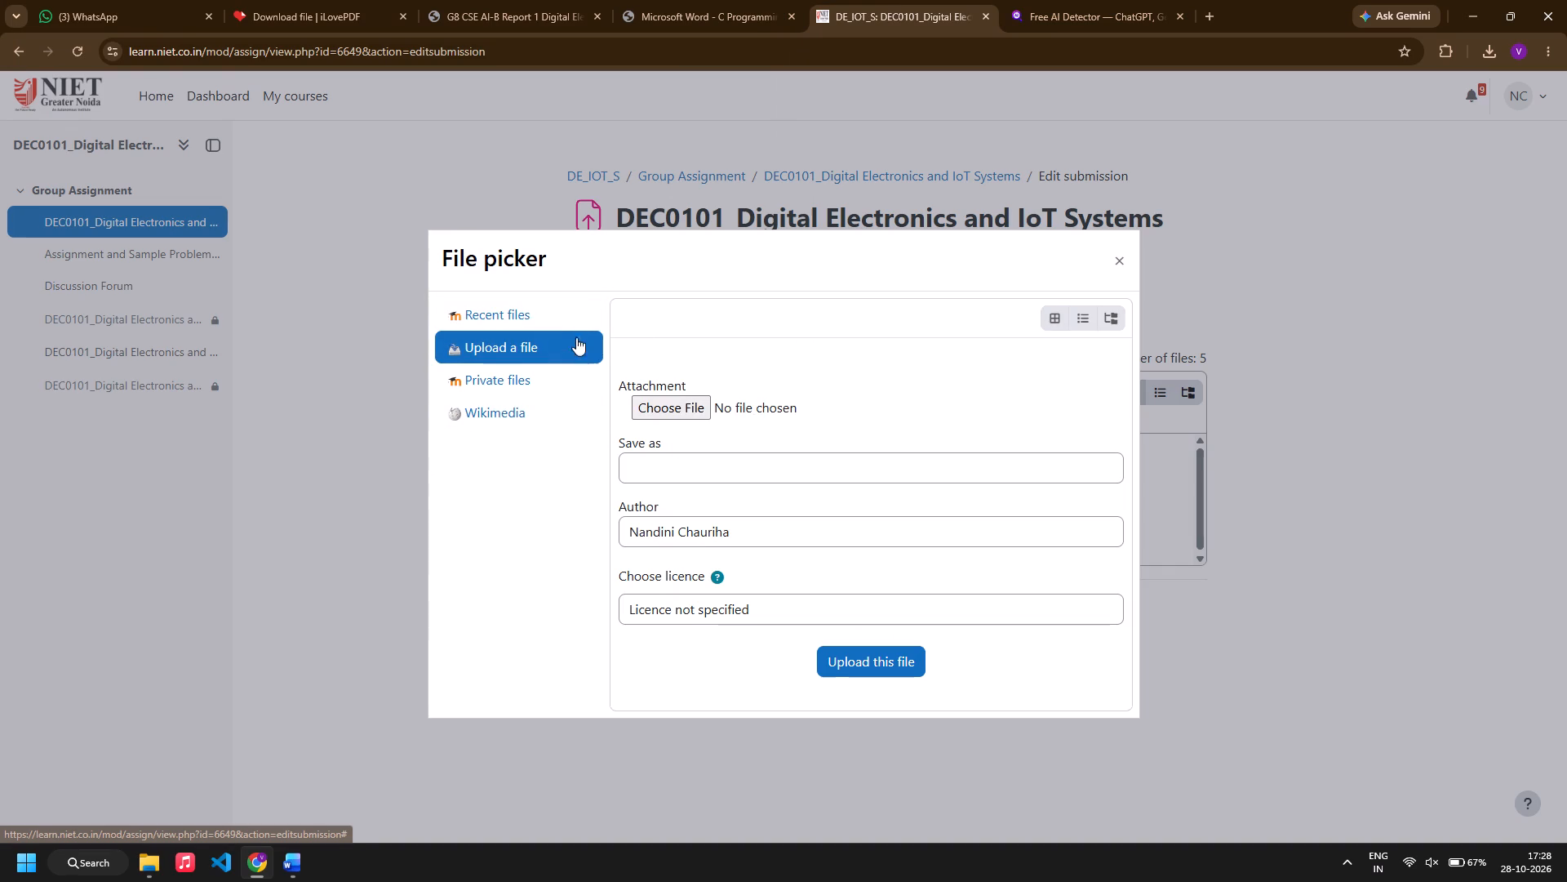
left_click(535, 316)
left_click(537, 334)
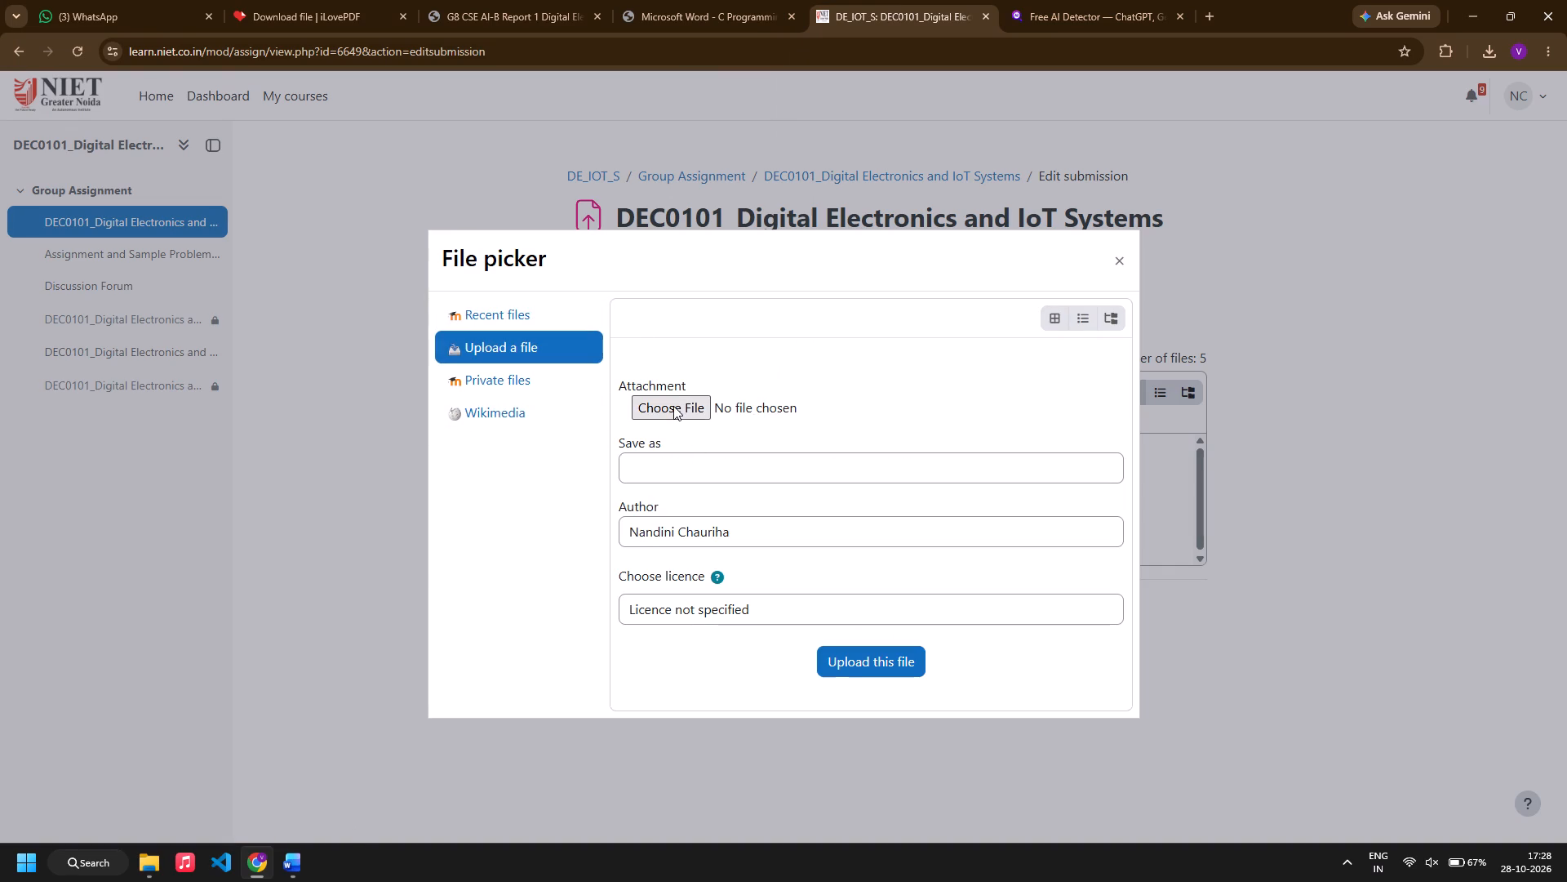
Upload G8 CSE AI-B Report 1 Digital Electronics and IOT Systems.pdf from Downloads as G8 Report 1 and save the submission.
left_click(673, 406)
left_click(432, 156)
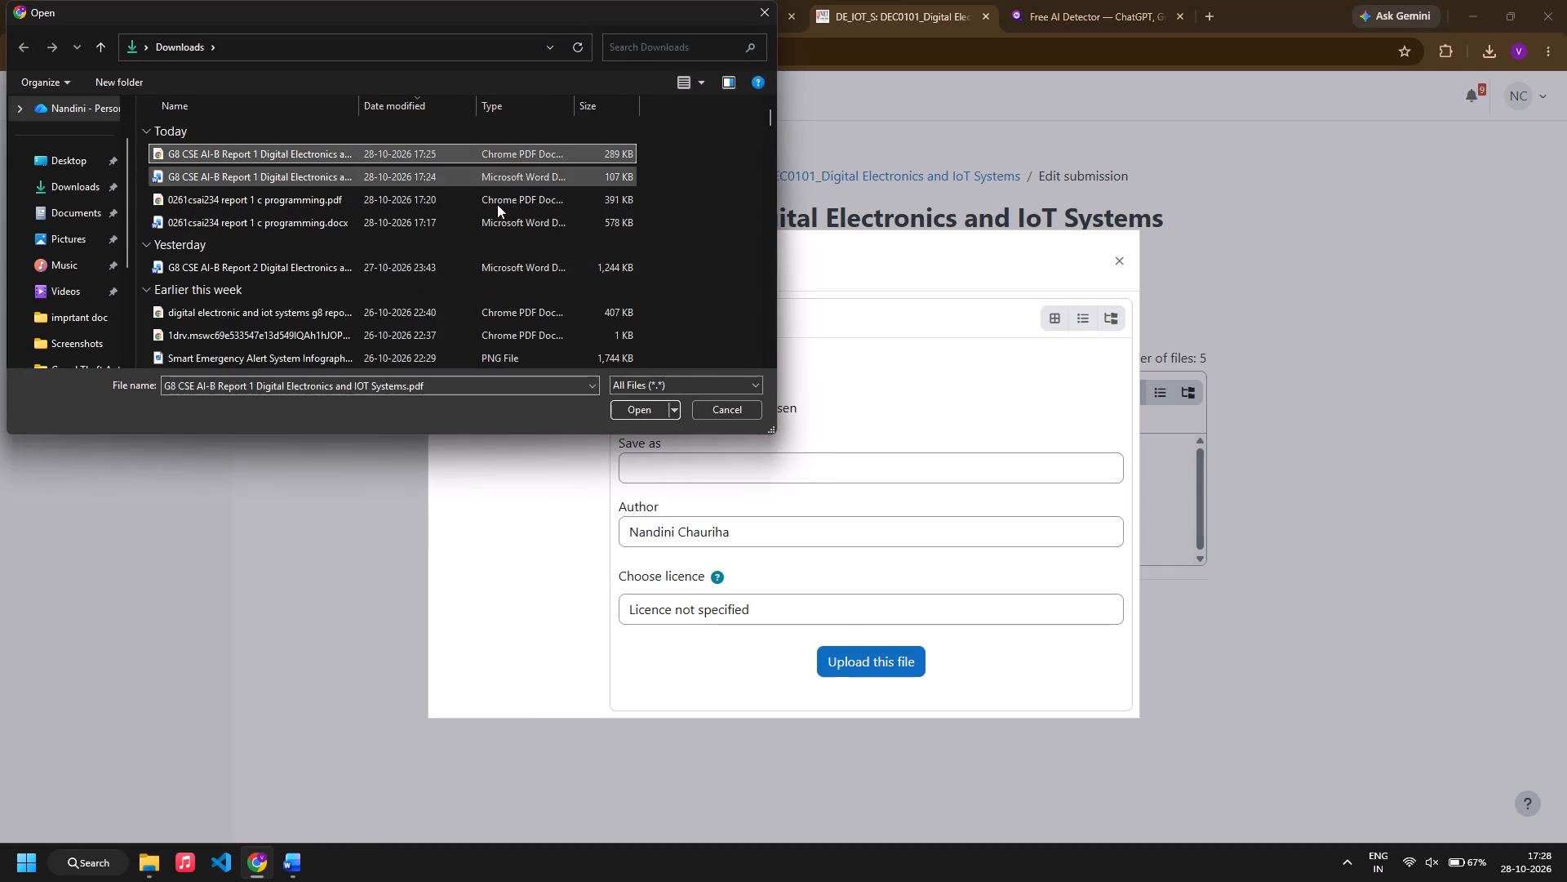
left_click(641, 410)
left_click(726, 472)
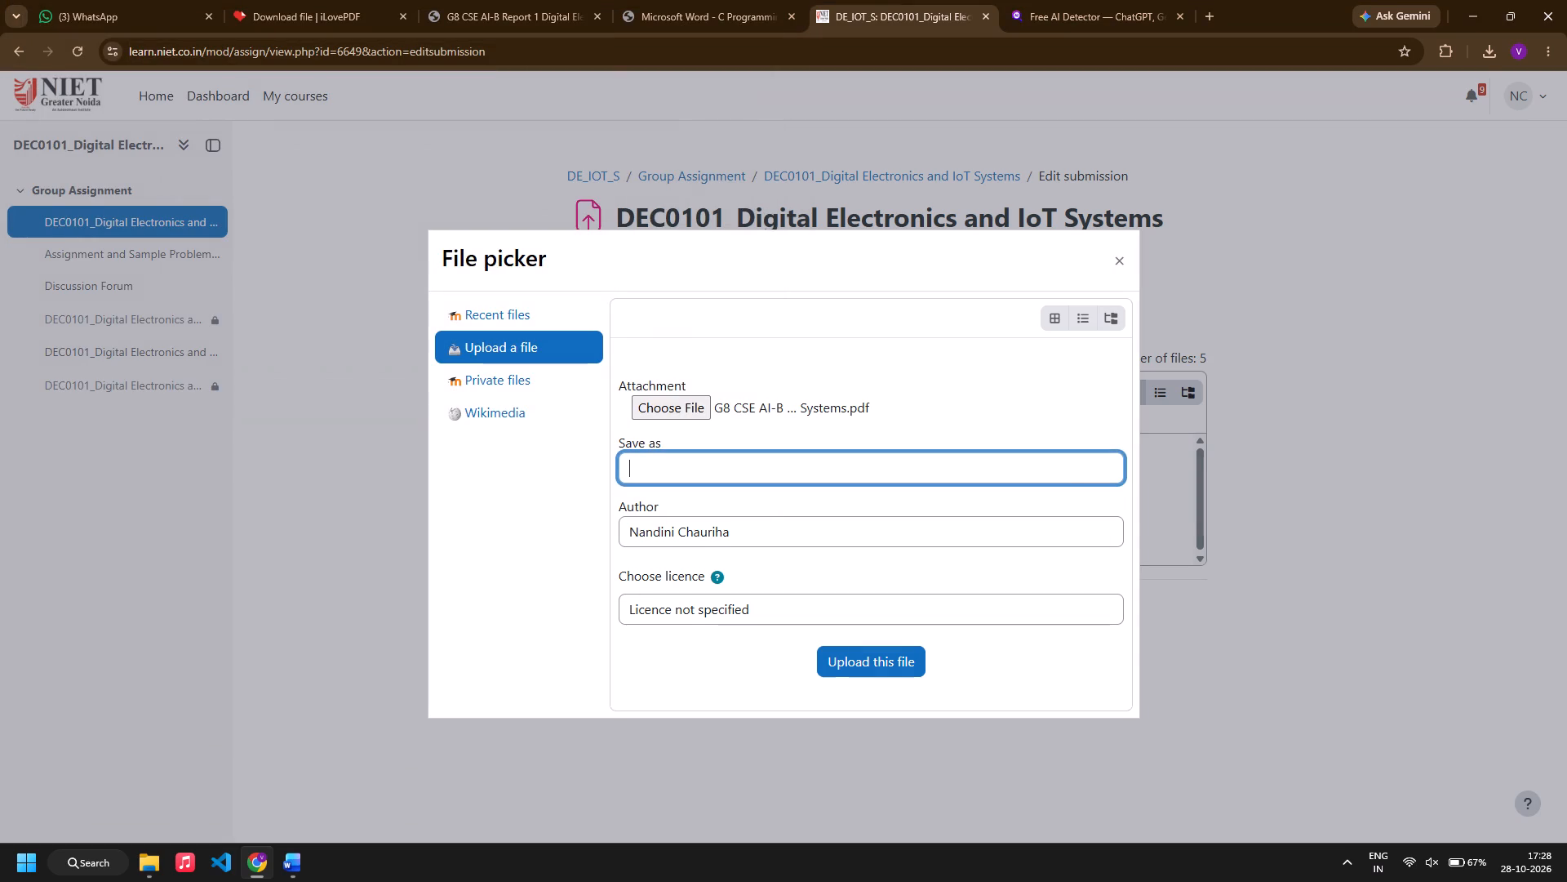
type("re")
key("BackSpace")
key("BackSpace")
key("g")
type("8 R")
type("epoert")
key("BackSpace")
key("BackSpace")
key("BackSpace")
type("rt 1")
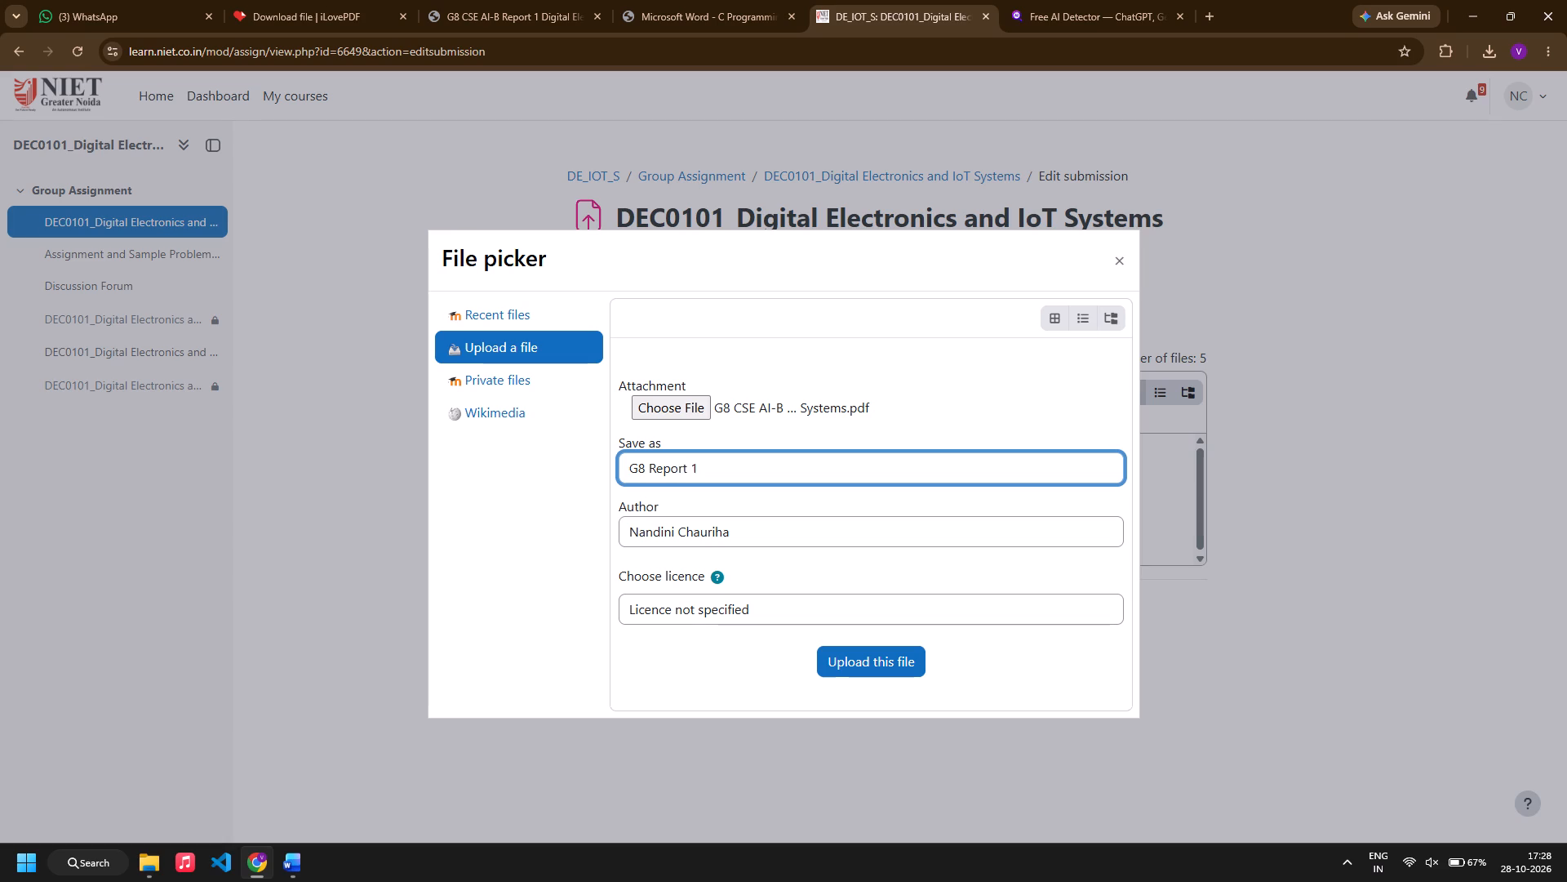
left_click(853, 665)
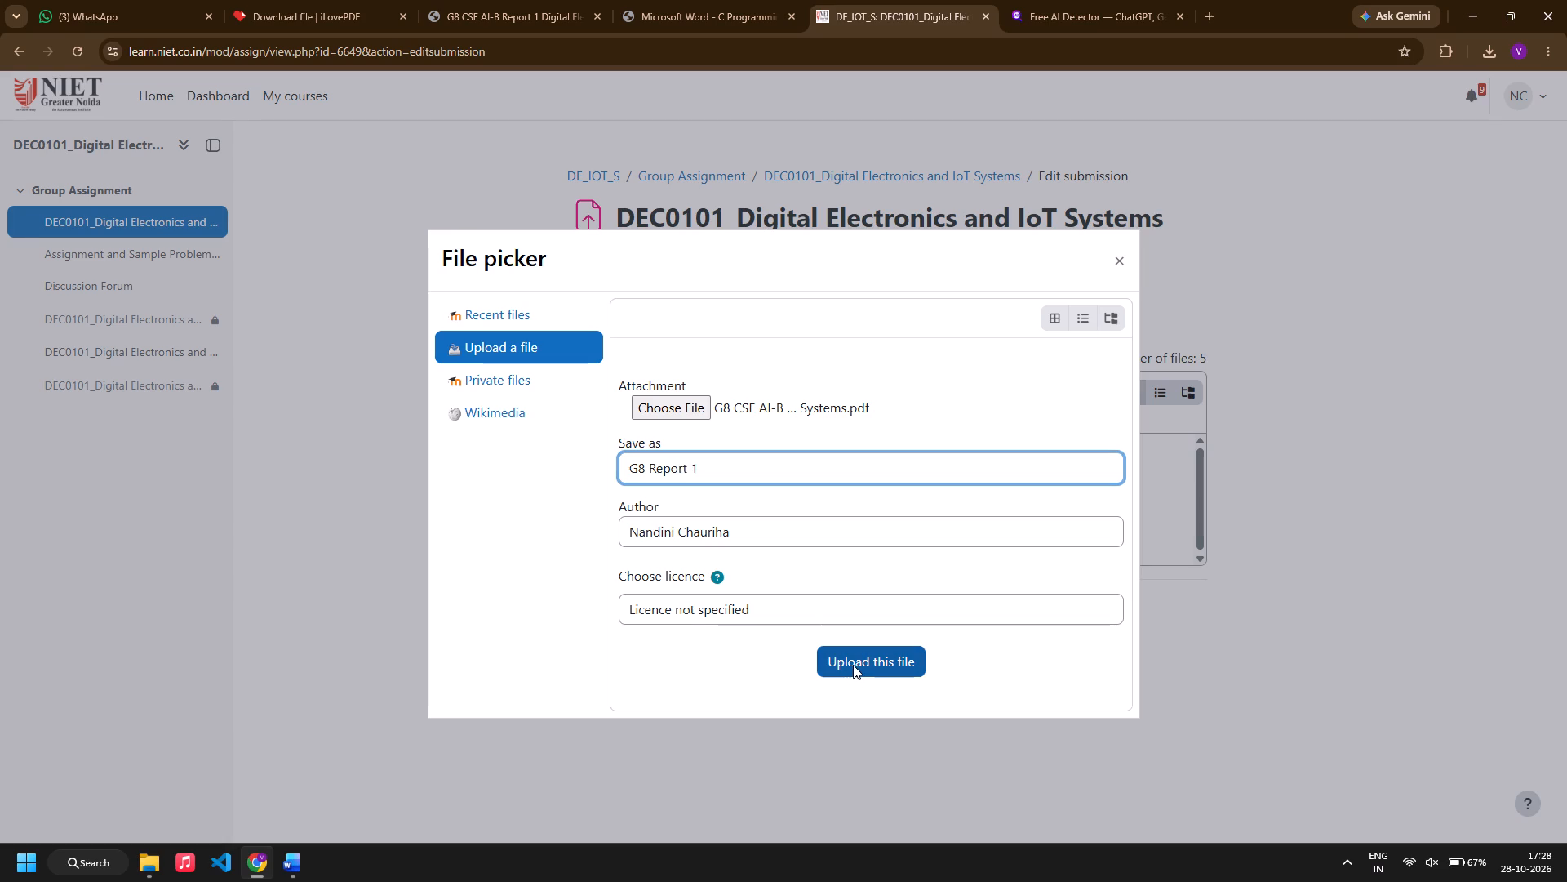
left_click(793, 601)
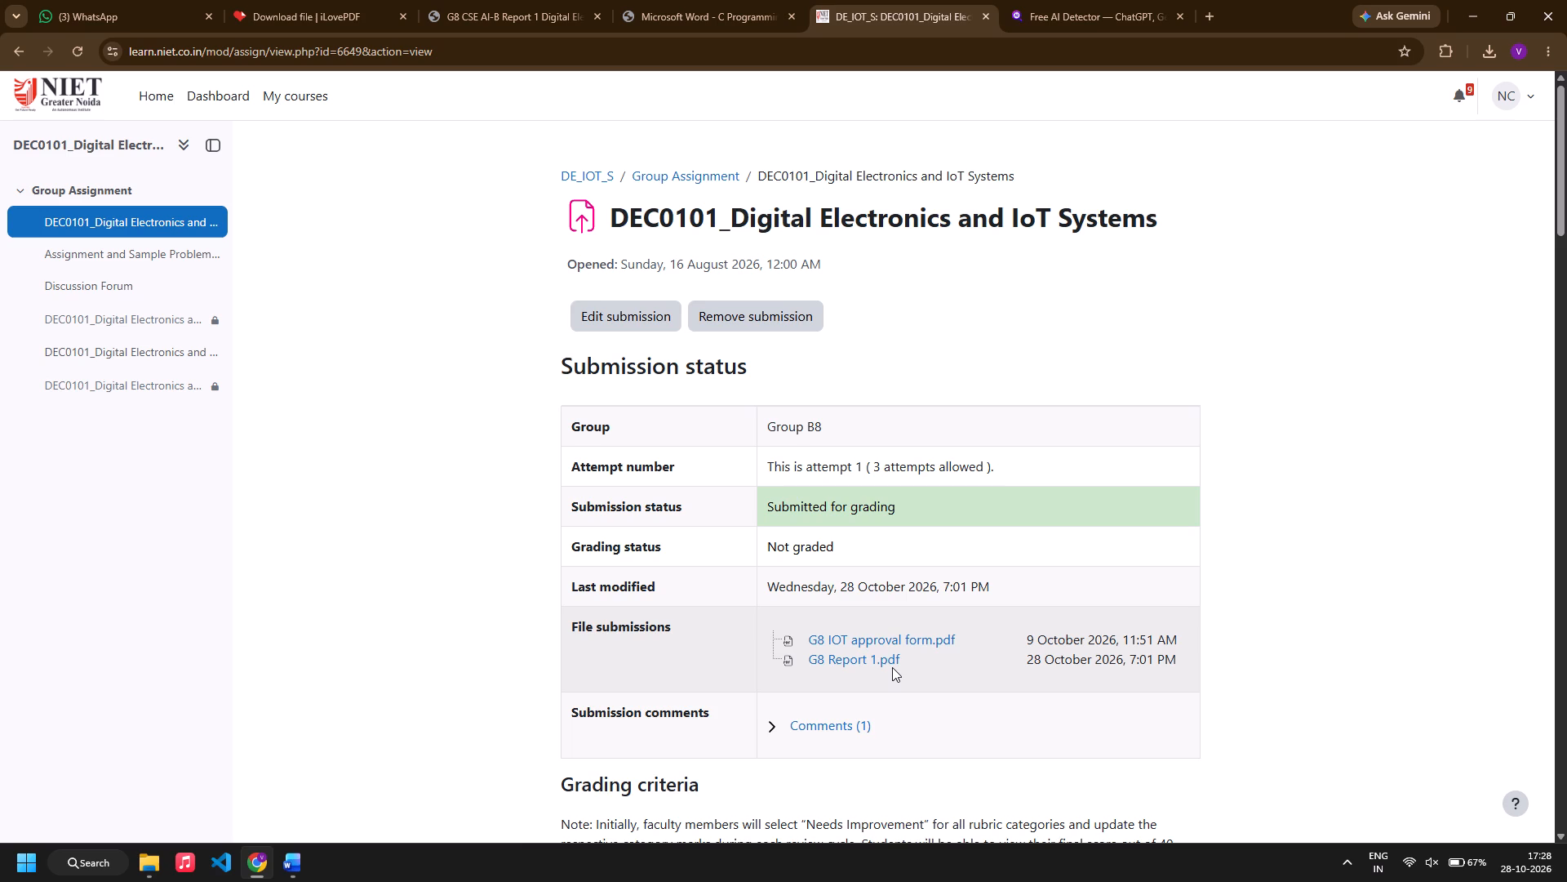
Open the submitted G8 IOT approval form.pdf, read it through to the faculty approval section, and close it.
left_click(904, 637)
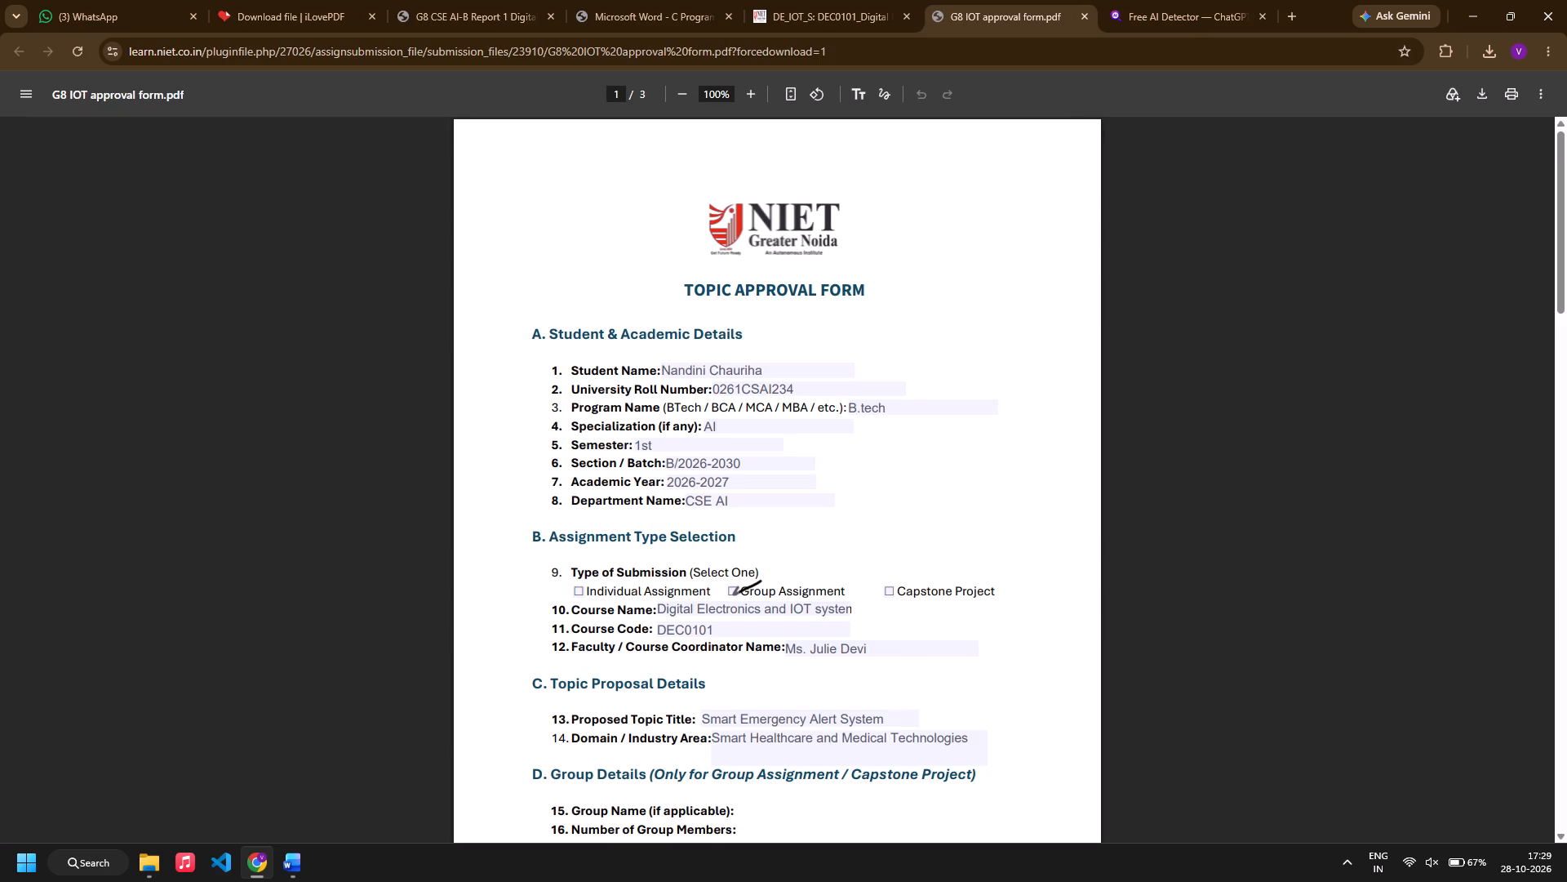
scroll(890, 577, "down", 11)
scroll(1014, 222, "down", 2)
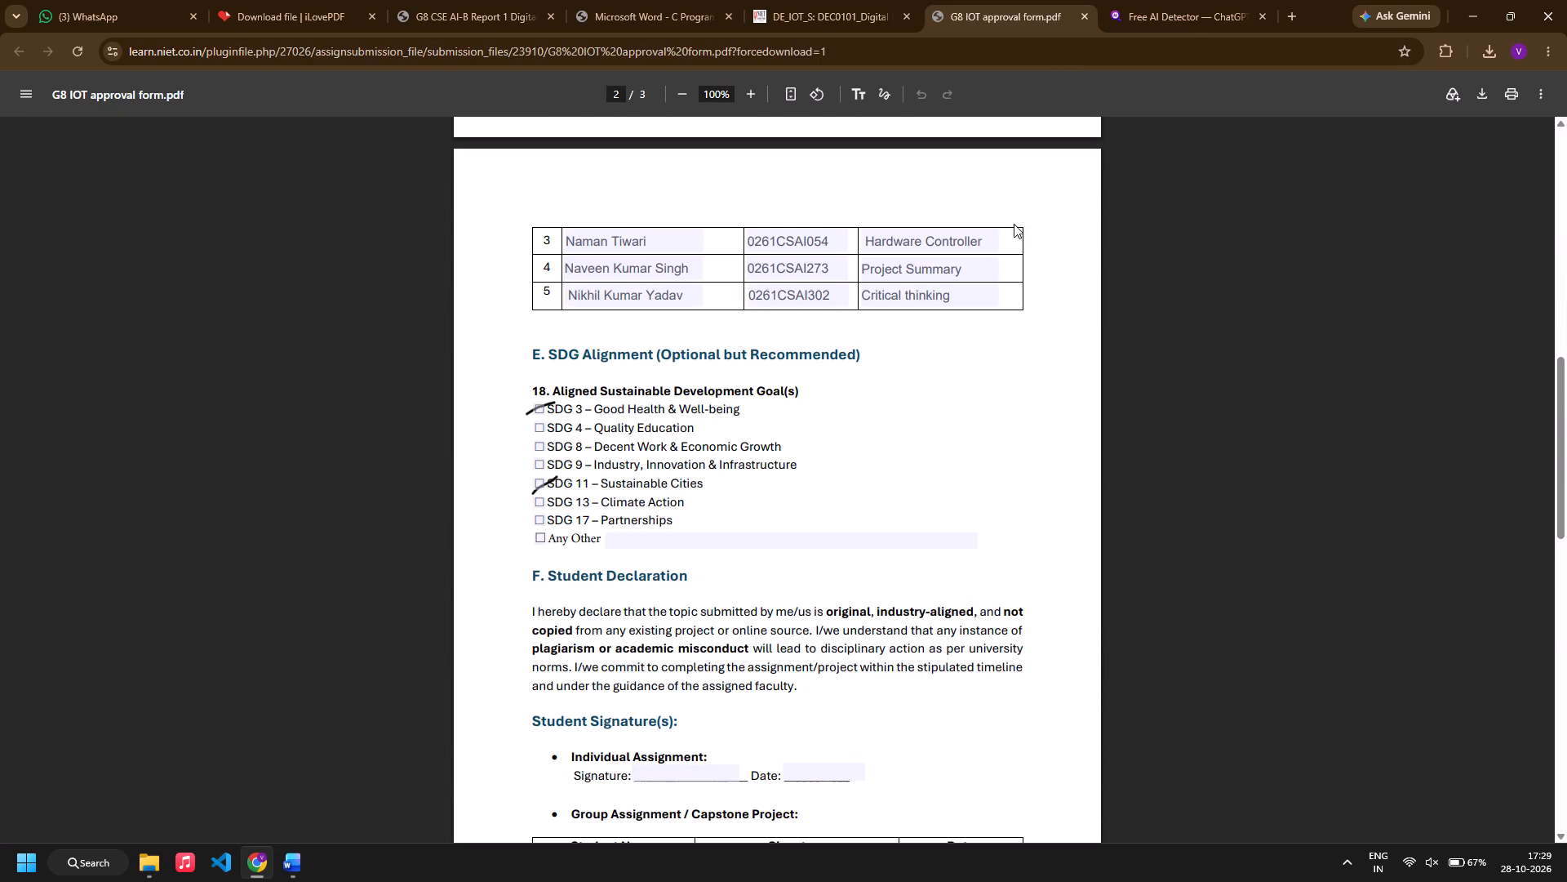
scroll(1014, 224, "down", 6)
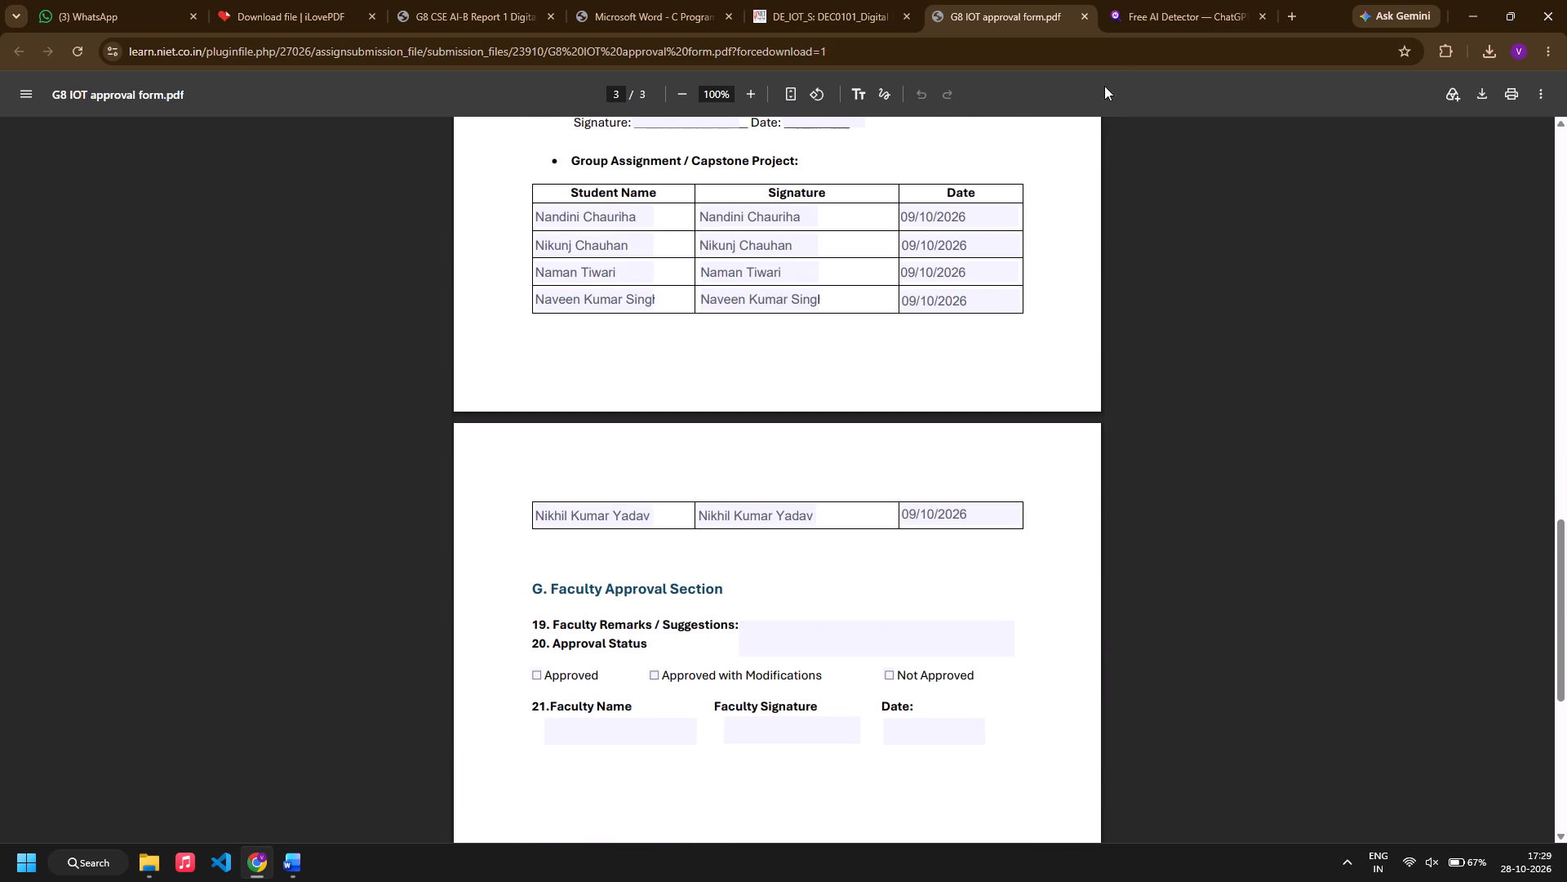
left_click(1082, 11)
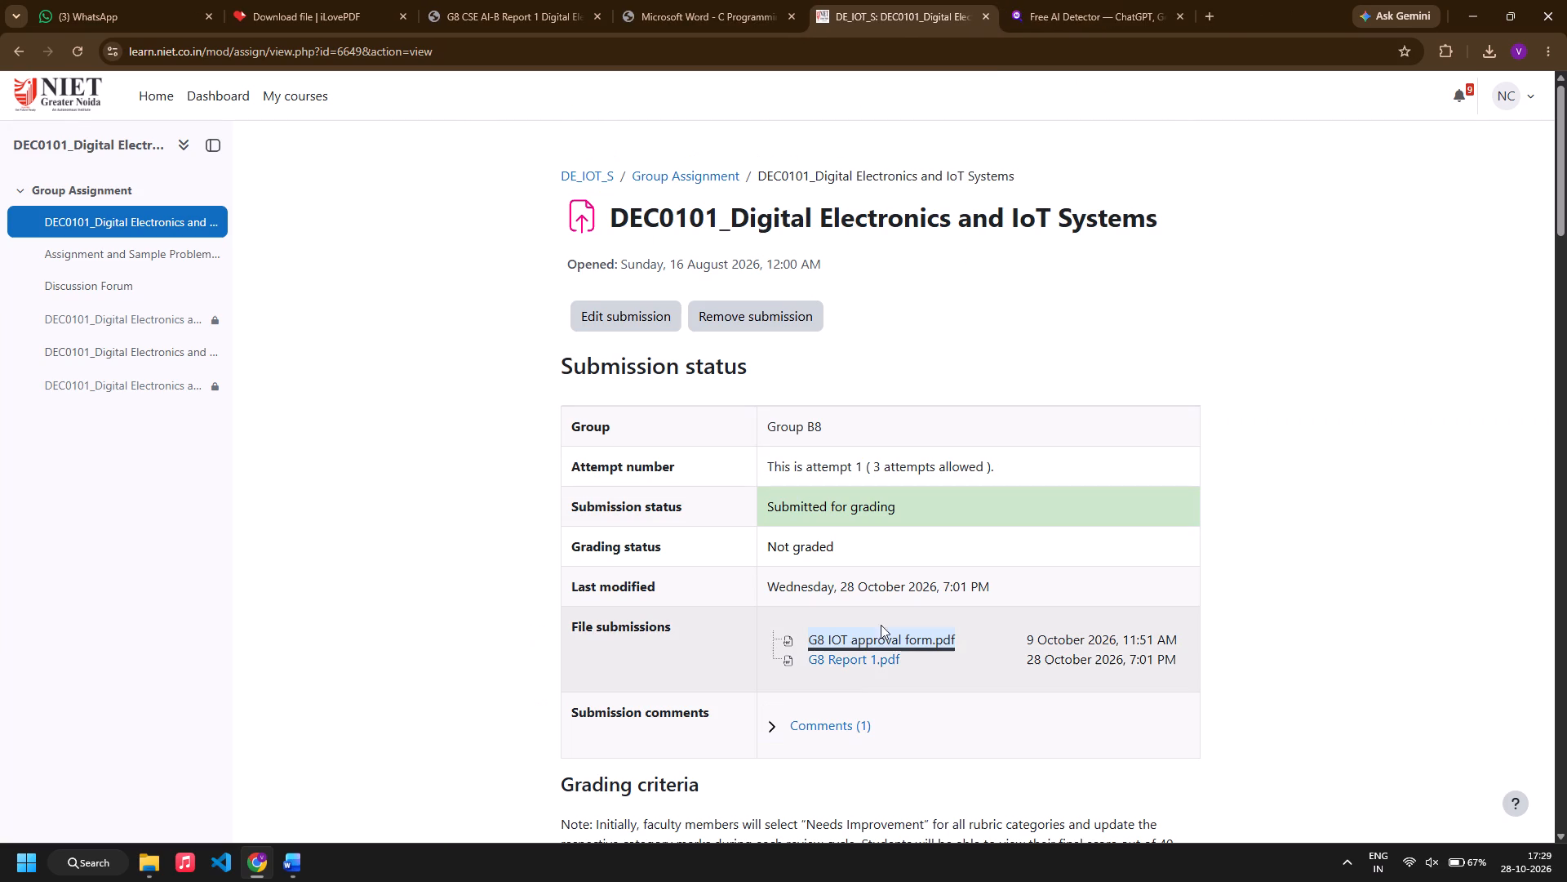
Open the submitted G8 Report 1.pdf, check all its pages through the references and faculty evaluation, and close it.
left_click(863, 659)
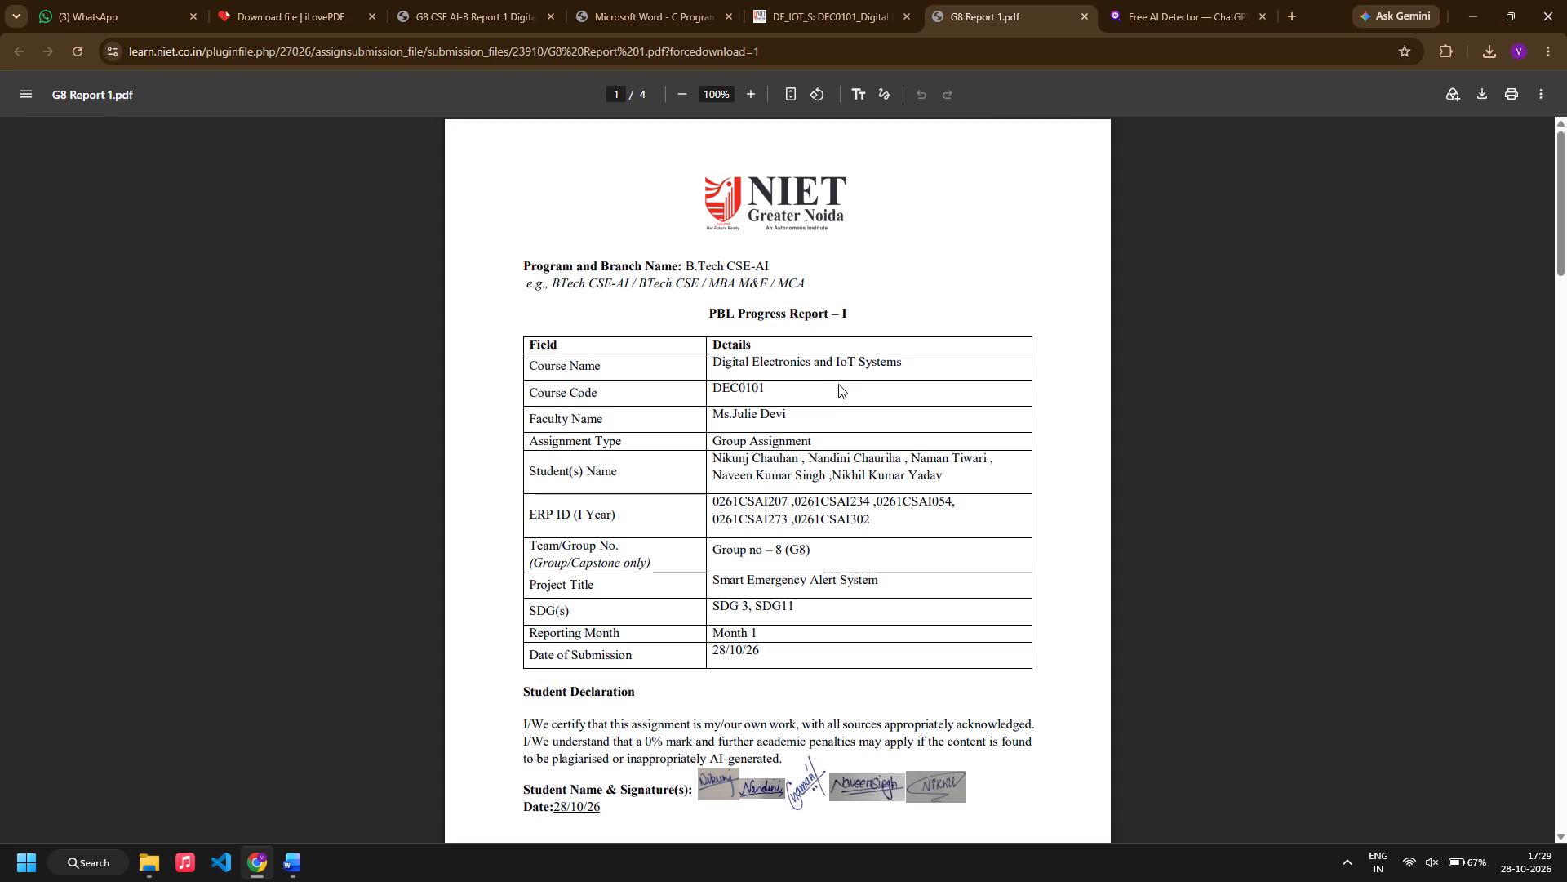
scroll(838, 383, "down", 3)
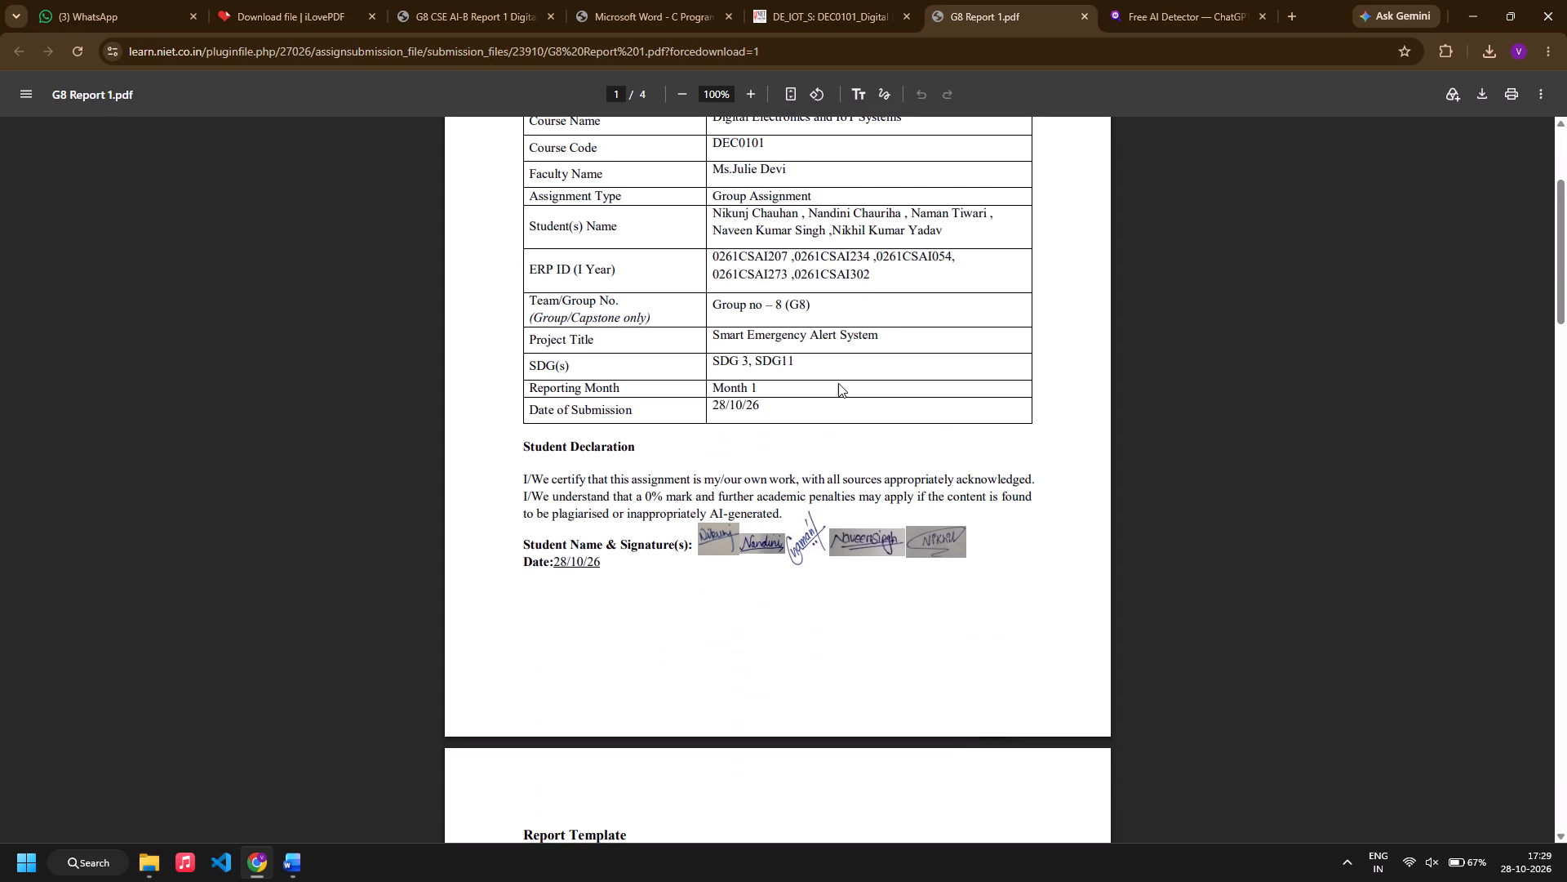
scroll(838, 383, "down", 5)
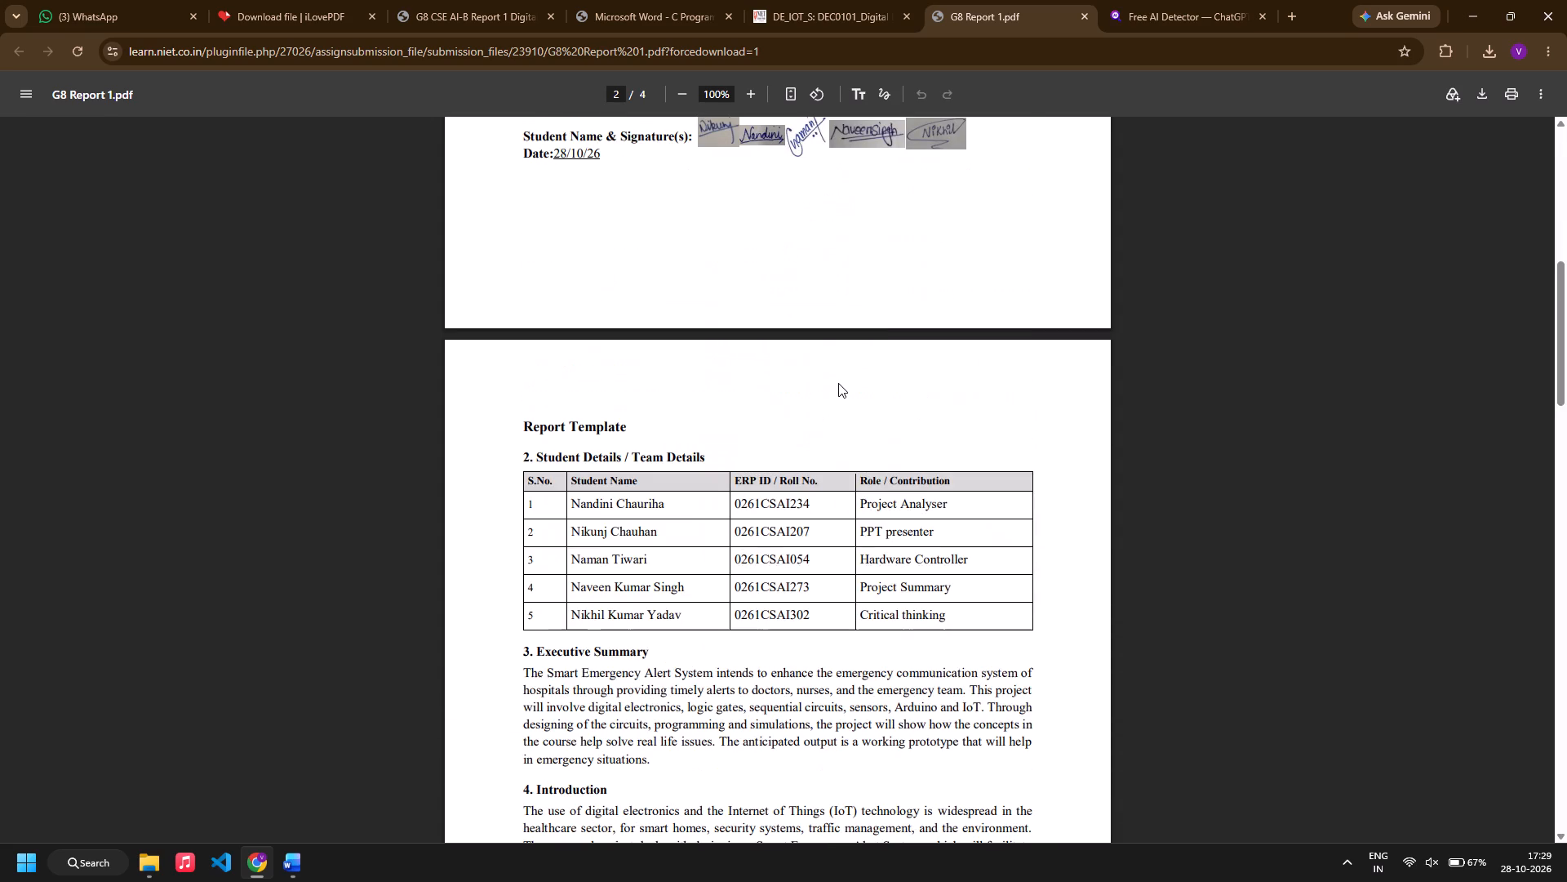
scroll(838, 383, "down", 5)
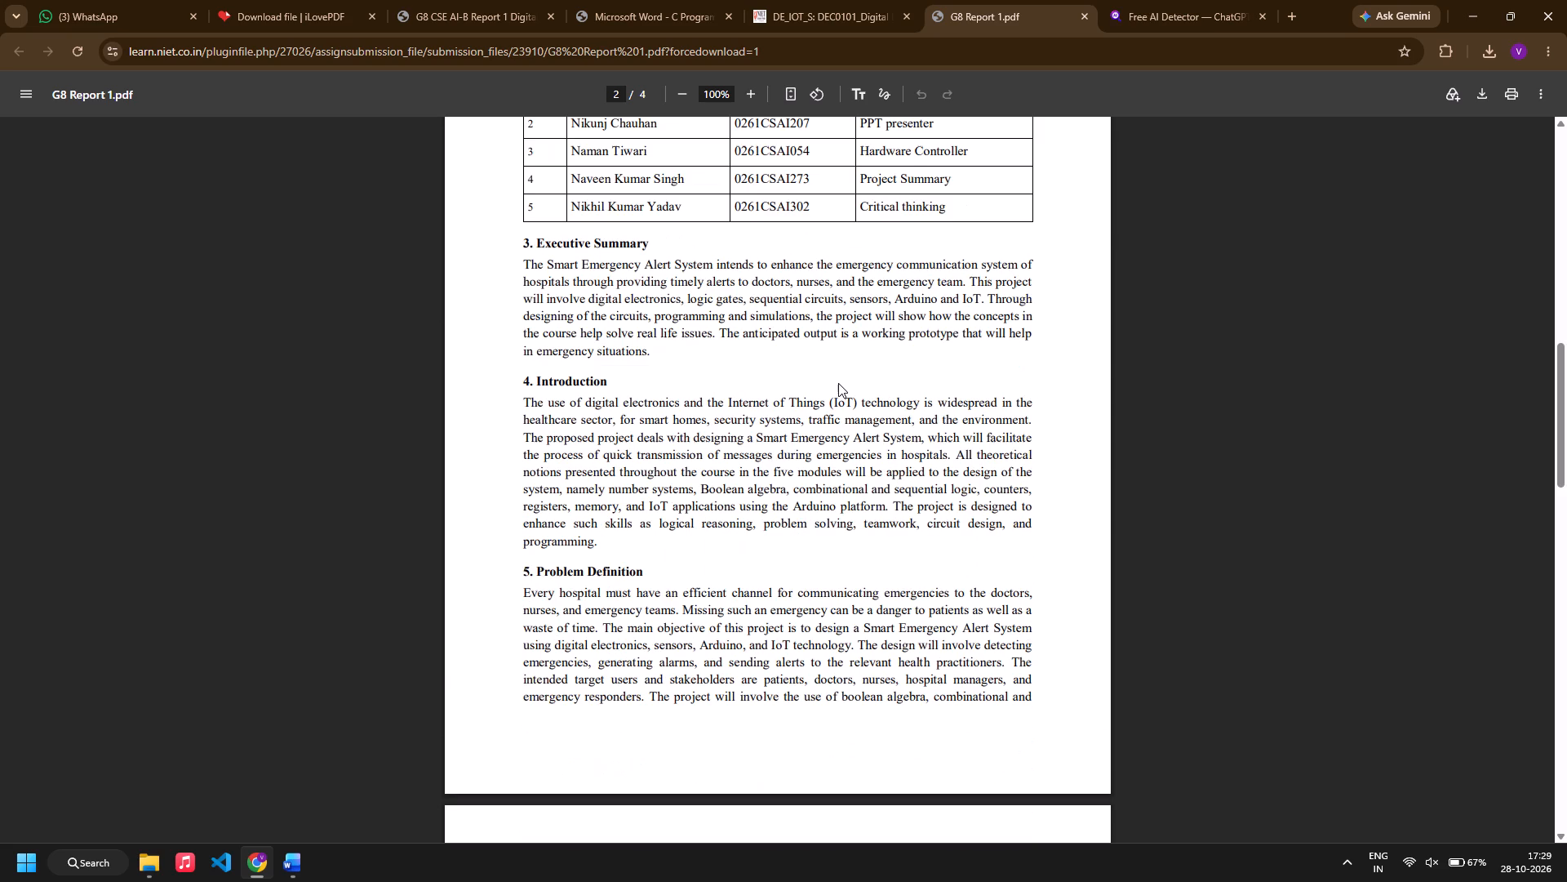
scroll(838, 384, "down", 13)
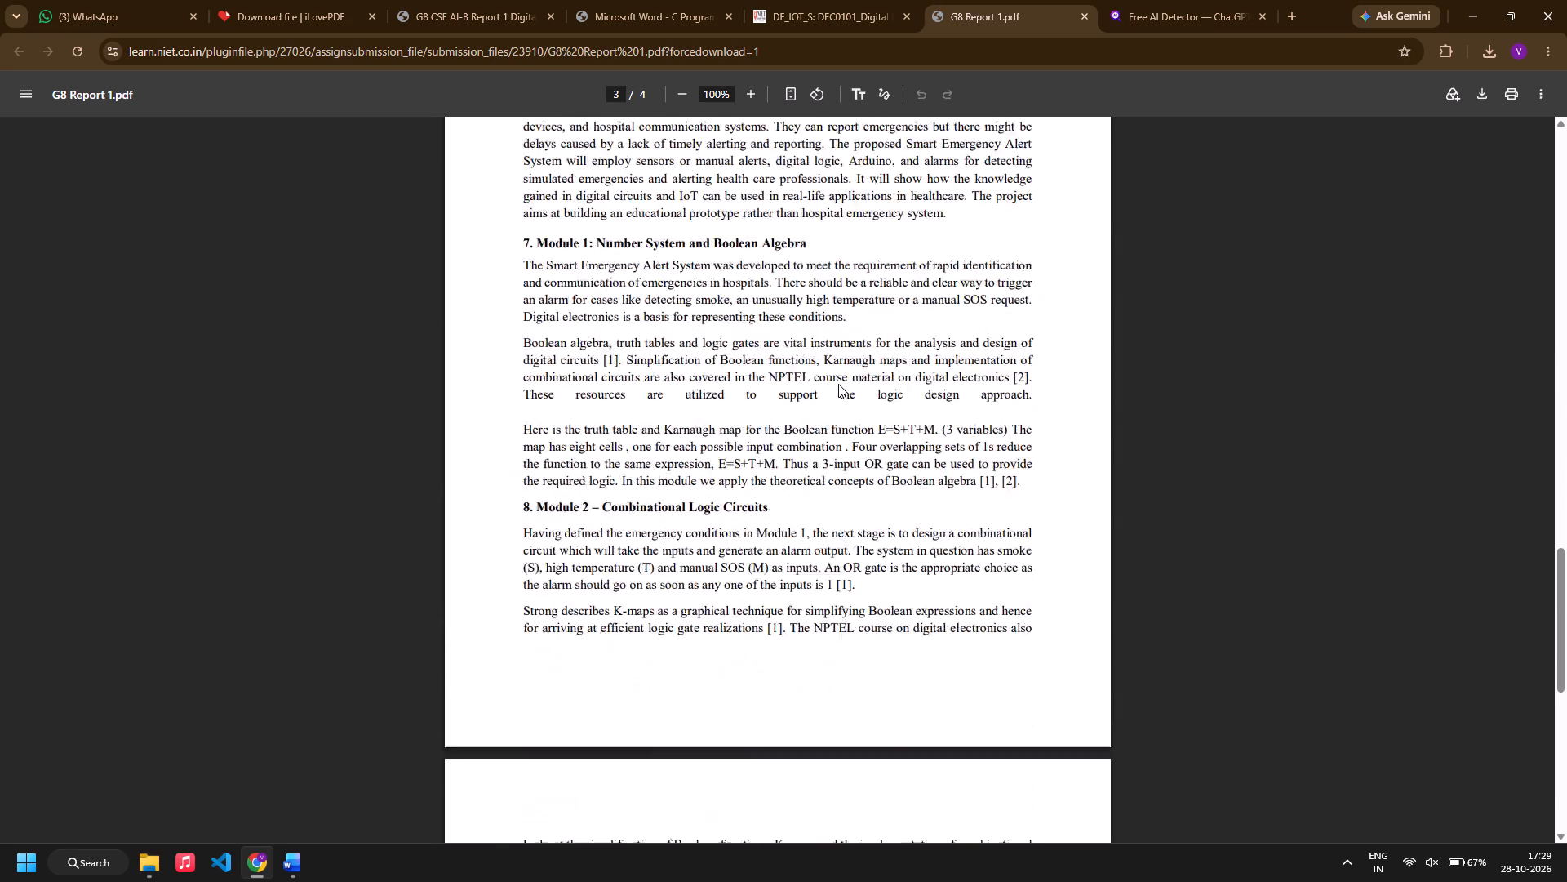
scroll(838, 384, "down", 11)
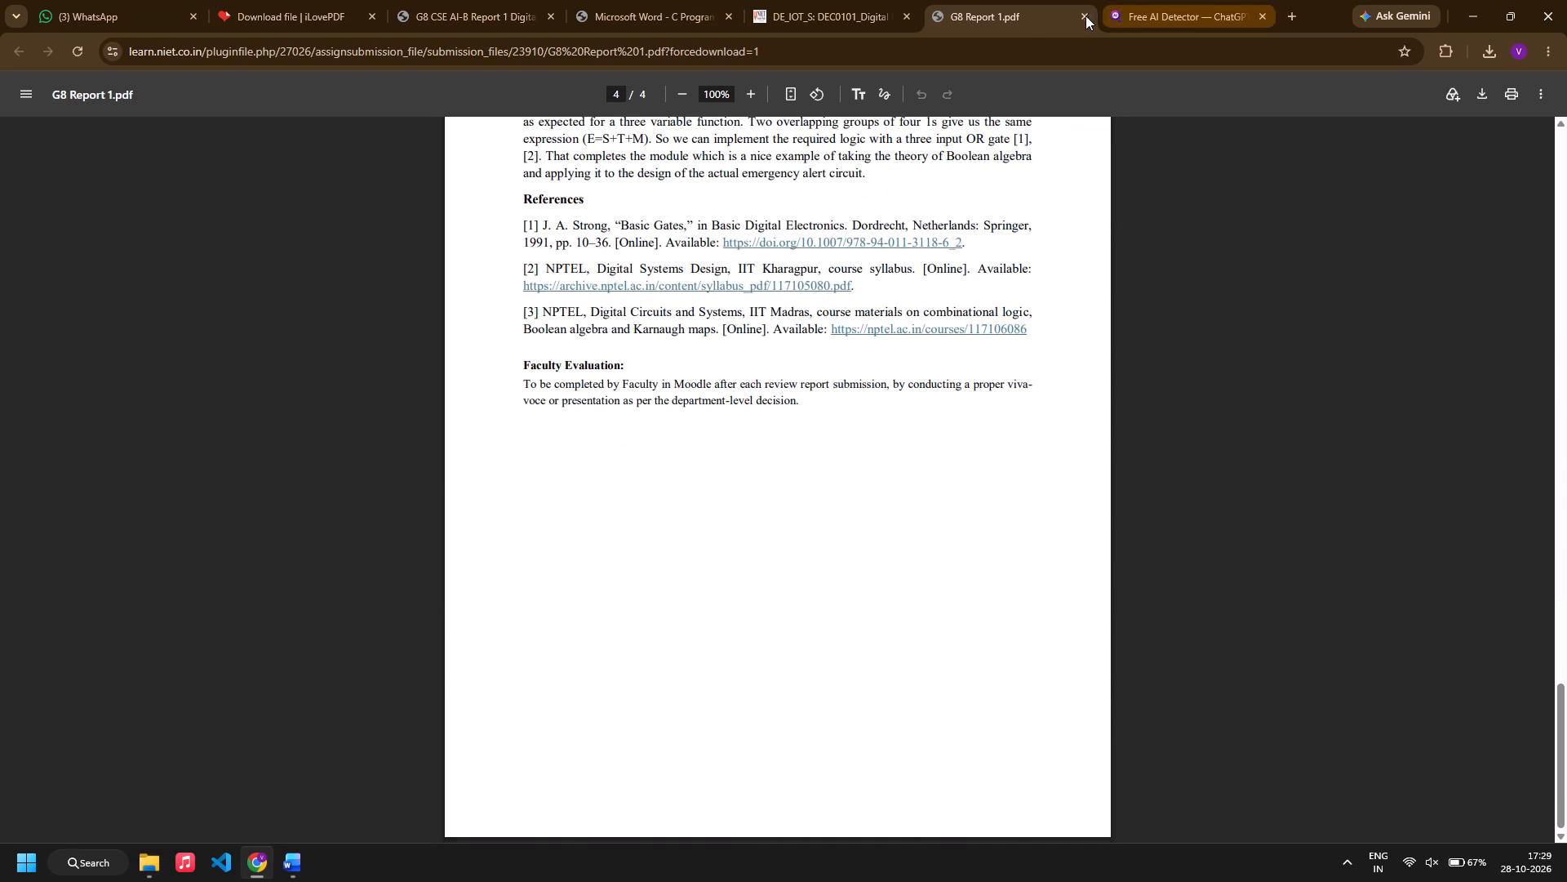
left_click(1083, 17)
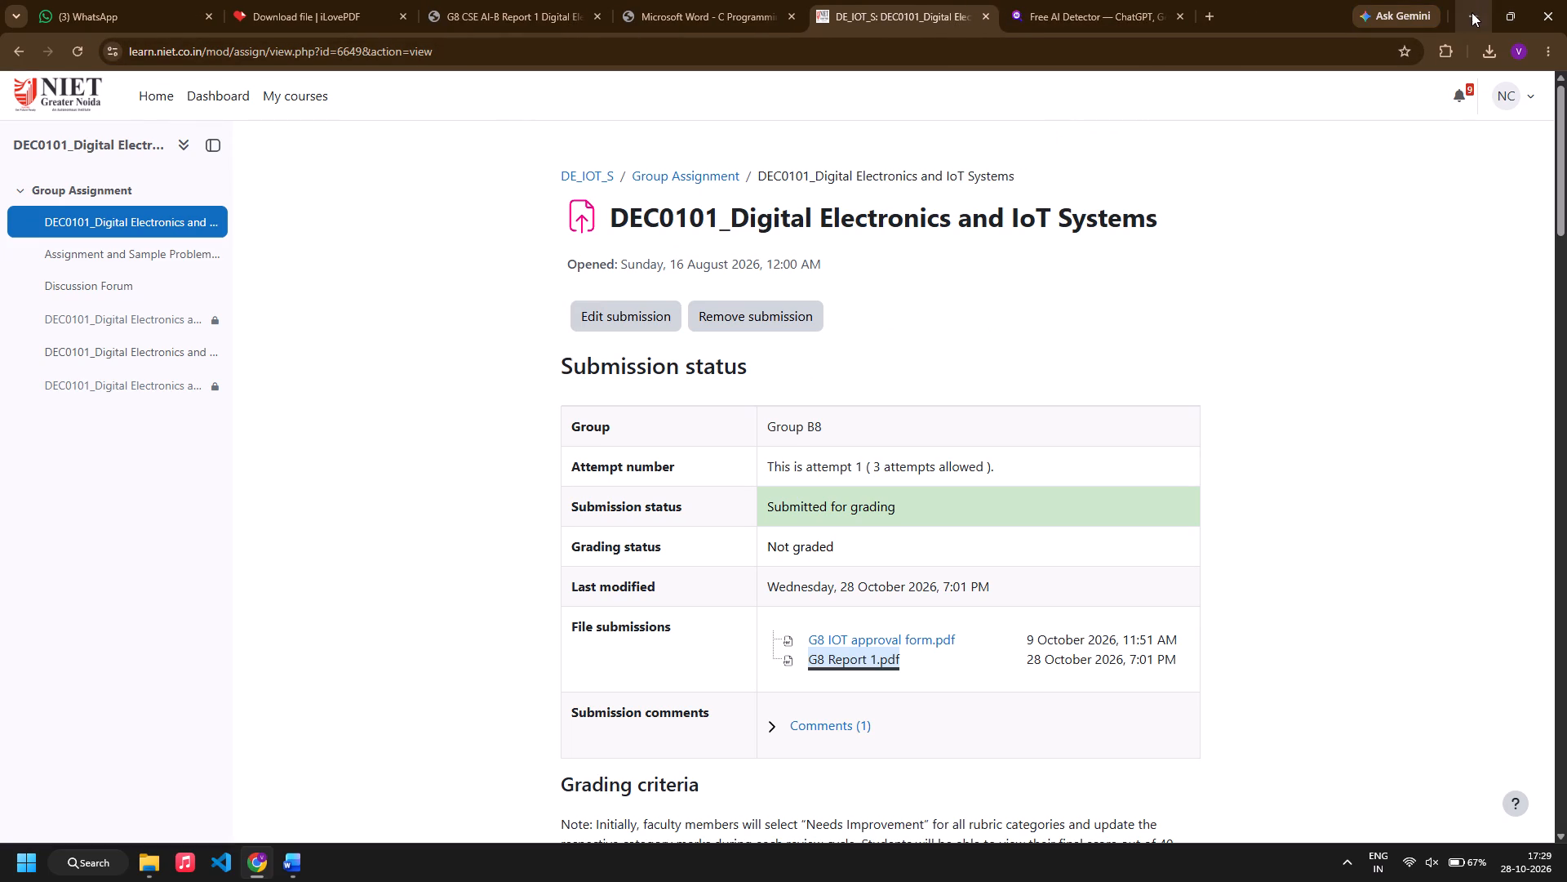
Switch to the Digital Electronics report in Word and review its references, introduction, problem definition and Module 1 sections.
left_click(1471, 13)
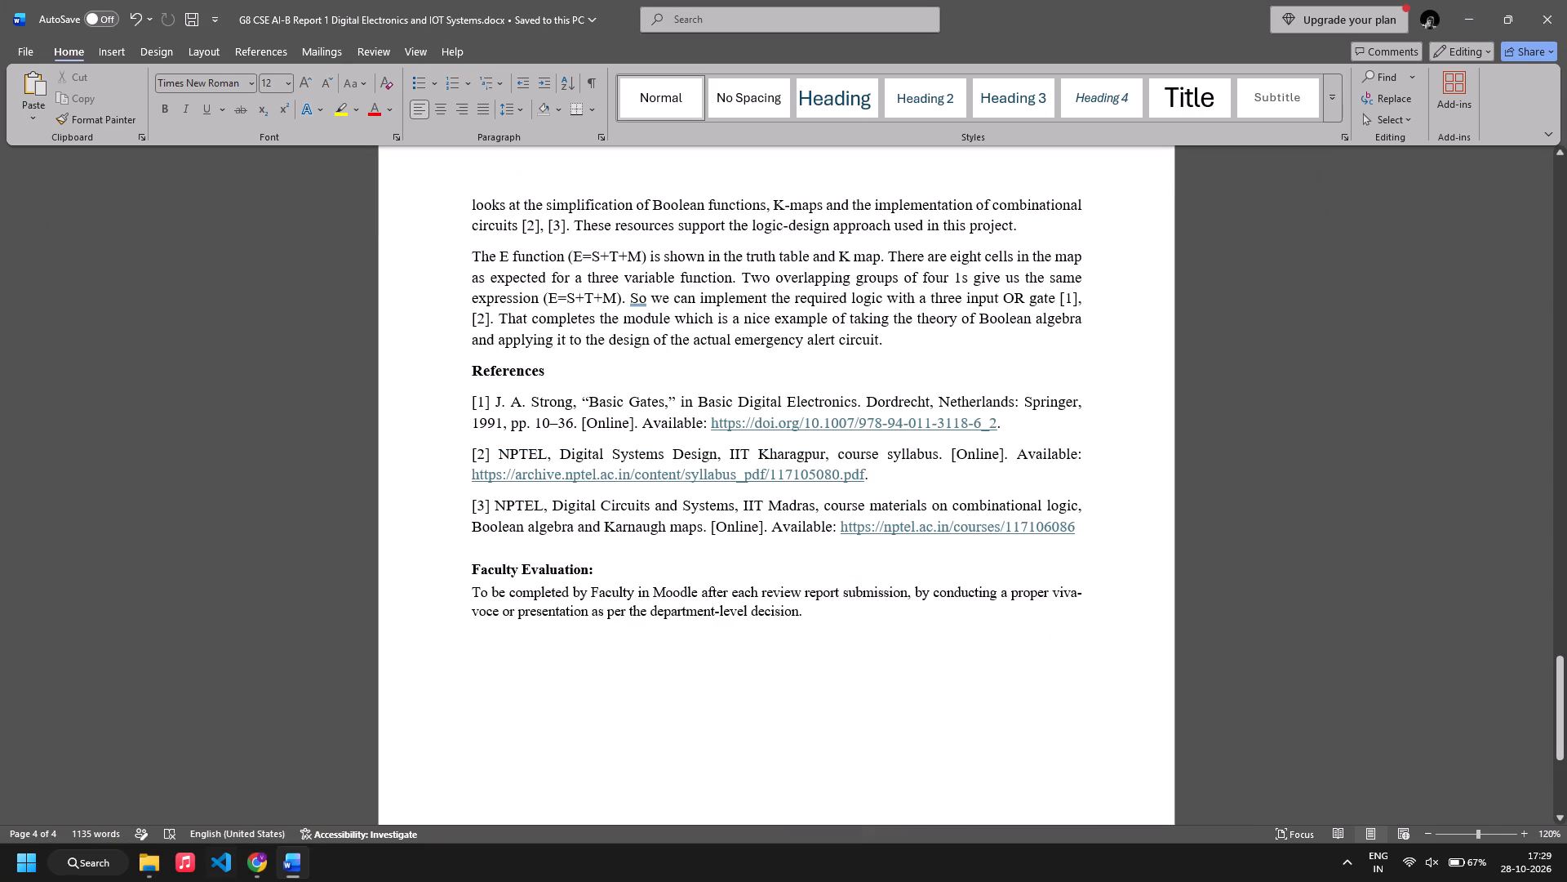
left_click_drag(1087, 518, 1085, 521)
left_click_drag(1085, 521, 478, 358)
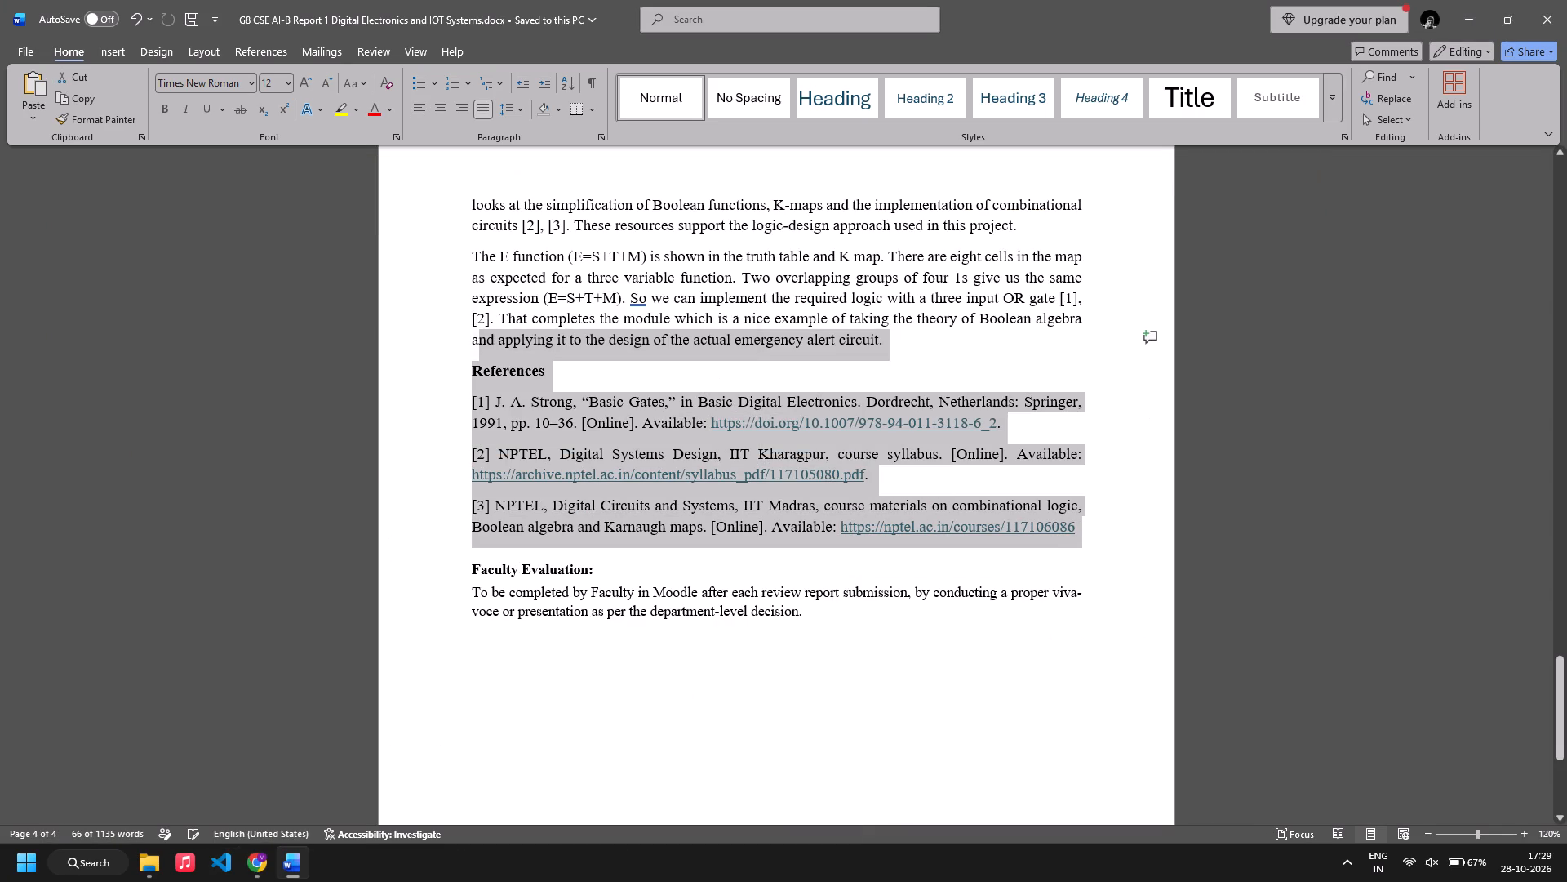
left_click(1089, 347)
scroll(1074, 346, "up", 20)
scroll(1074, 346, "up", 2)
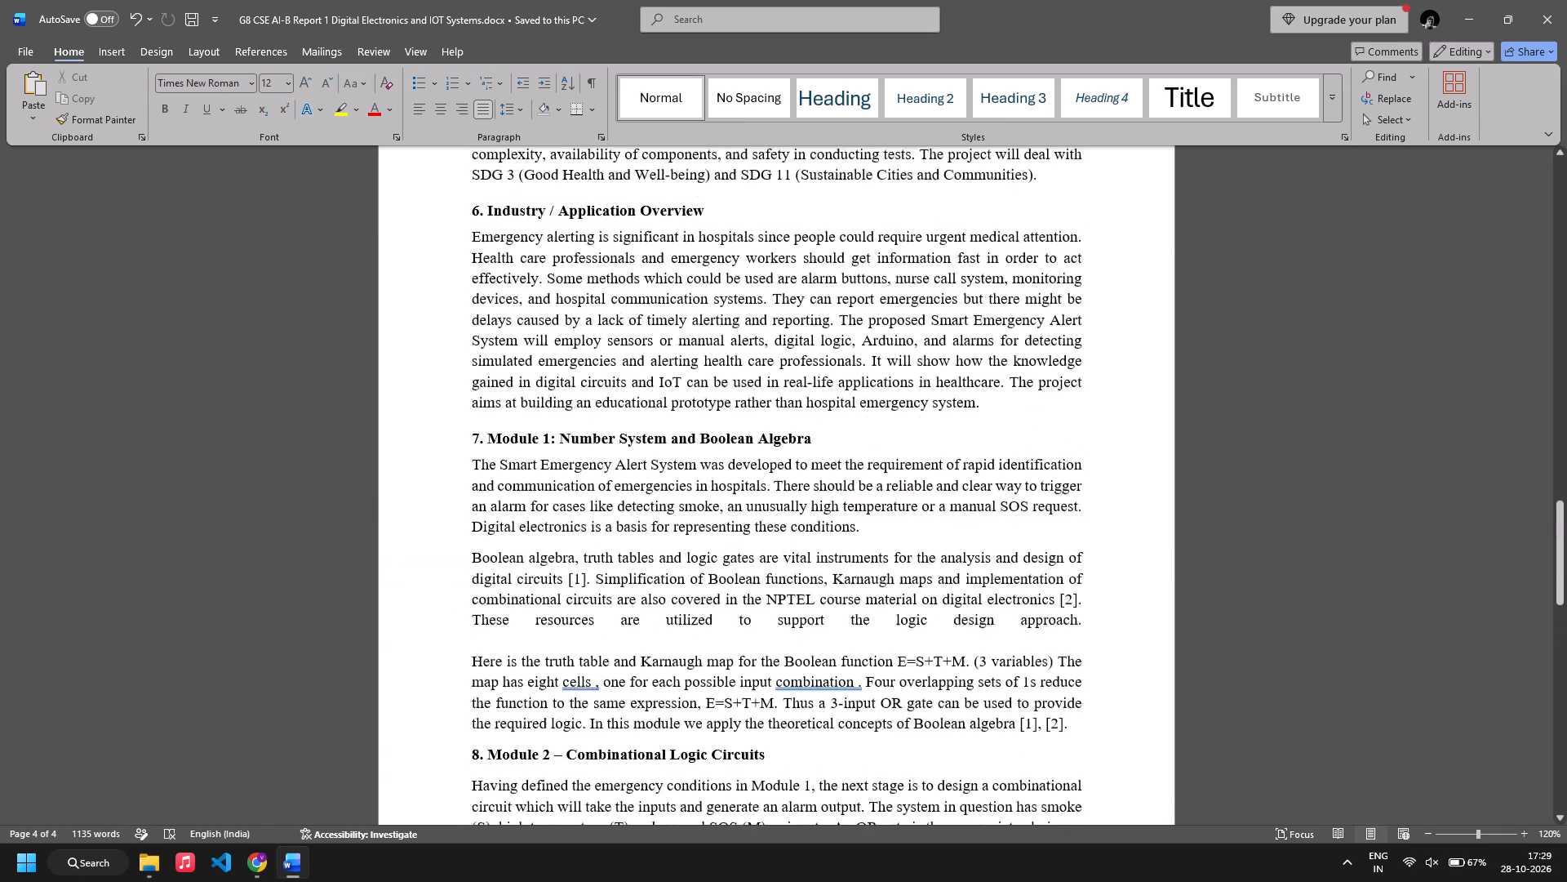
scroll(1028, 346, "up", 14)
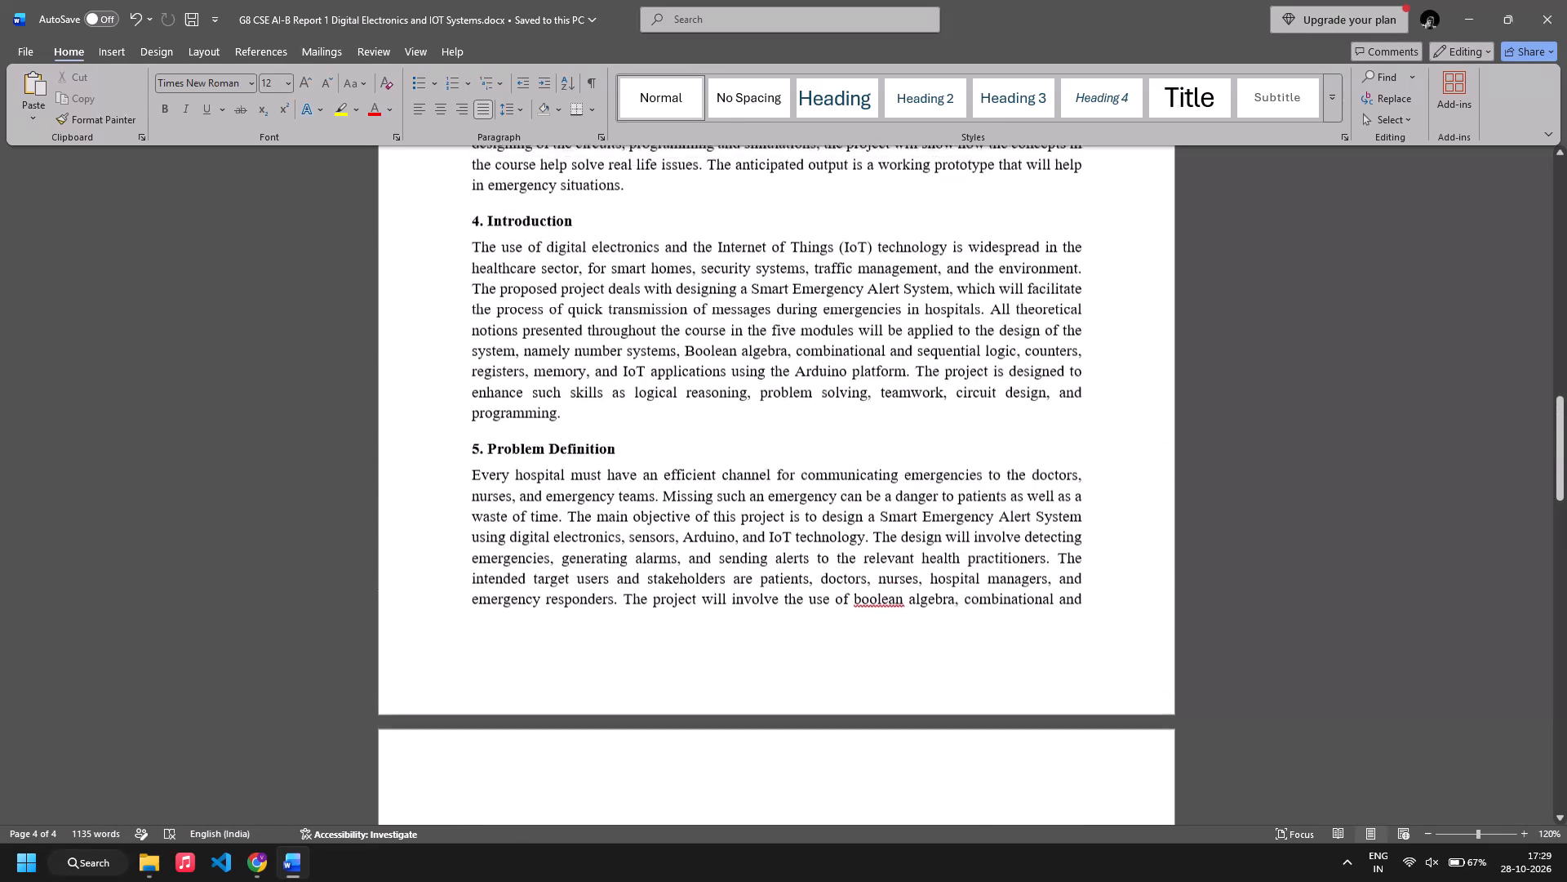
scroll(1026, 345, "down", 13)
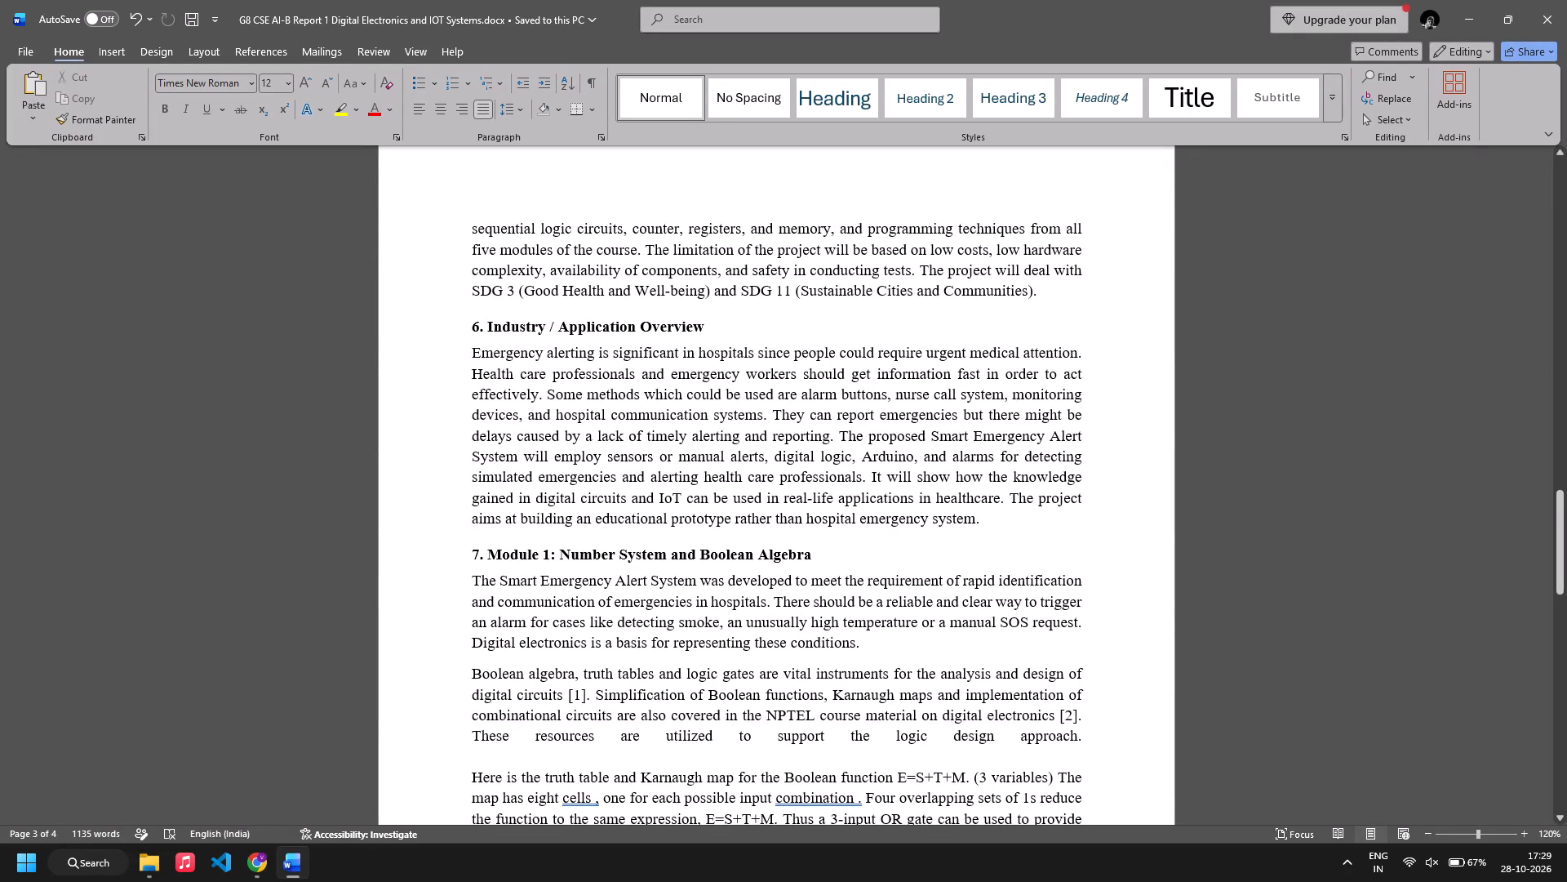
Copy the Report 1 content from the Report Template heading through the end of section 6, Industry / Application Overview.
left_click_drag(985, 522, 504, 424)
scroll(515, 432, "up", 13)
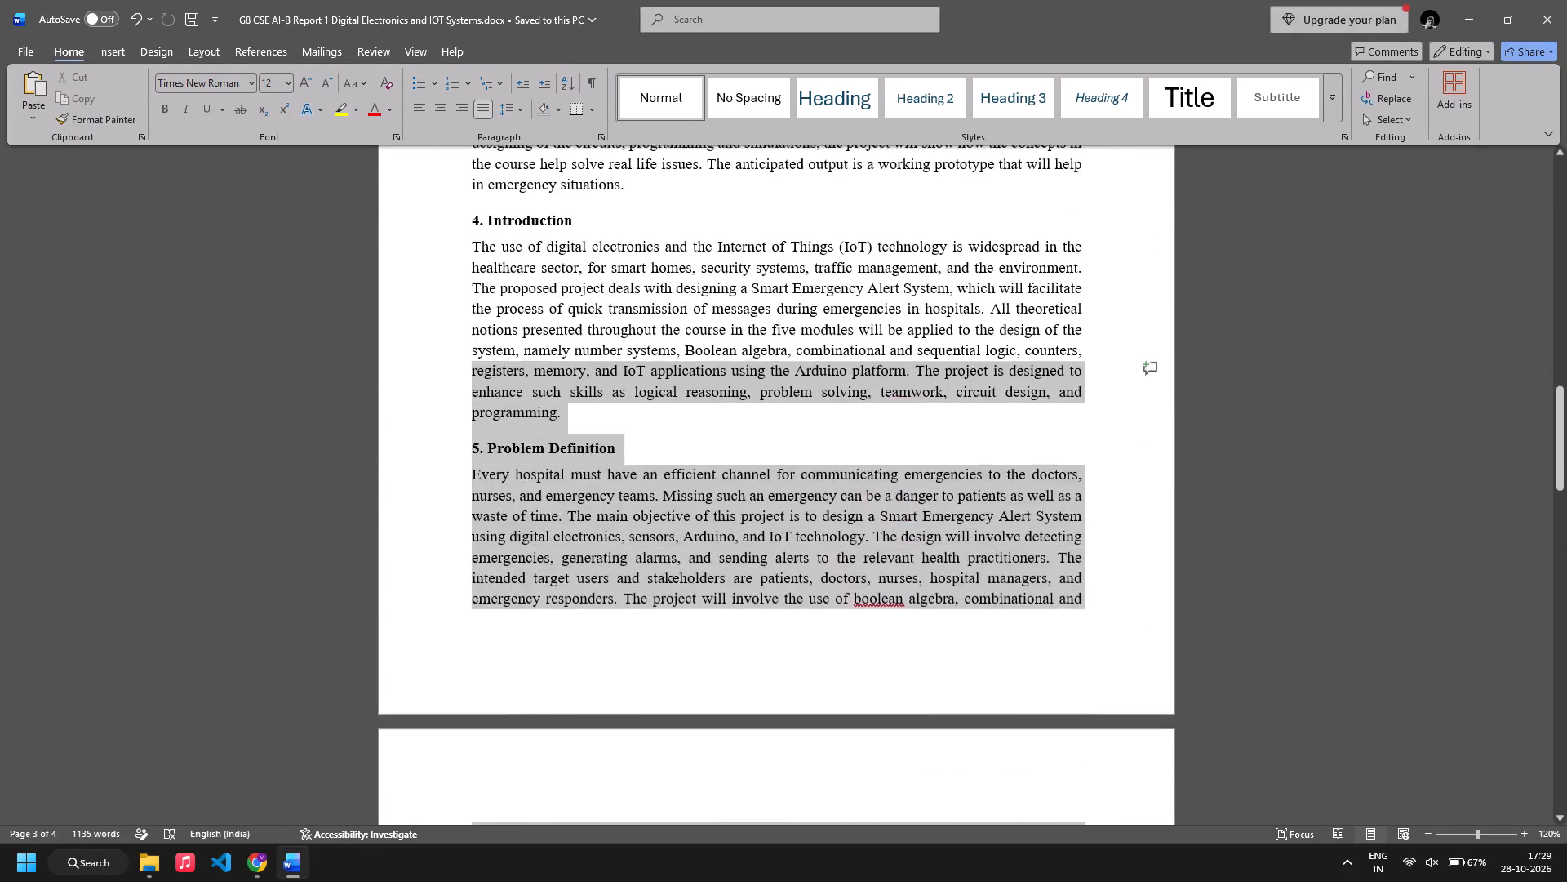
scroll(504, 424, "up", 12)
left_click_drag(504, 424, 455, 347)
right_click(526, 369)
left_click(573, 427)
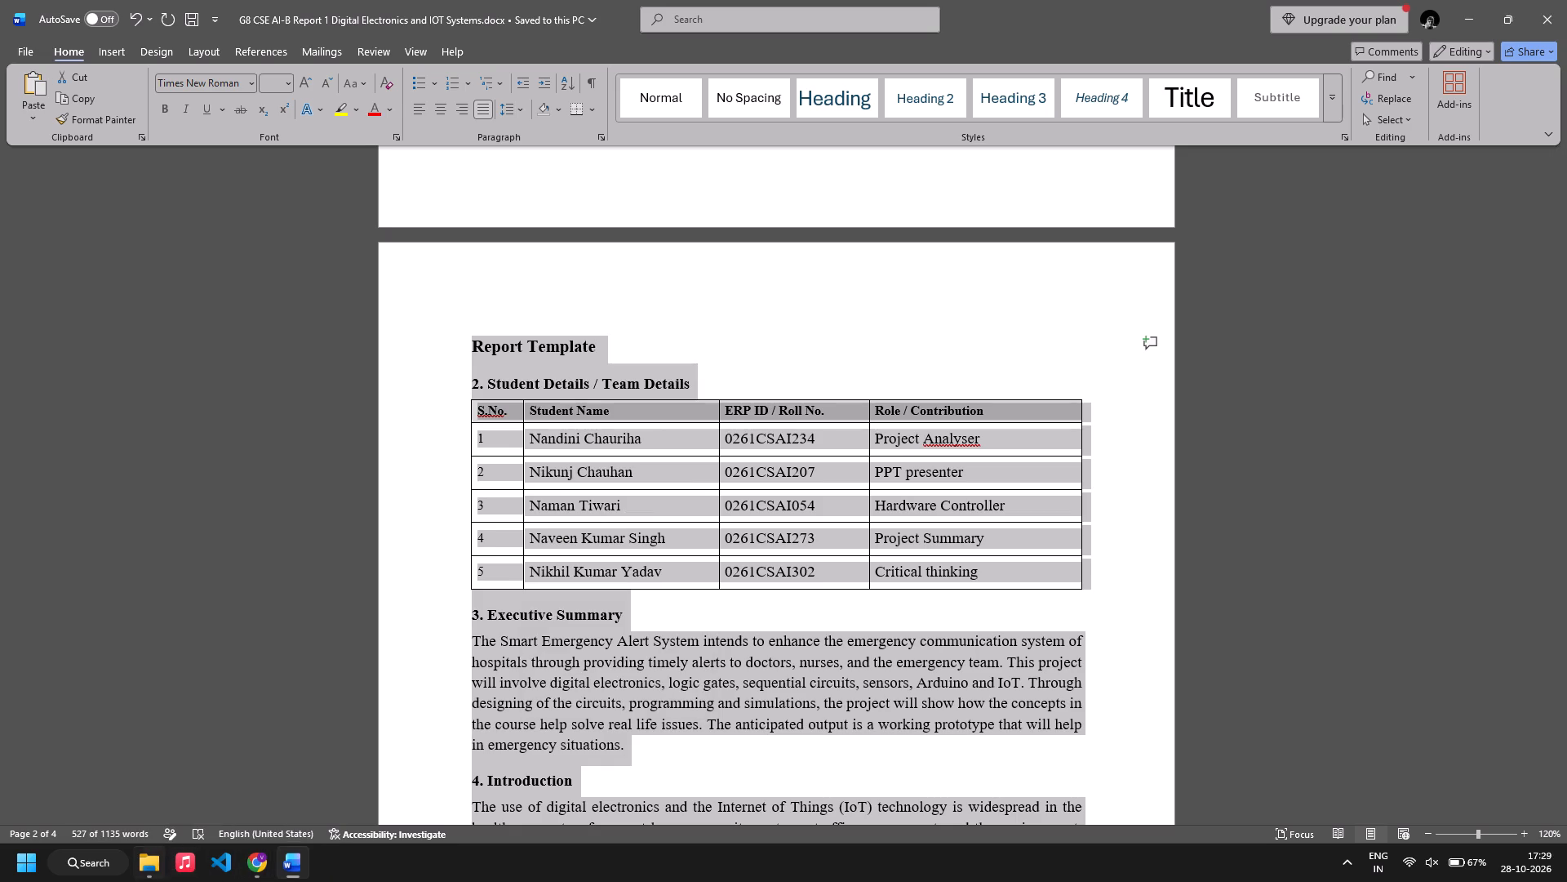
Open the G8 CSE AI-B Report 2 Digital Electronics and IOT Systems Word document from Downloads.
left_click(323, 881)
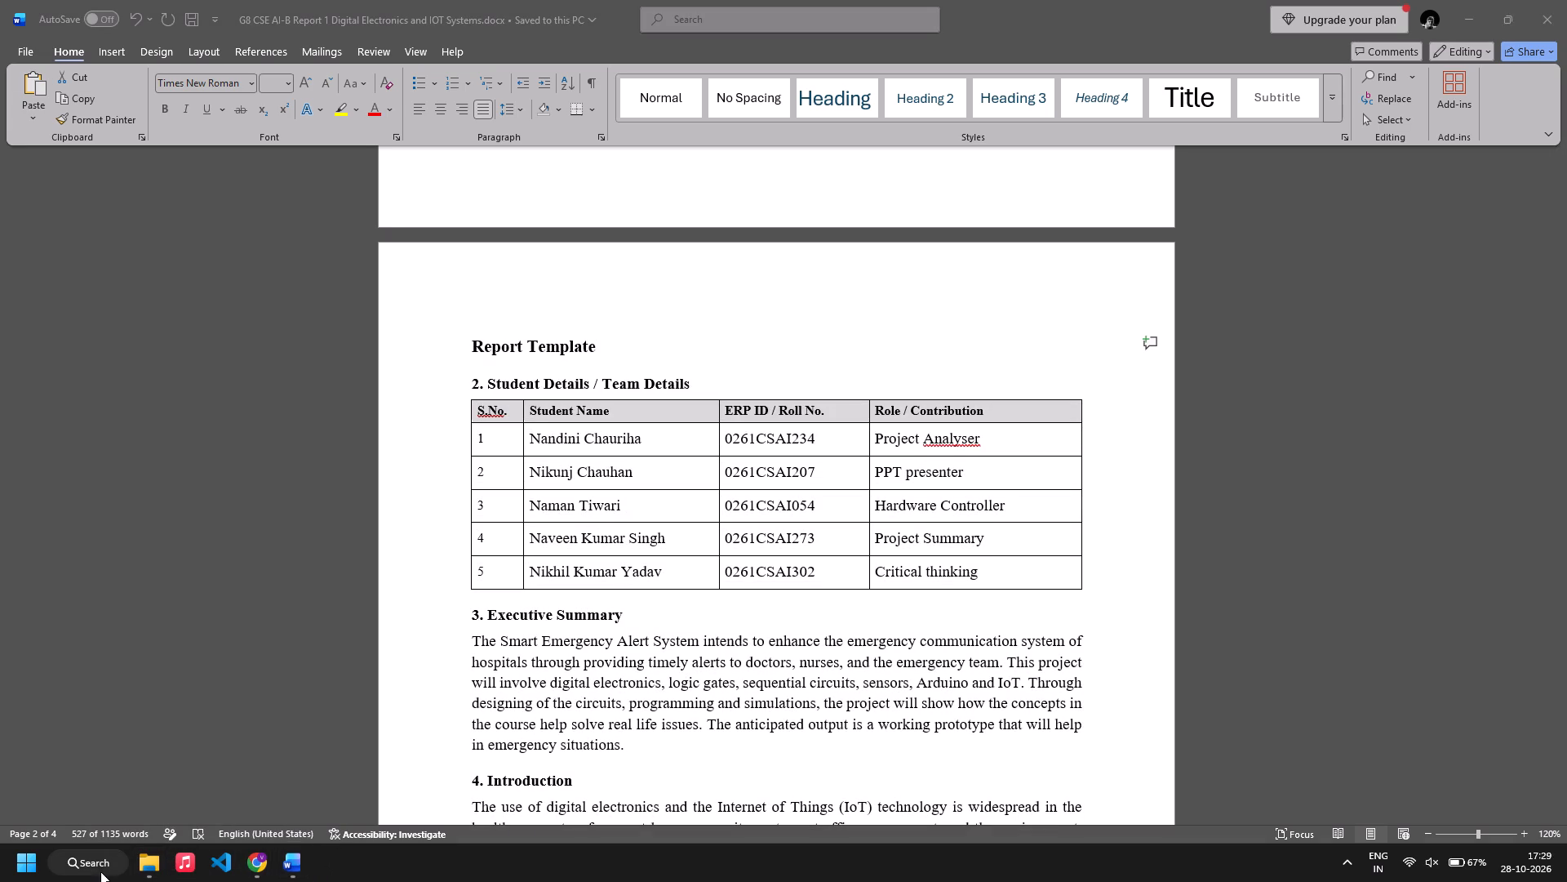
left_click(136, 866)
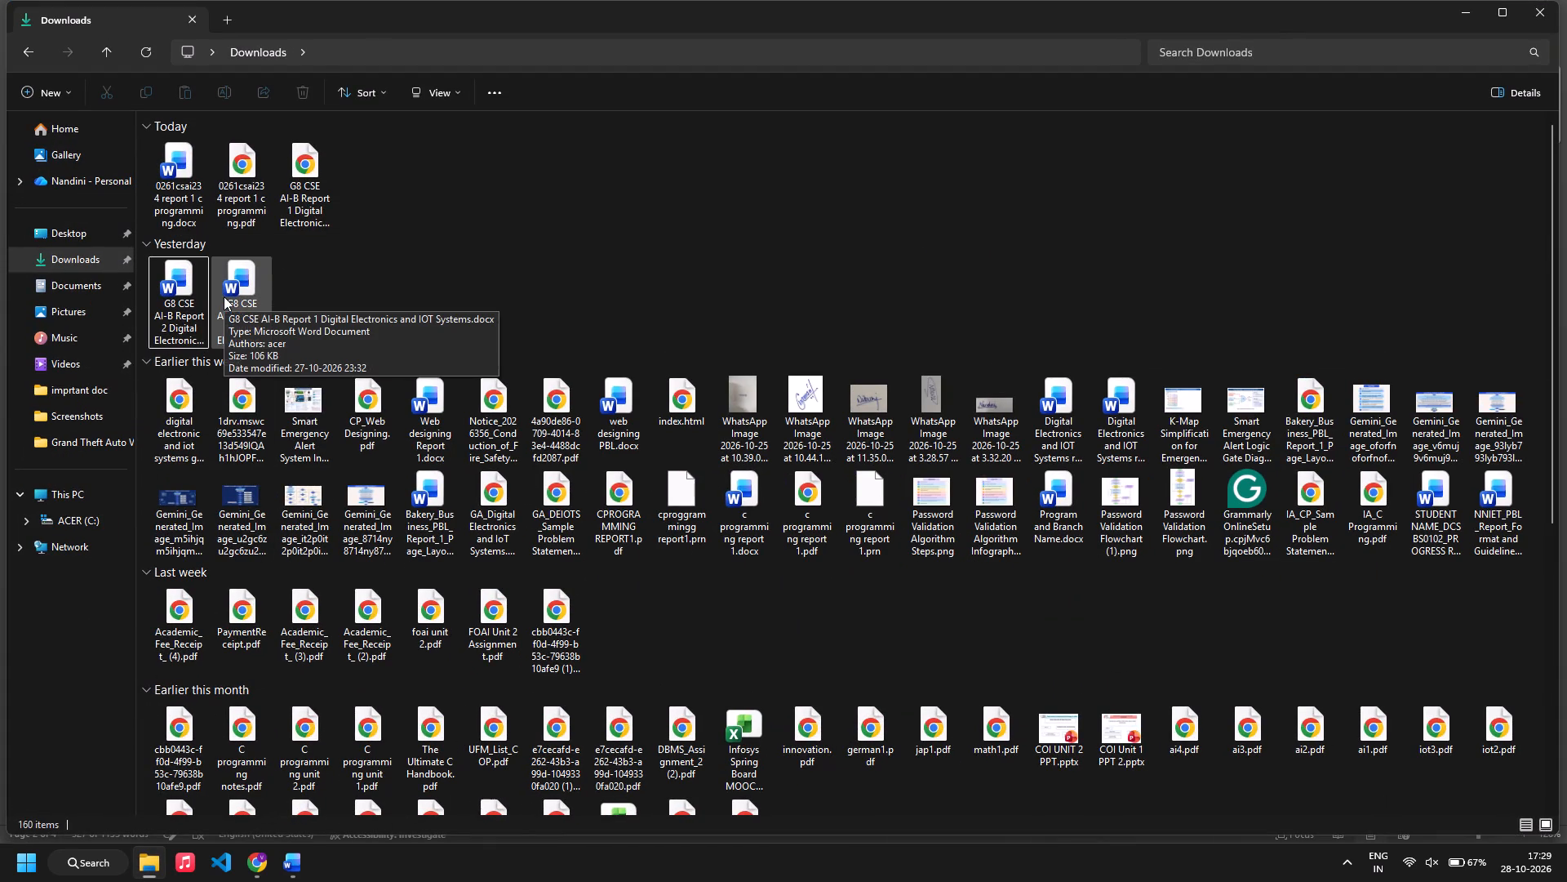
double_click(175, 291)
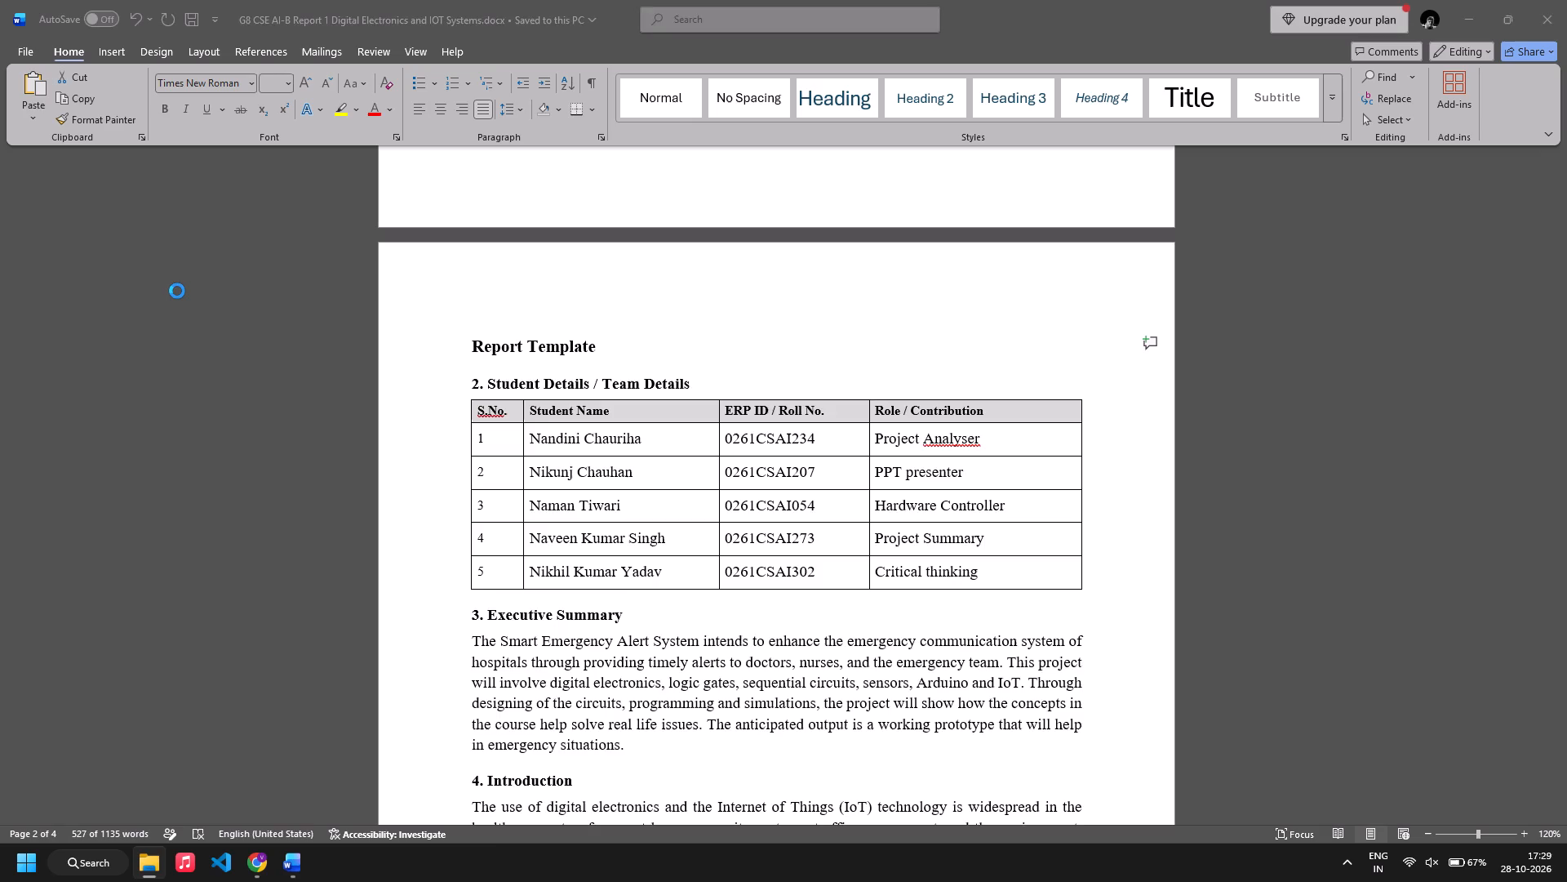
Paste the copied Report 1 sections on a new page after the Student Declaration date, ahead of Module 3.
scroll(673, 430, "down", 13)
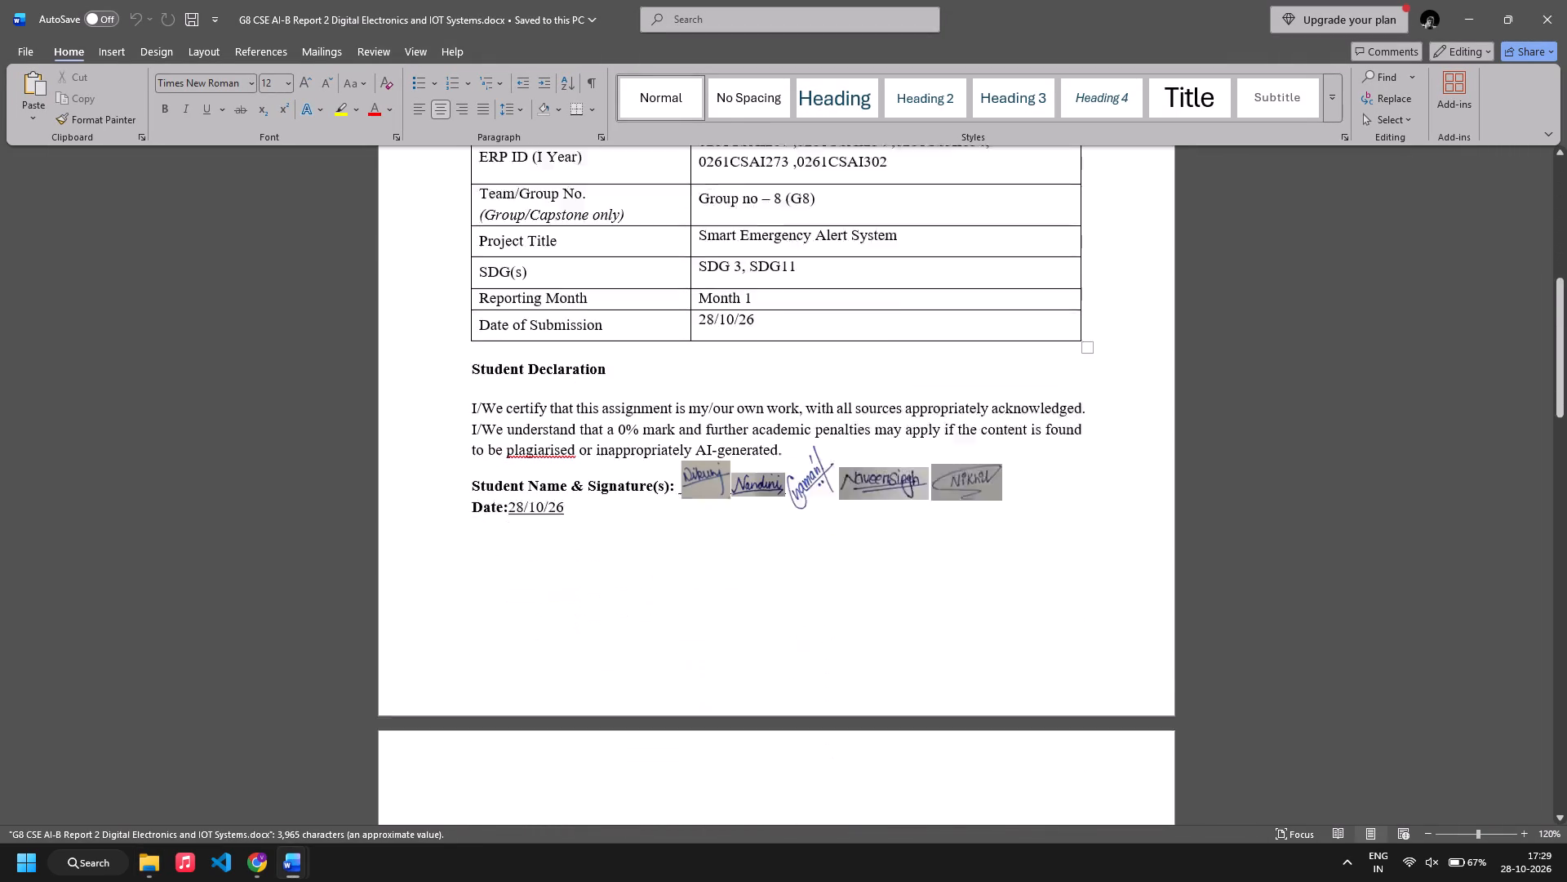
scroll(688, 445, "down", 4)
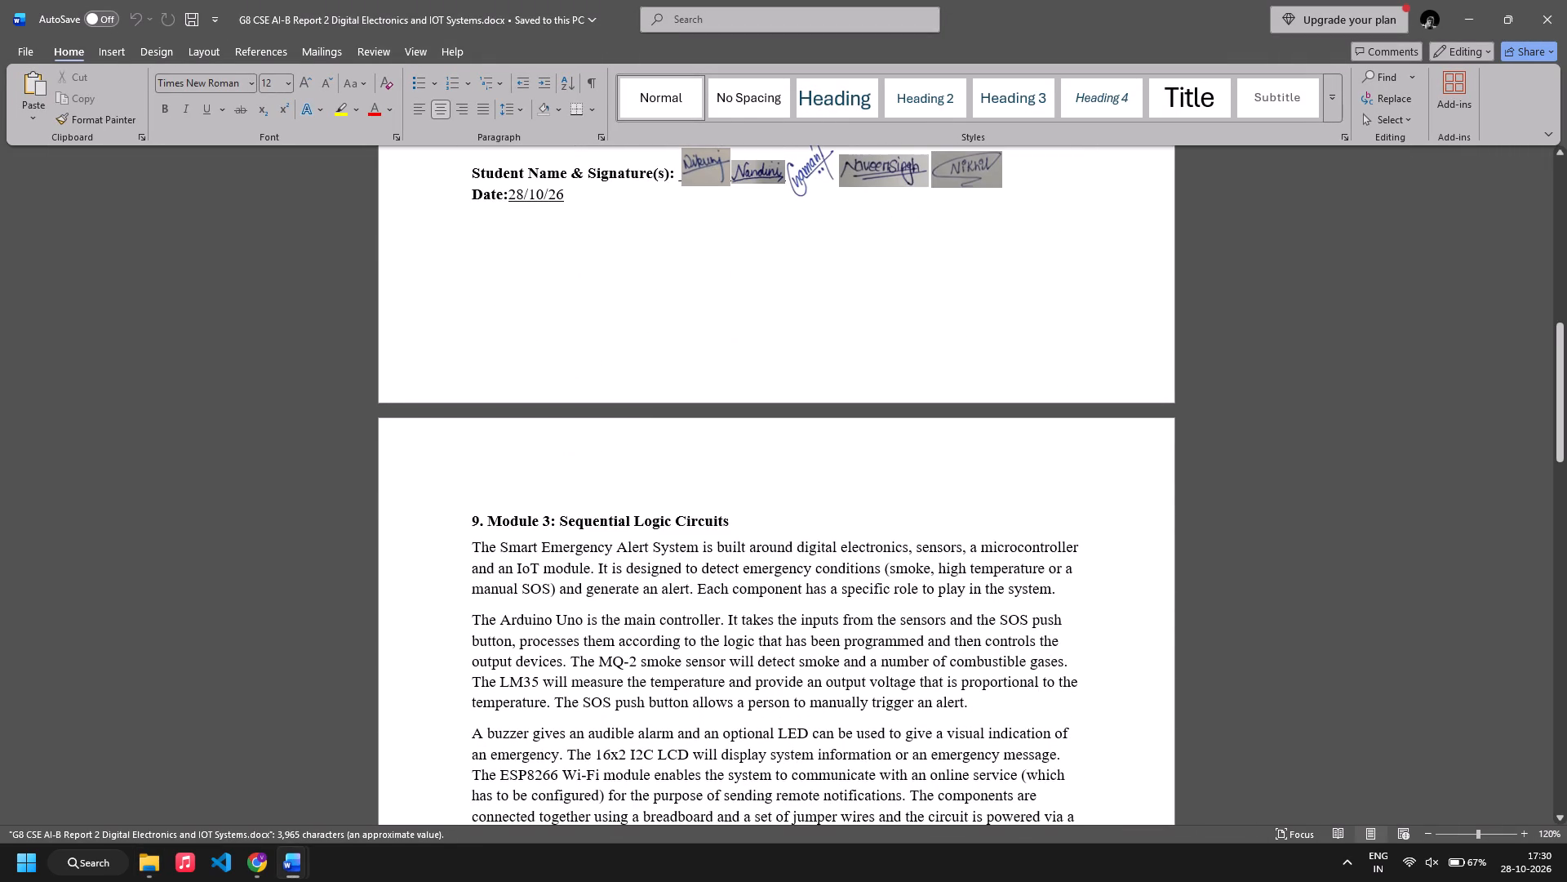
left_click(594, 208)
key("Return")
key("Return")
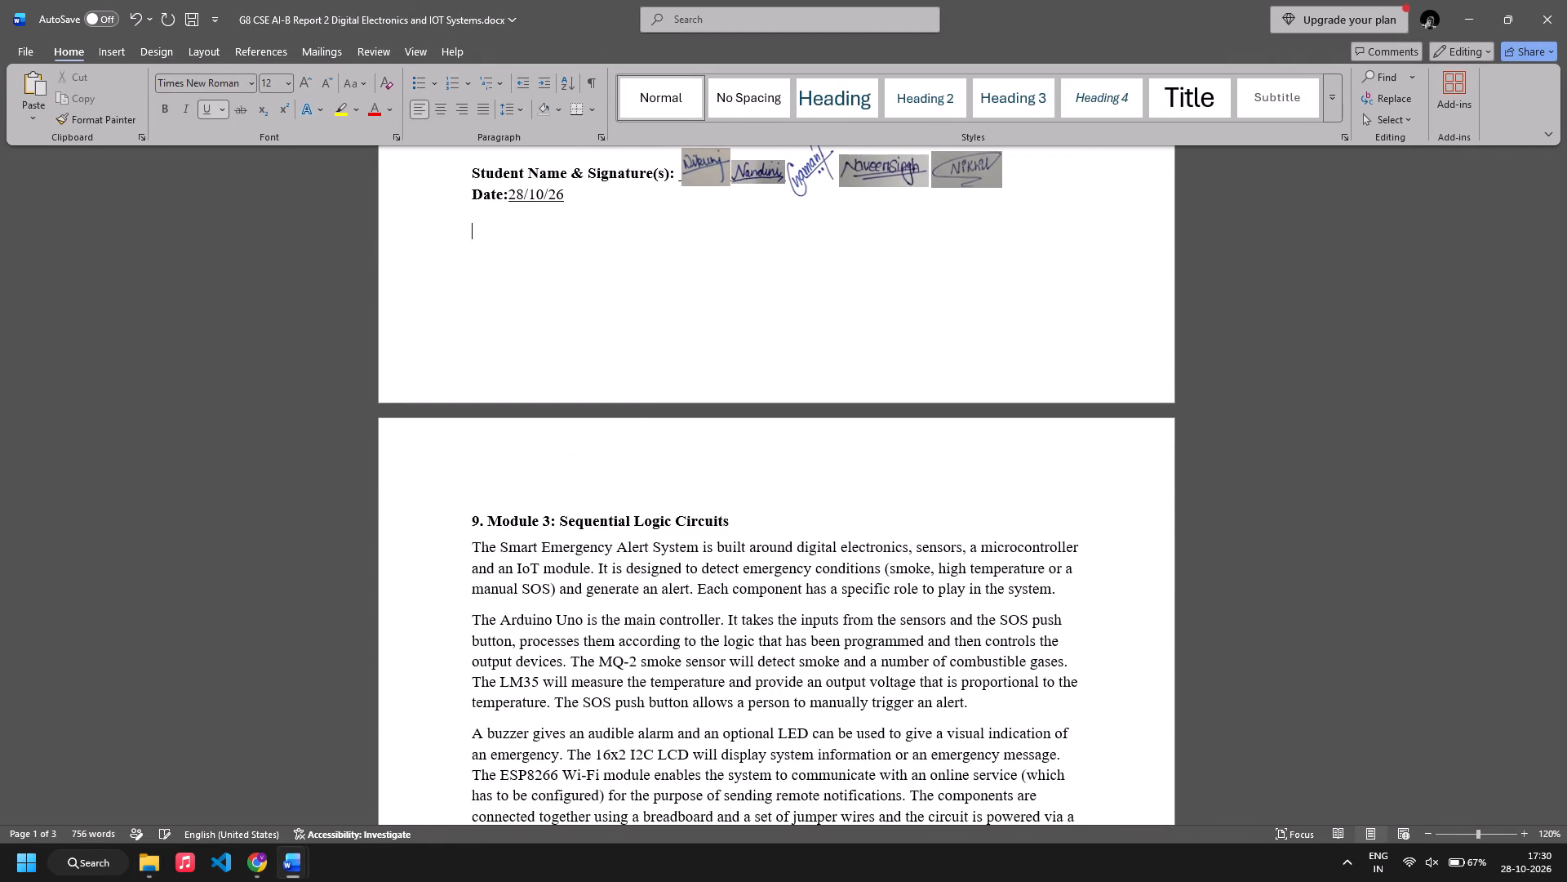
key("Return")
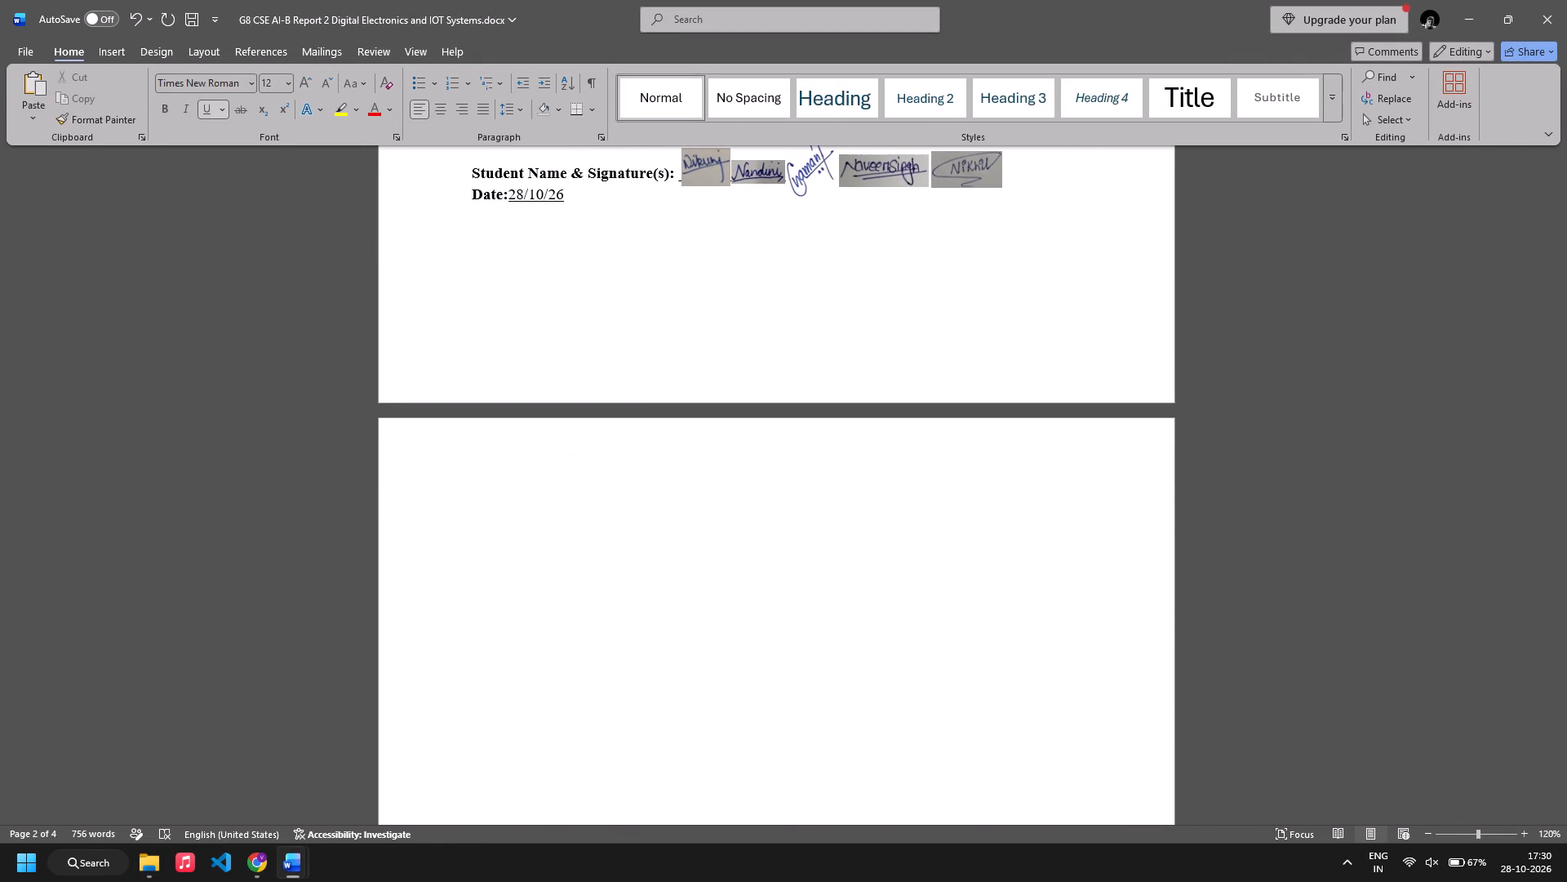
key("ctrl+v")
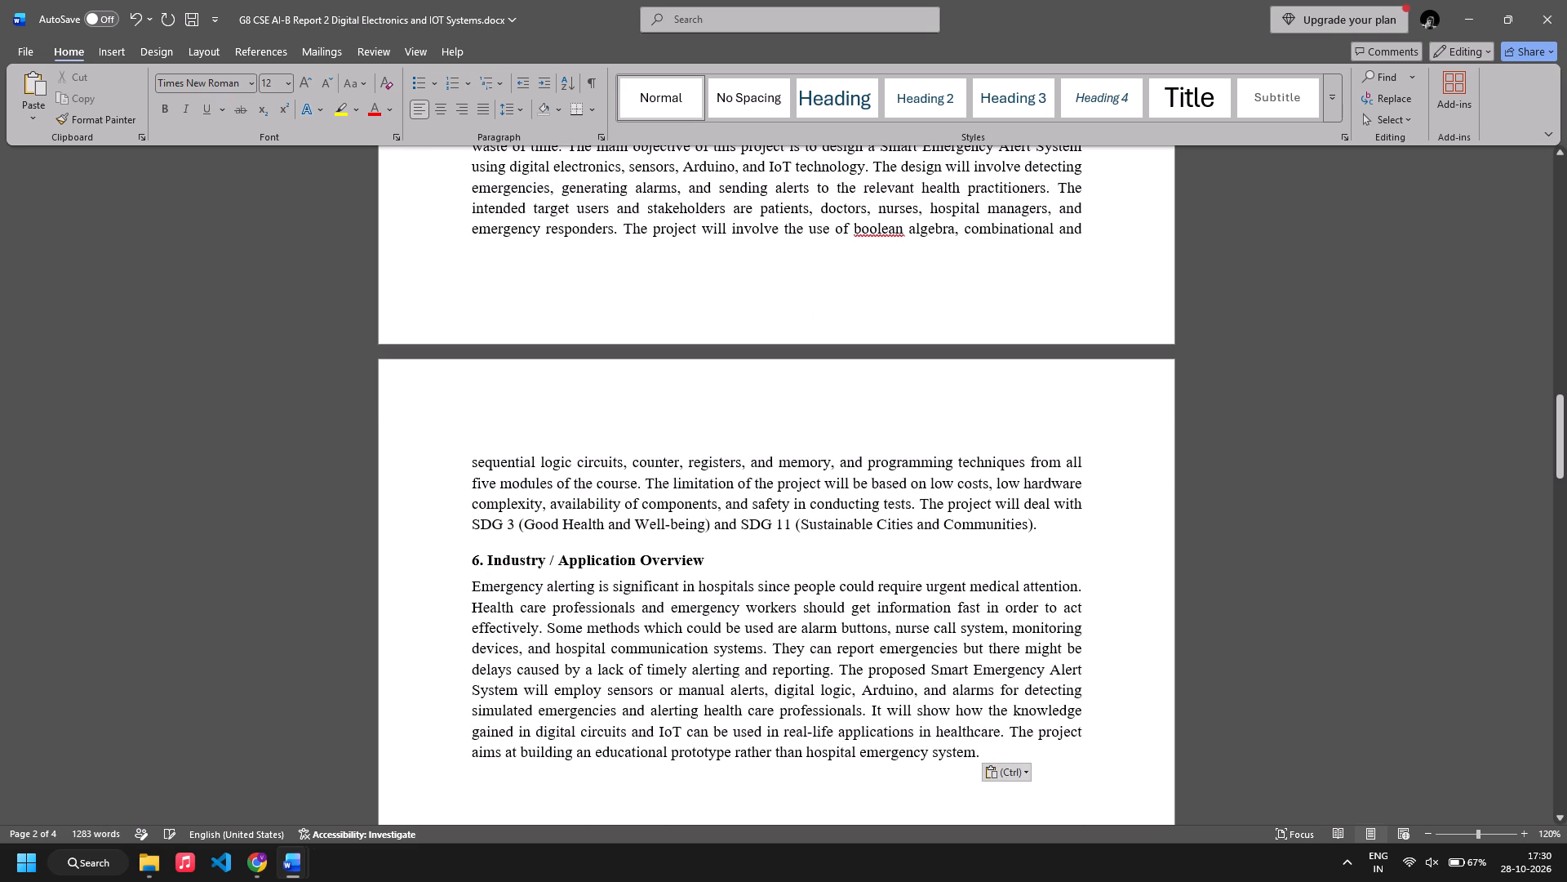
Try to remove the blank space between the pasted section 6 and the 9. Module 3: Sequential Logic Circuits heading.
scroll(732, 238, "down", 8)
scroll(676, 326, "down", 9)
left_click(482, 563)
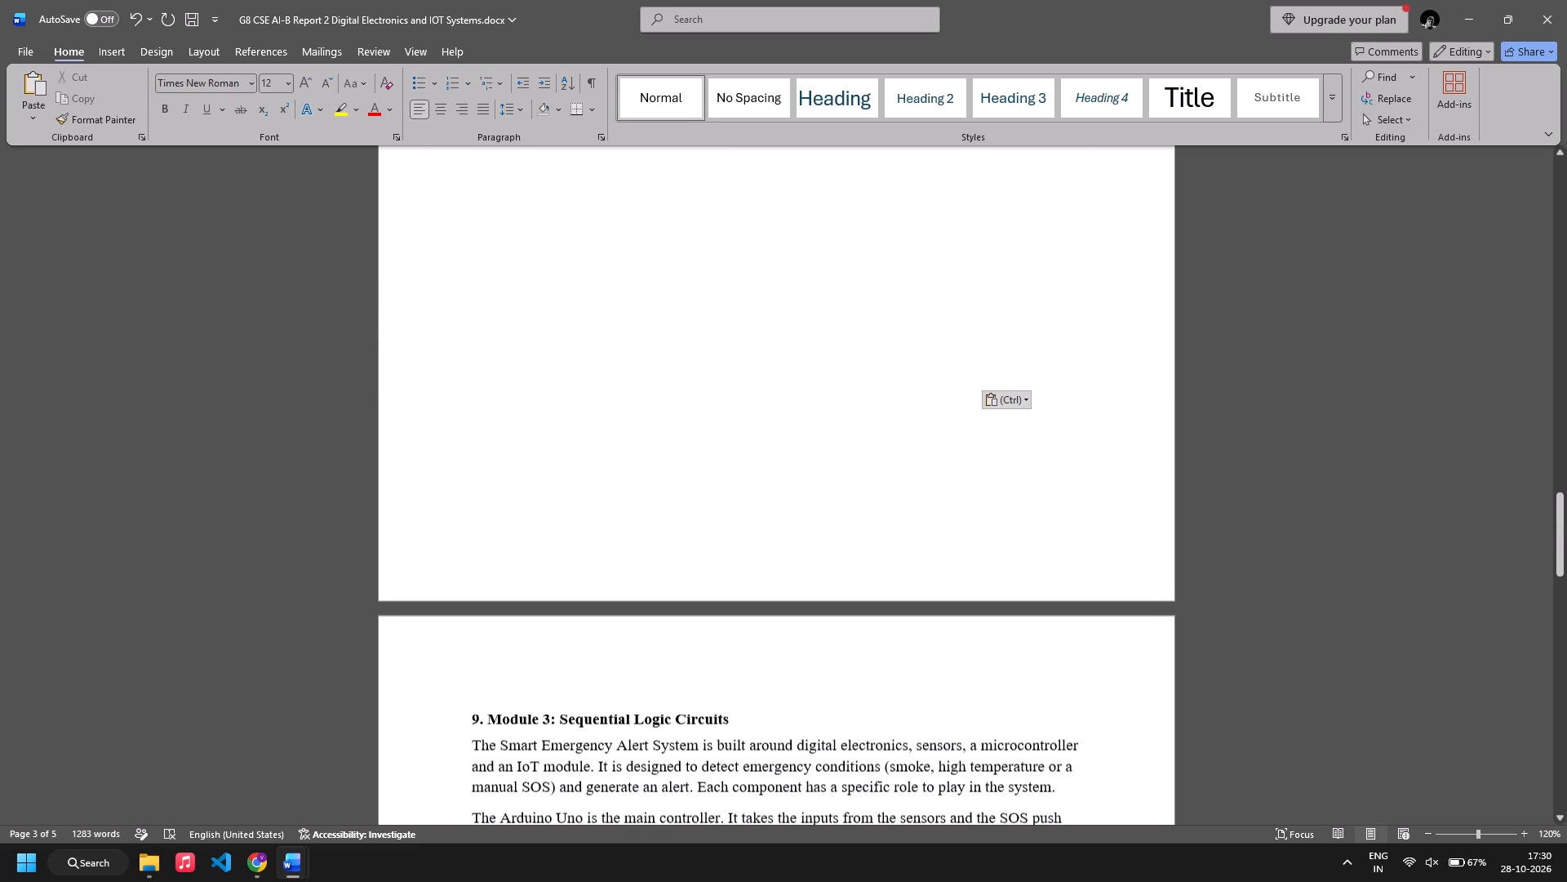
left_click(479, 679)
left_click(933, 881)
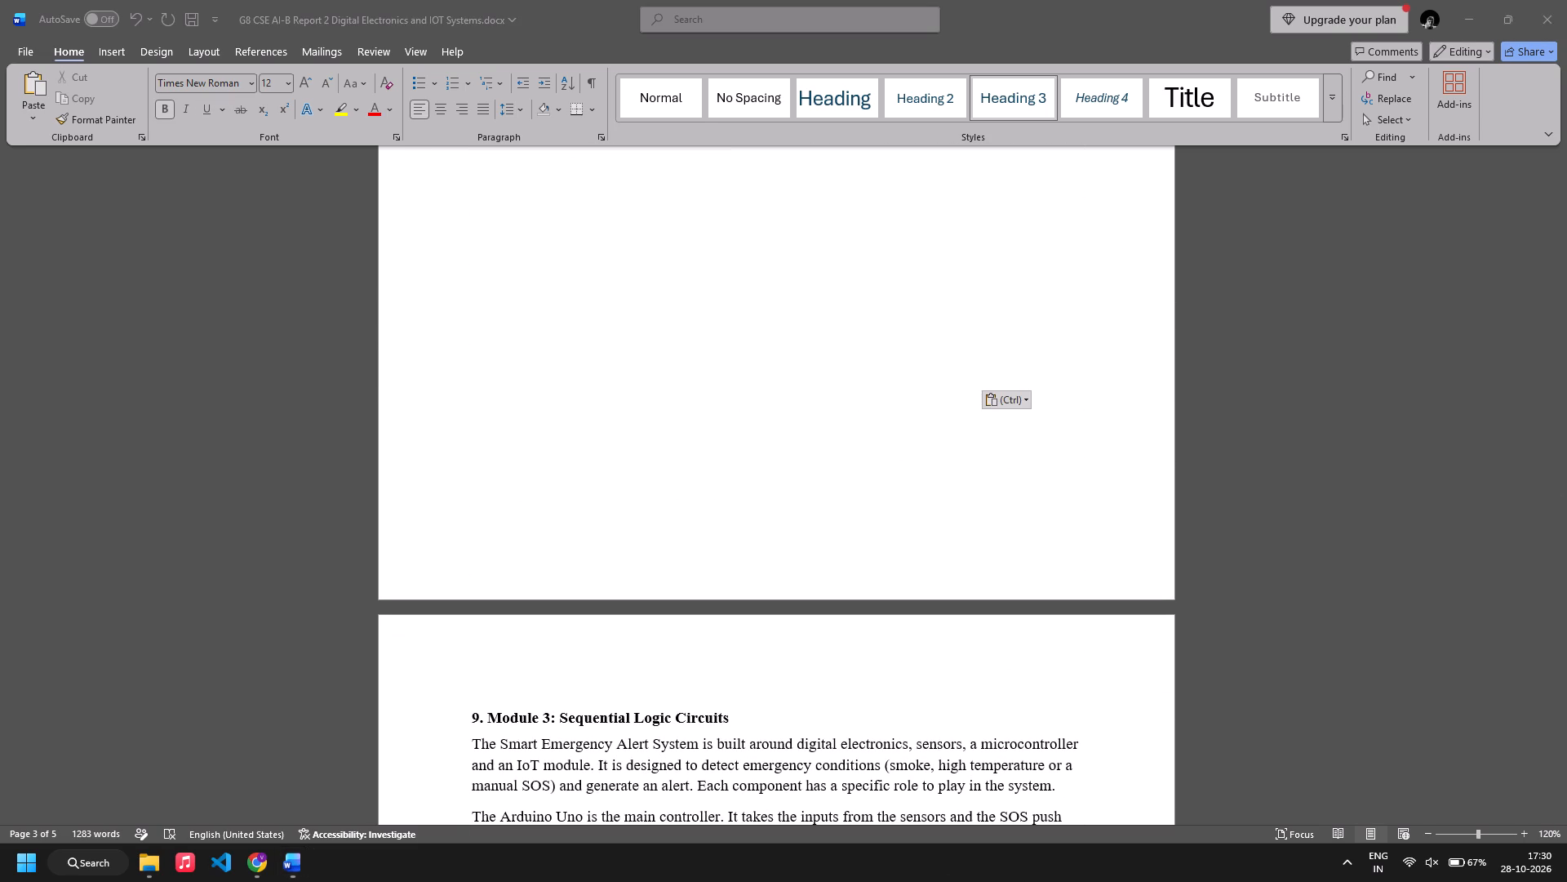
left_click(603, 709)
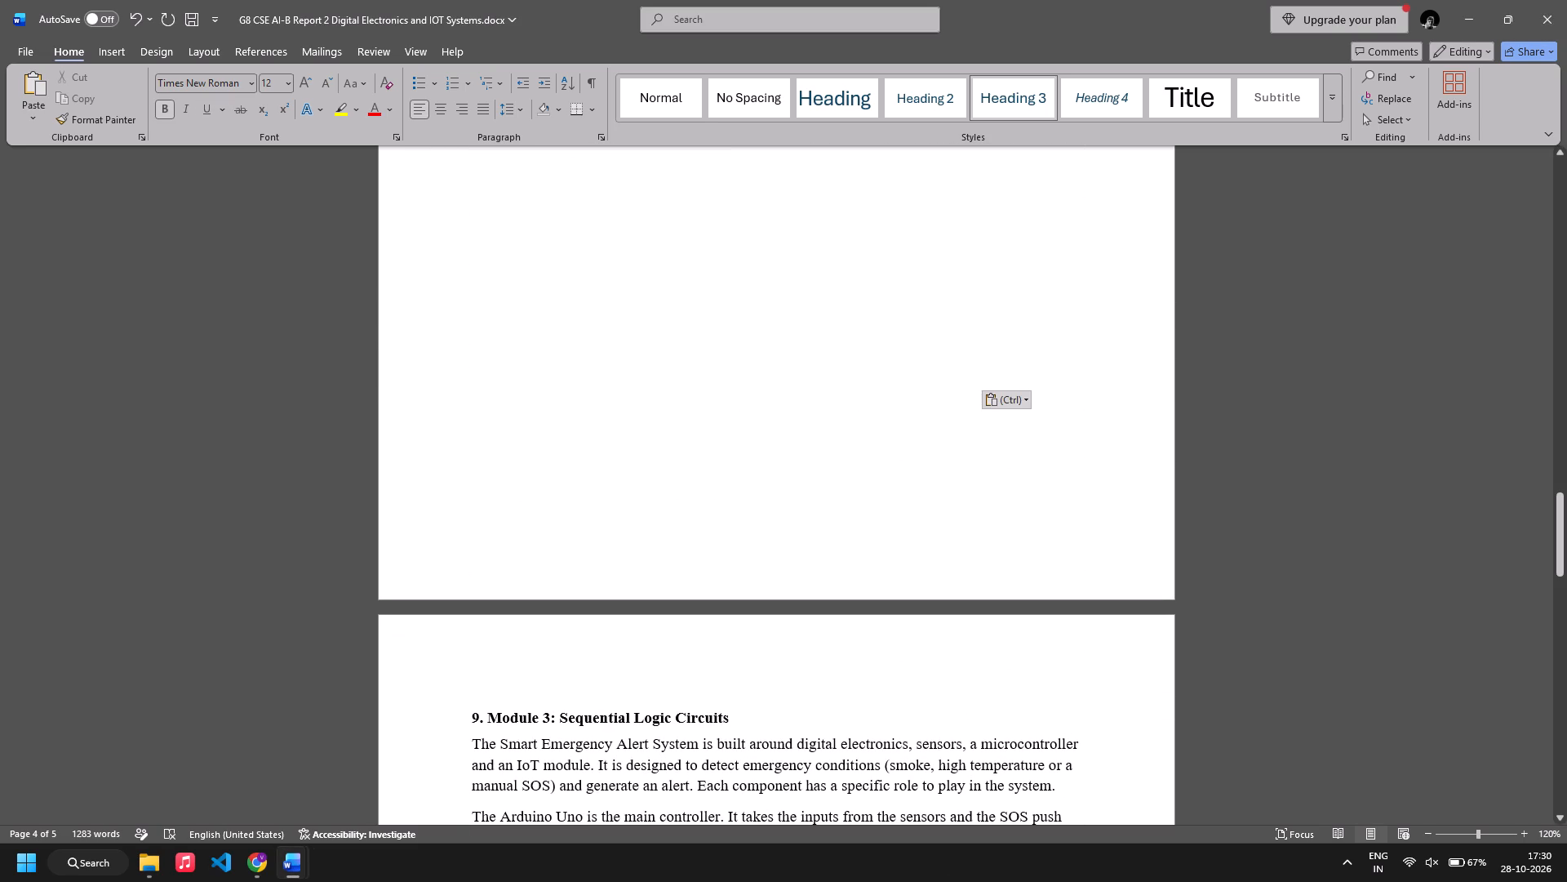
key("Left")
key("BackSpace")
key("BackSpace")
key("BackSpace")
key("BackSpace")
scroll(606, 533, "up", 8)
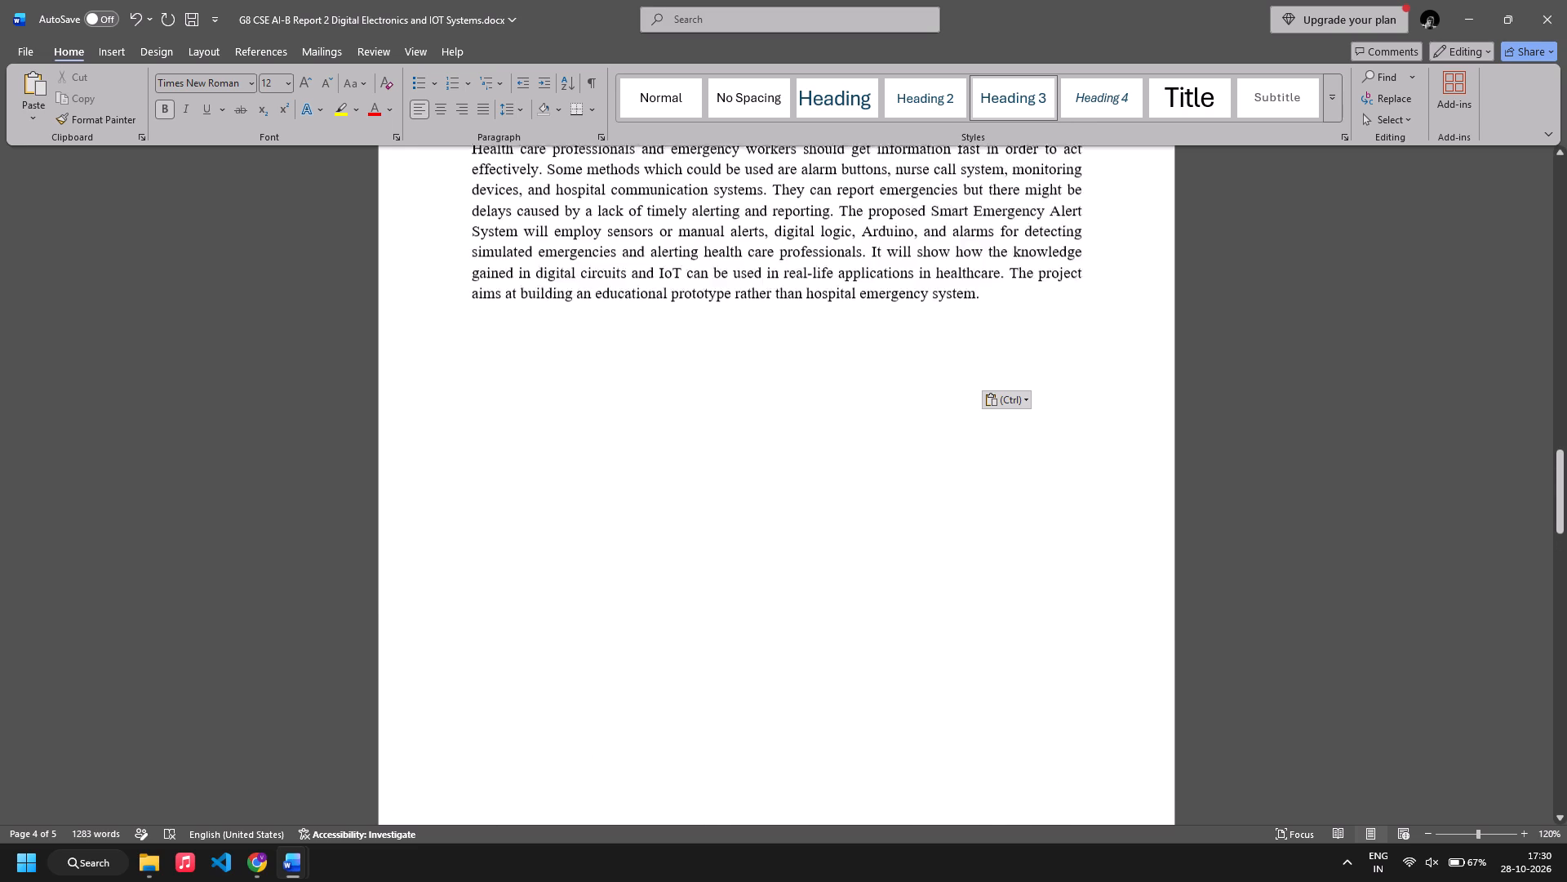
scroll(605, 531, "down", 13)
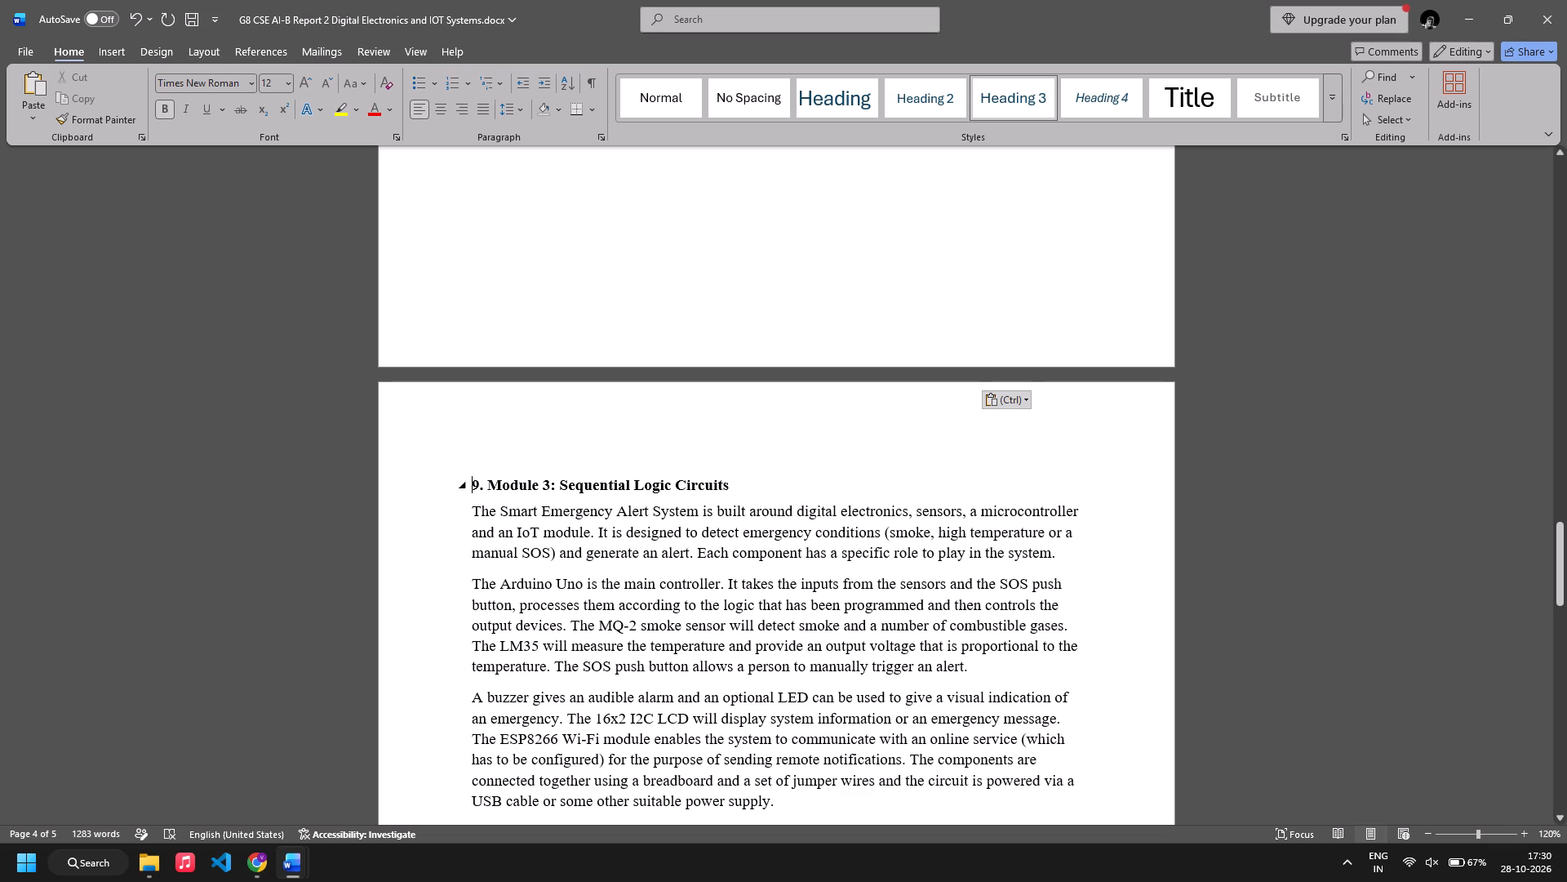
Cut everything from the 9. Module 3: Sequential Logic Circuits heading through the end of the document.
left_click_drag(468, 481, 649, 615)
scroll(649, 615, "down", 15)
scroll(649, 615, "down", 14)
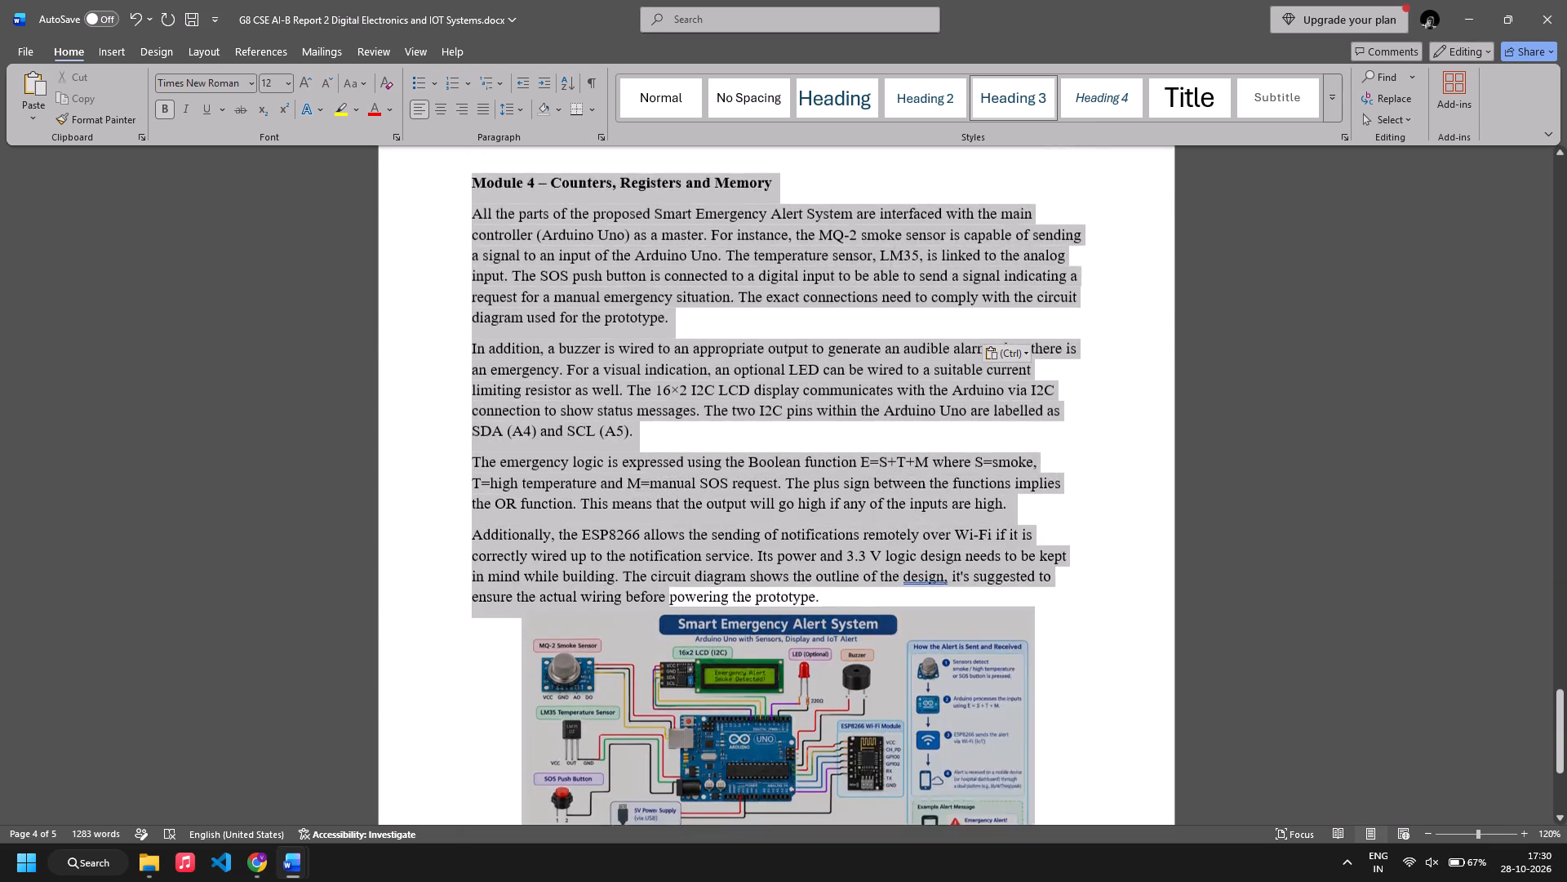
scroll(649, 615, "down", 14)
left_click_drag(649, 615, 815, 721)
key("ctrl+x")
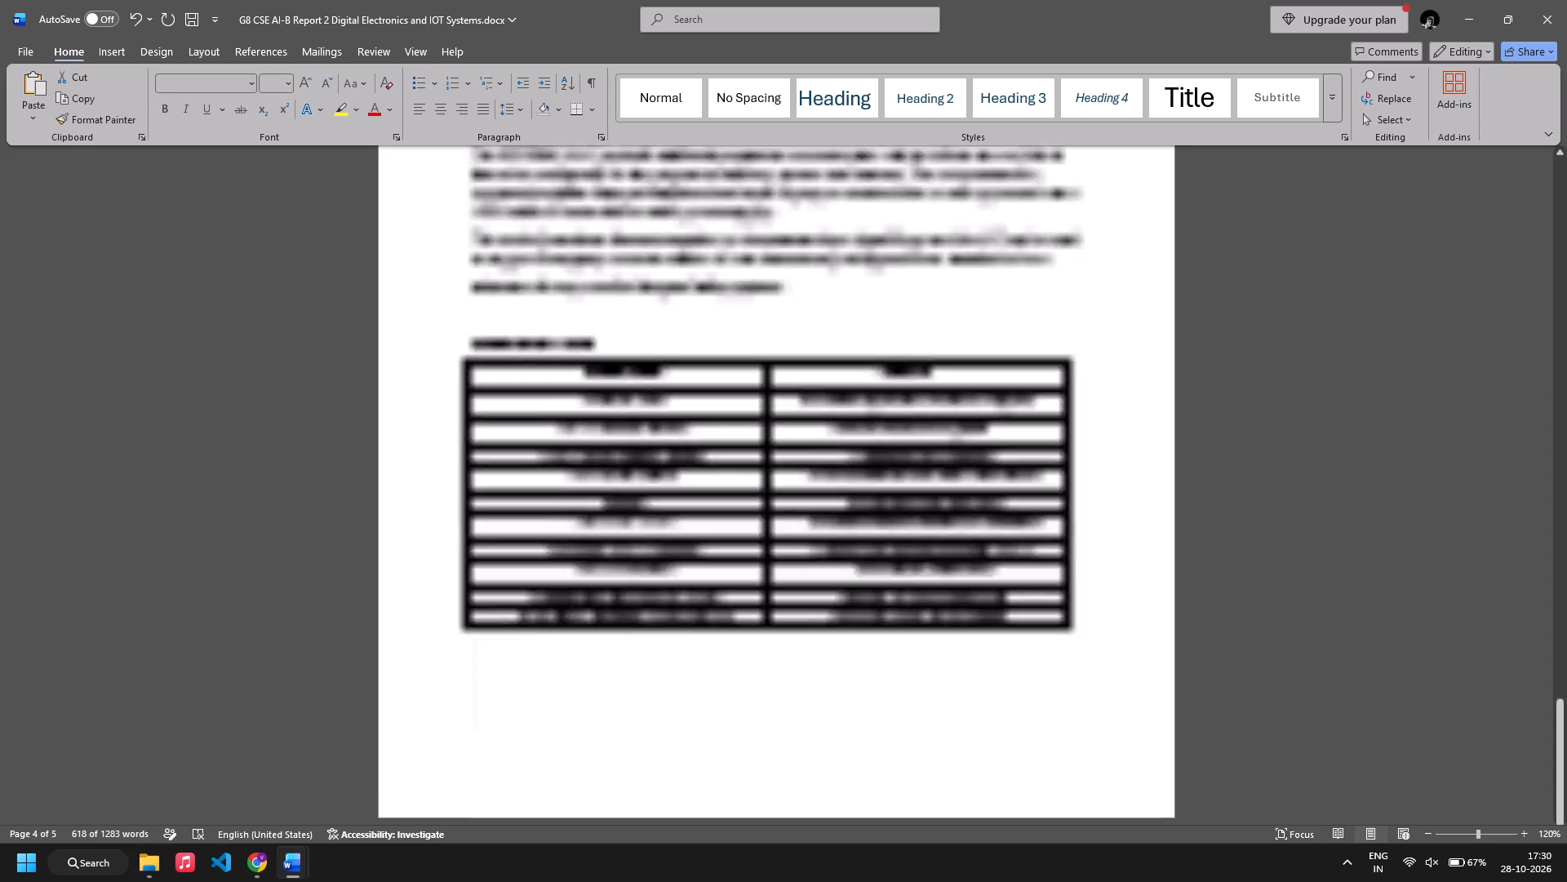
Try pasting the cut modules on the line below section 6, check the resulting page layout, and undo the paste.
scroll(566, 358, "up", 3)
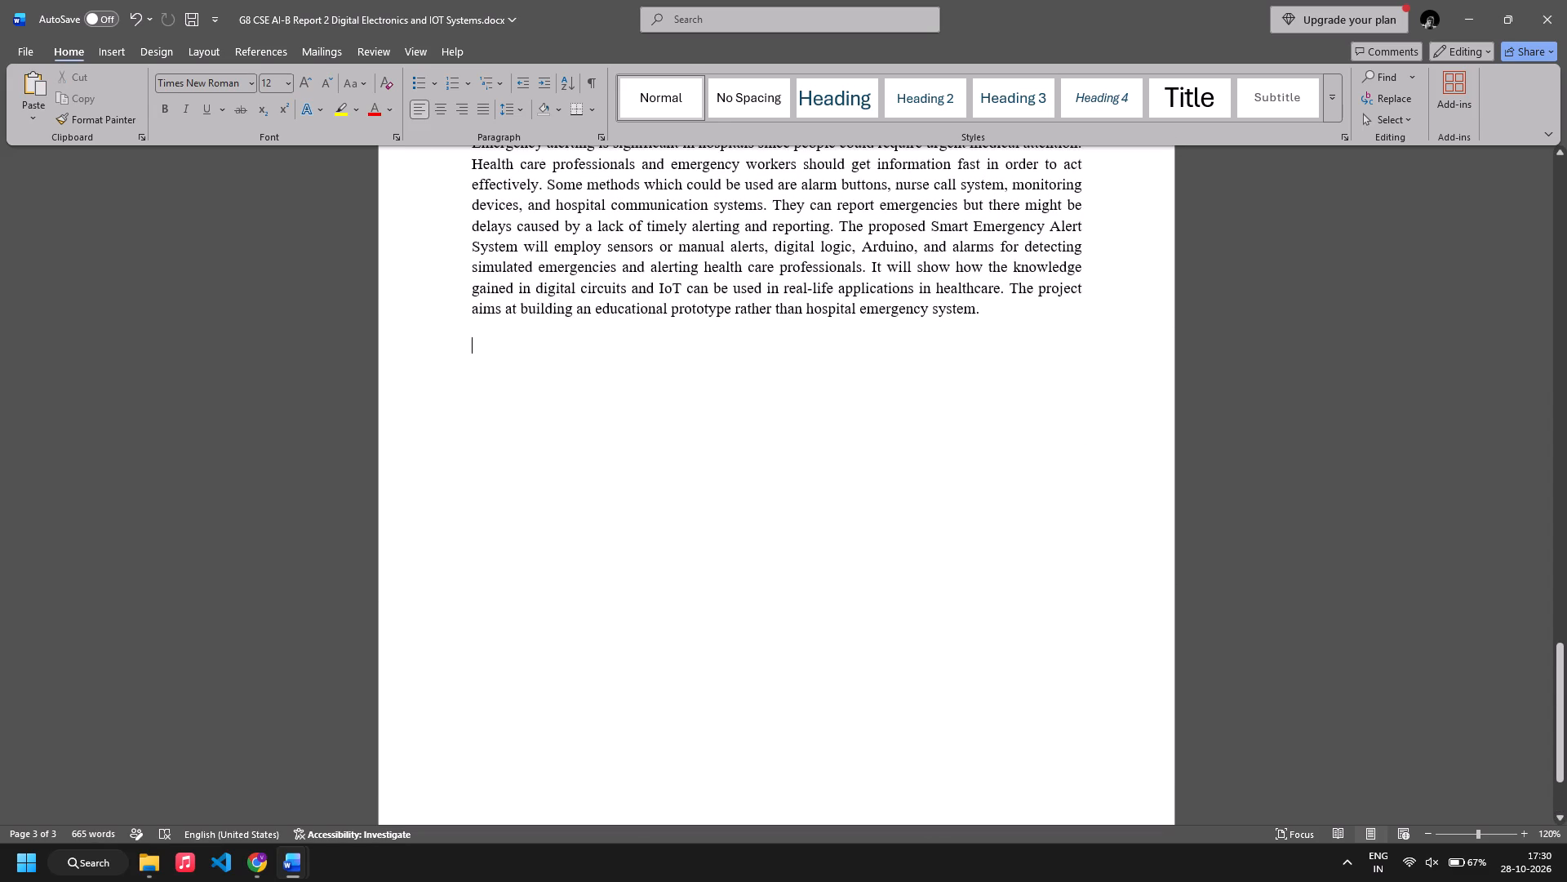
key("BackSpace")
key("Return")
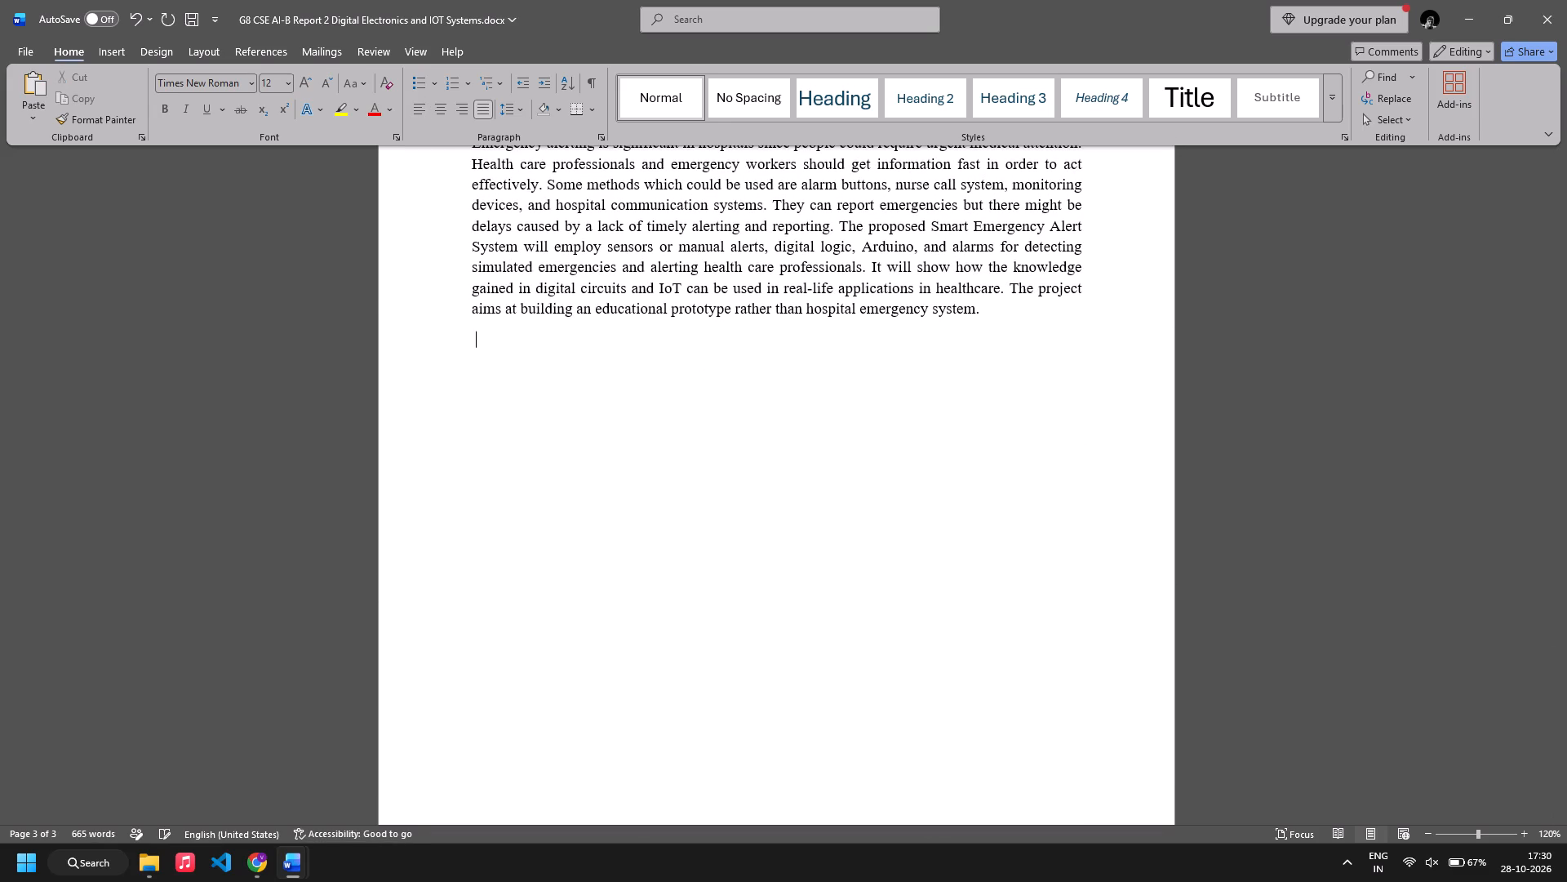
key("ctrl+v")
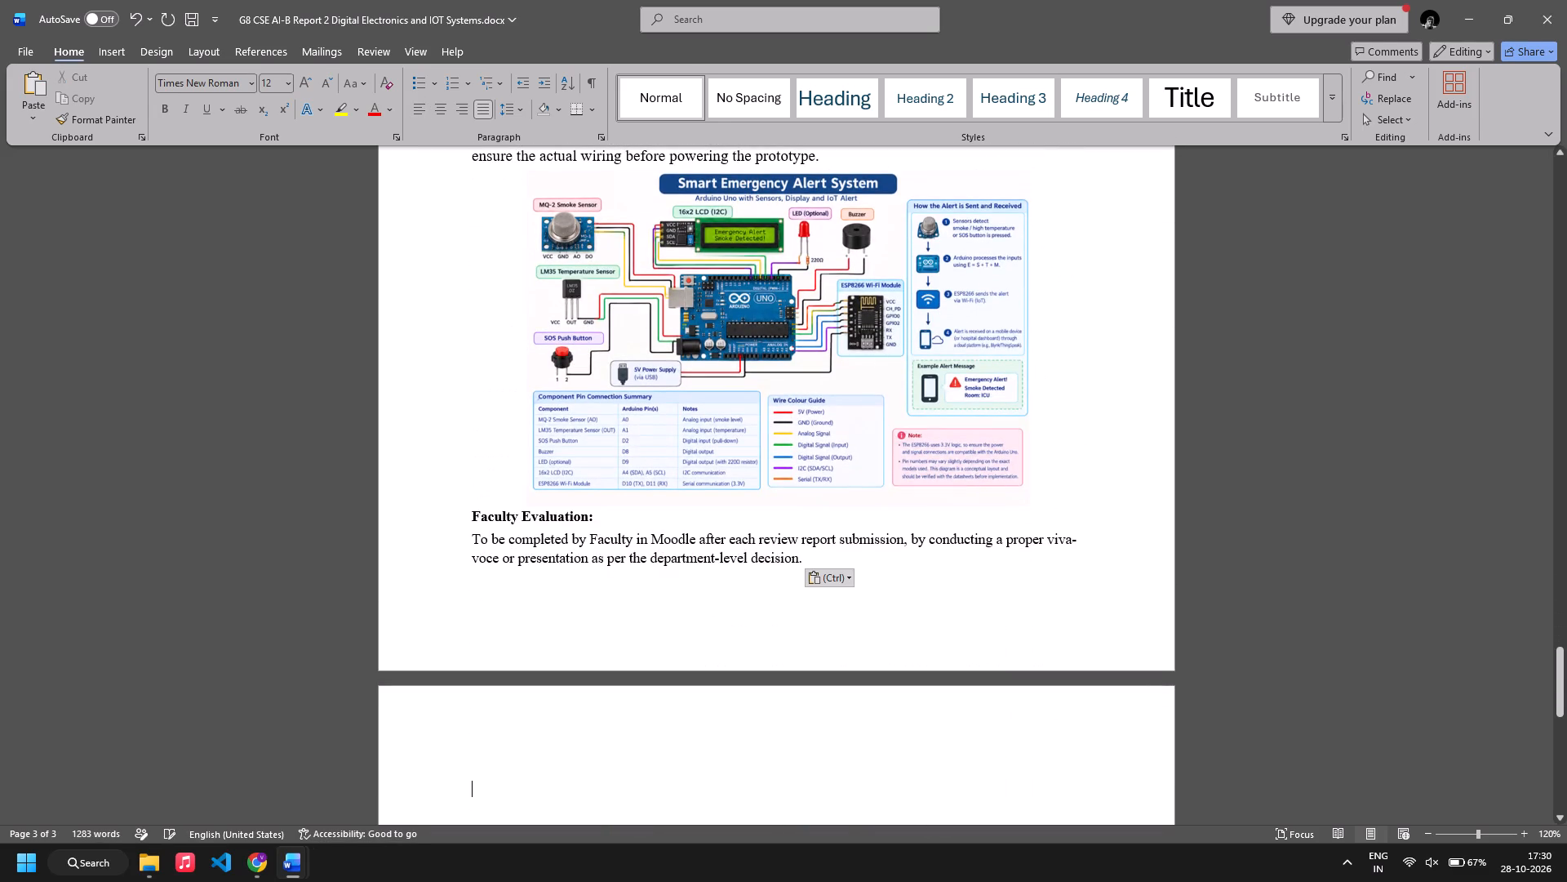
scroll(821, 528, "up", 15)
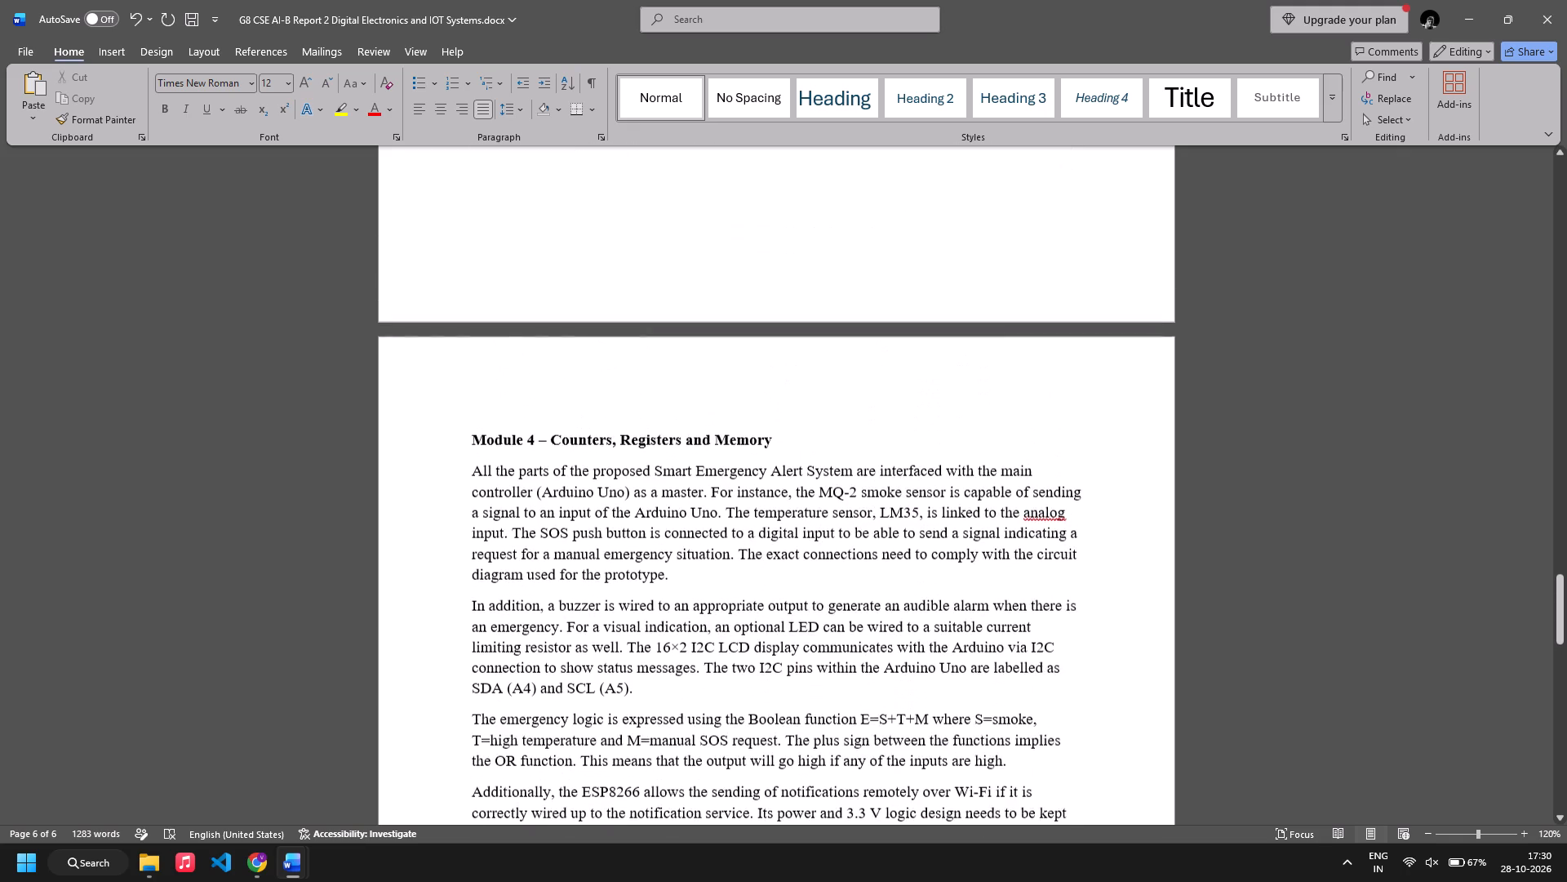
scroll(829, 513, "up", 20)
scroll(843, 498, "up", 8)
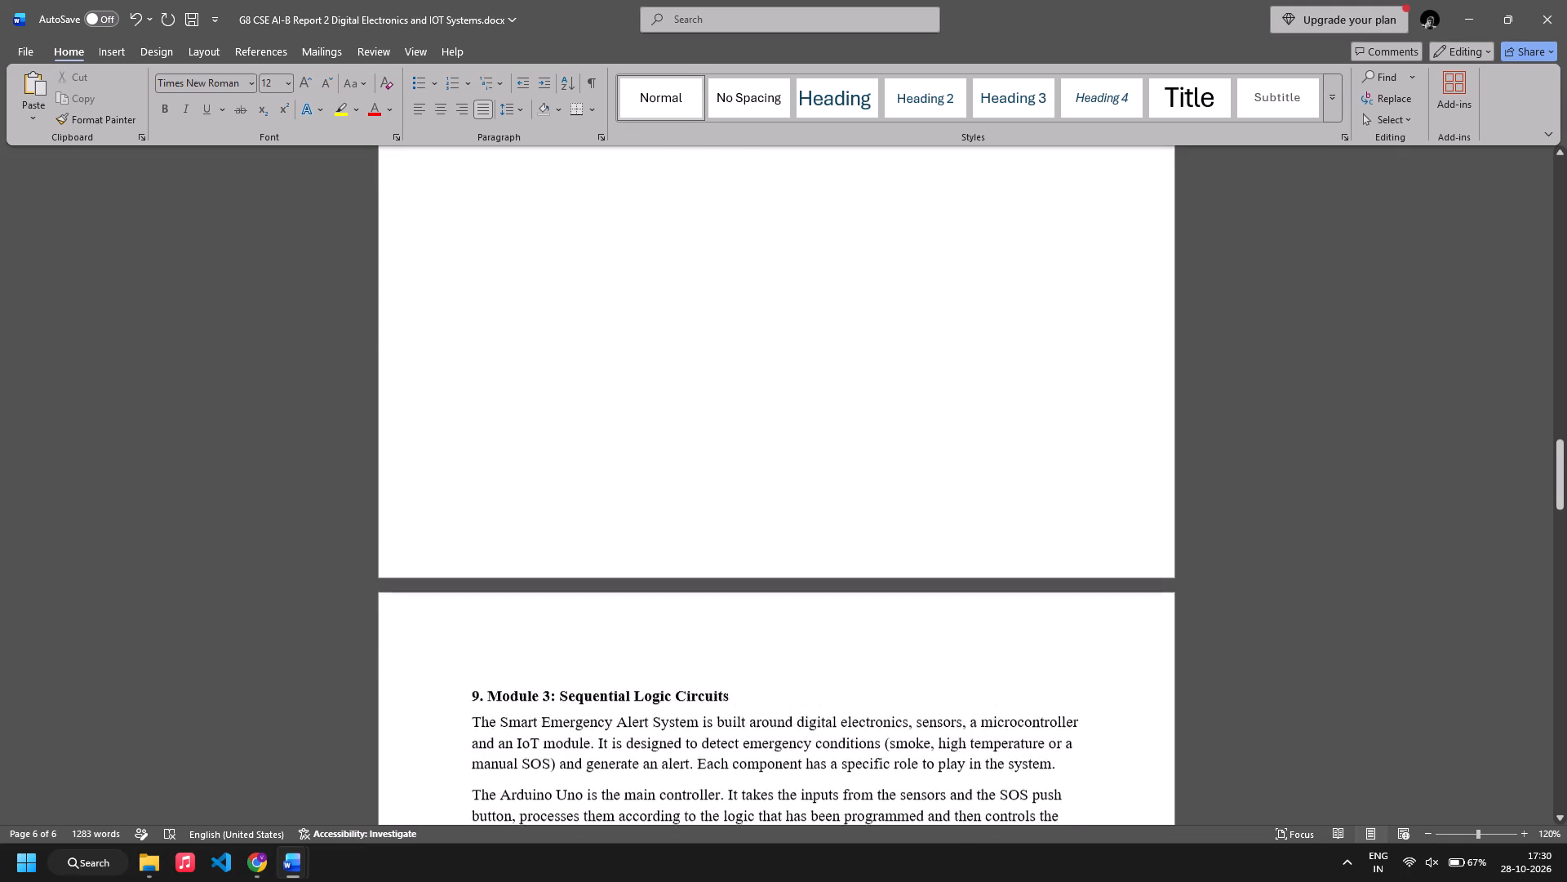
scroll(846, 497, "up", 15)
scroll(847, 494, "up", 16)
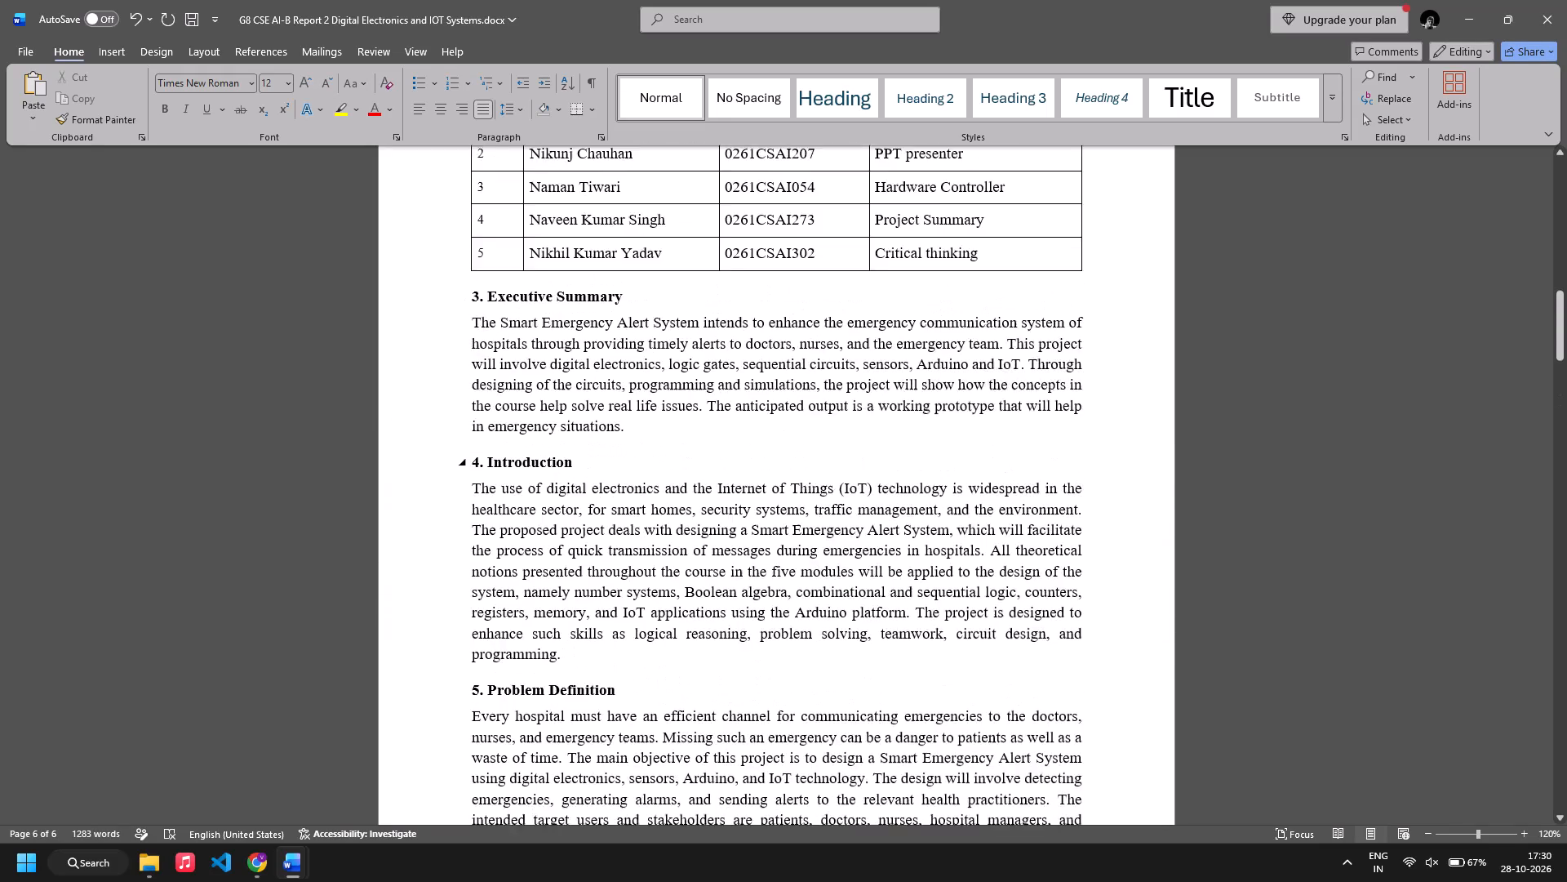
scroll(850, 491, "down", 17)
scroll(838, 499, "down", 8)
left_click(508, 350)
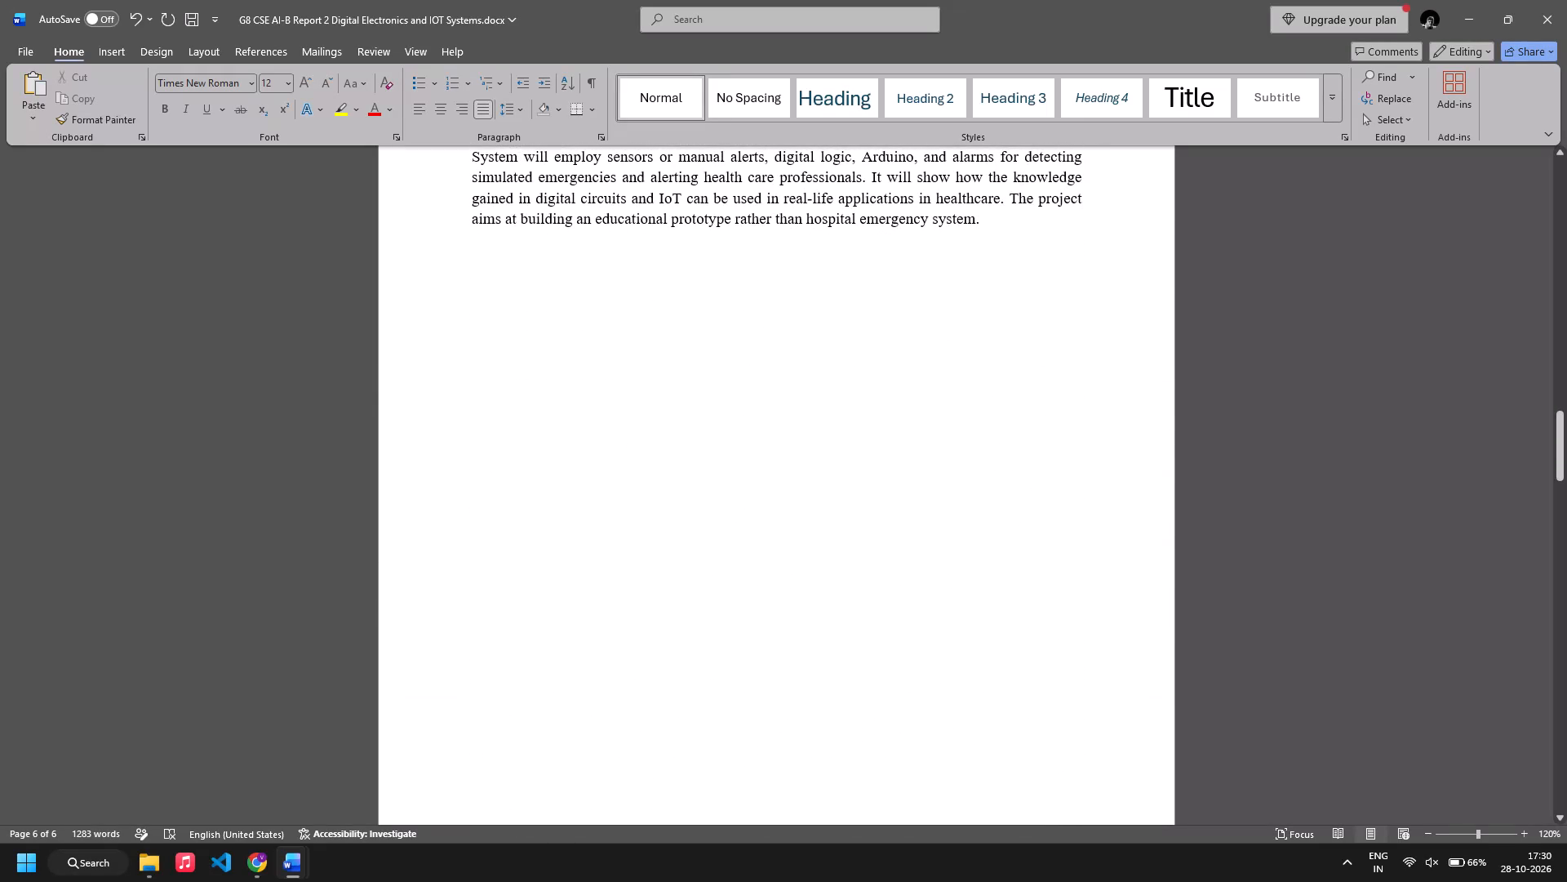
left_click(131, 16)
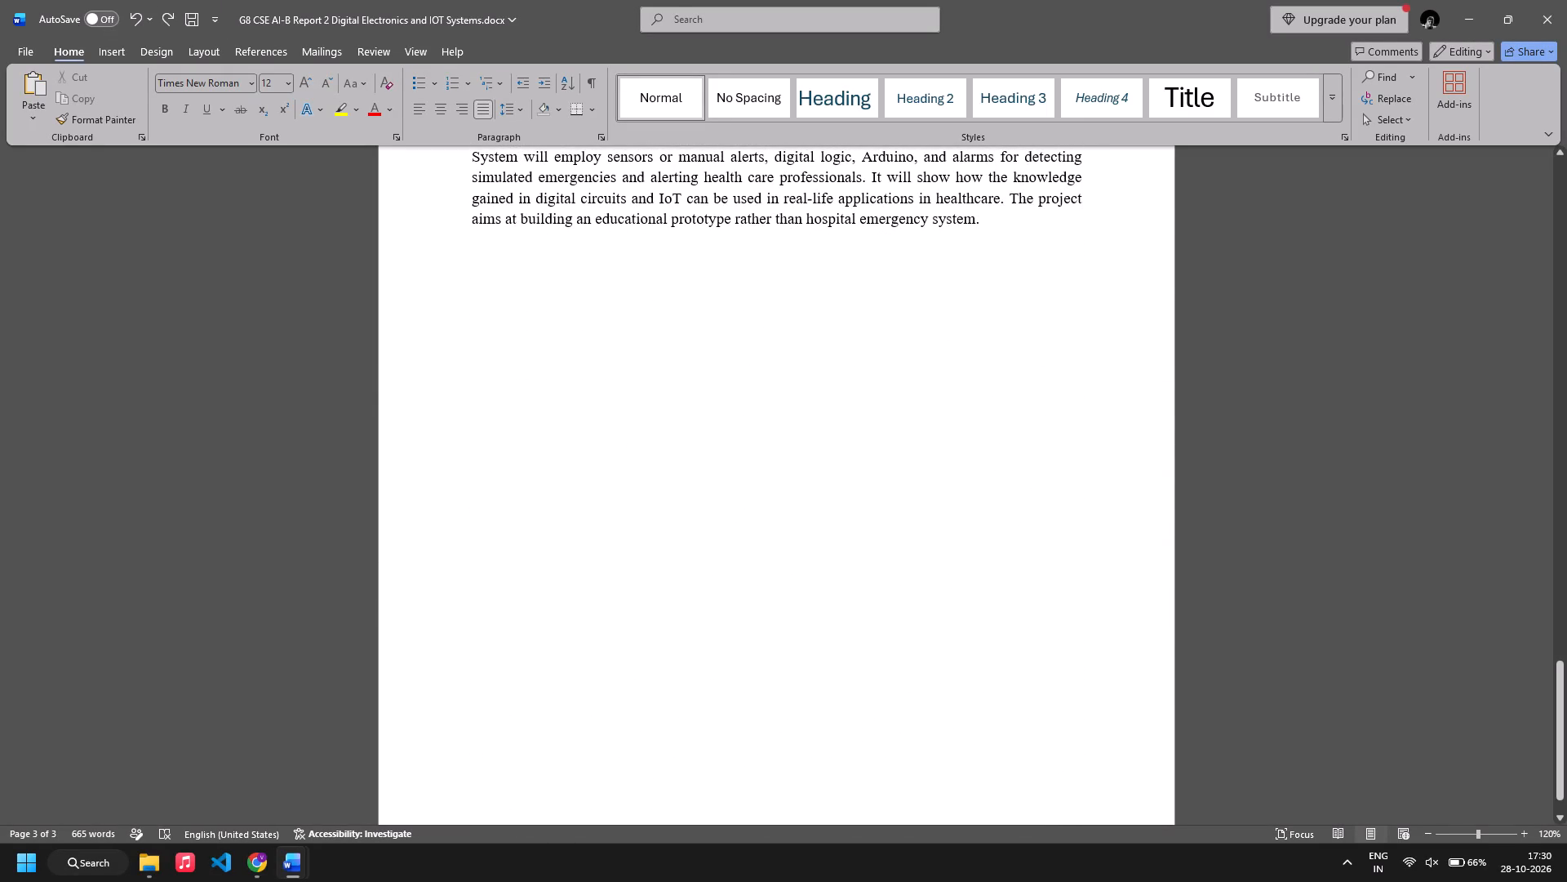
Paste the cut Module 3 and Module 4 content on a new line after section 6's last sentence.
left_click(994, 222)
key("Return")
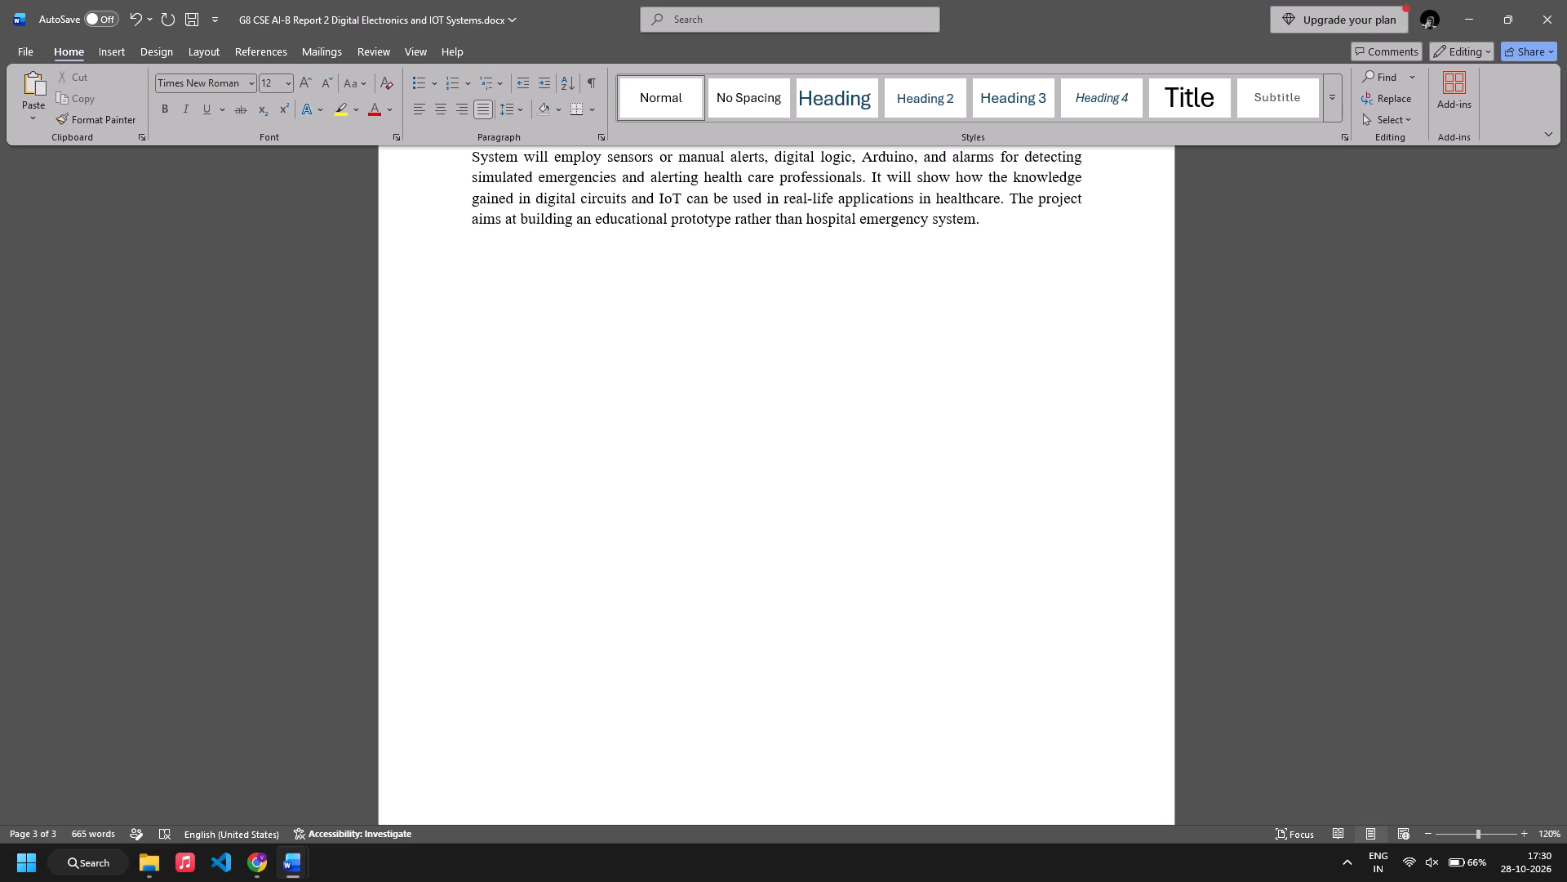
key("ctrl+v")
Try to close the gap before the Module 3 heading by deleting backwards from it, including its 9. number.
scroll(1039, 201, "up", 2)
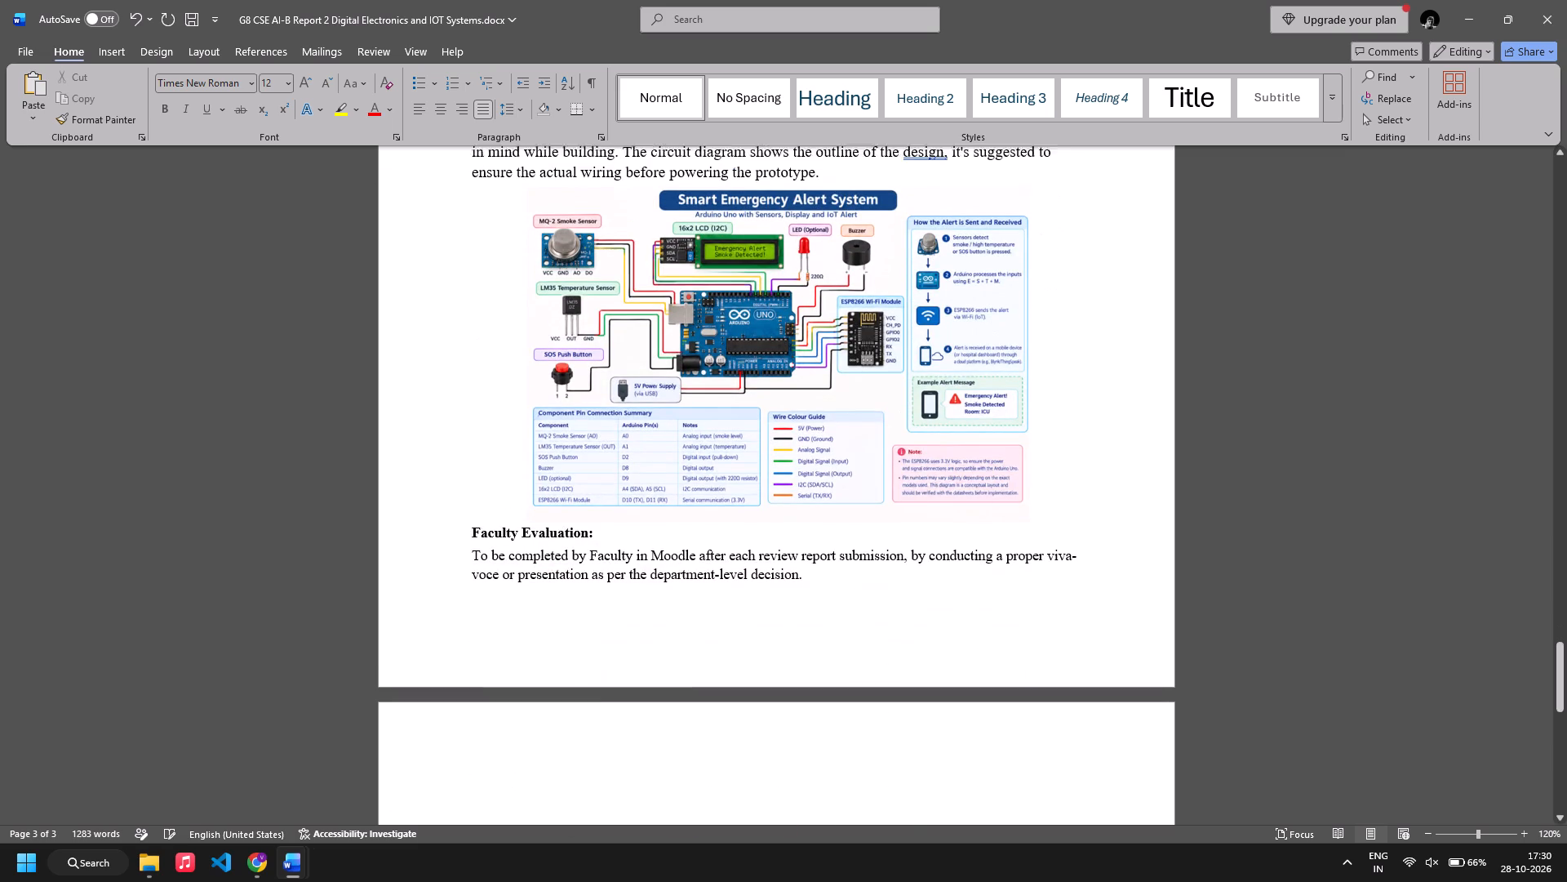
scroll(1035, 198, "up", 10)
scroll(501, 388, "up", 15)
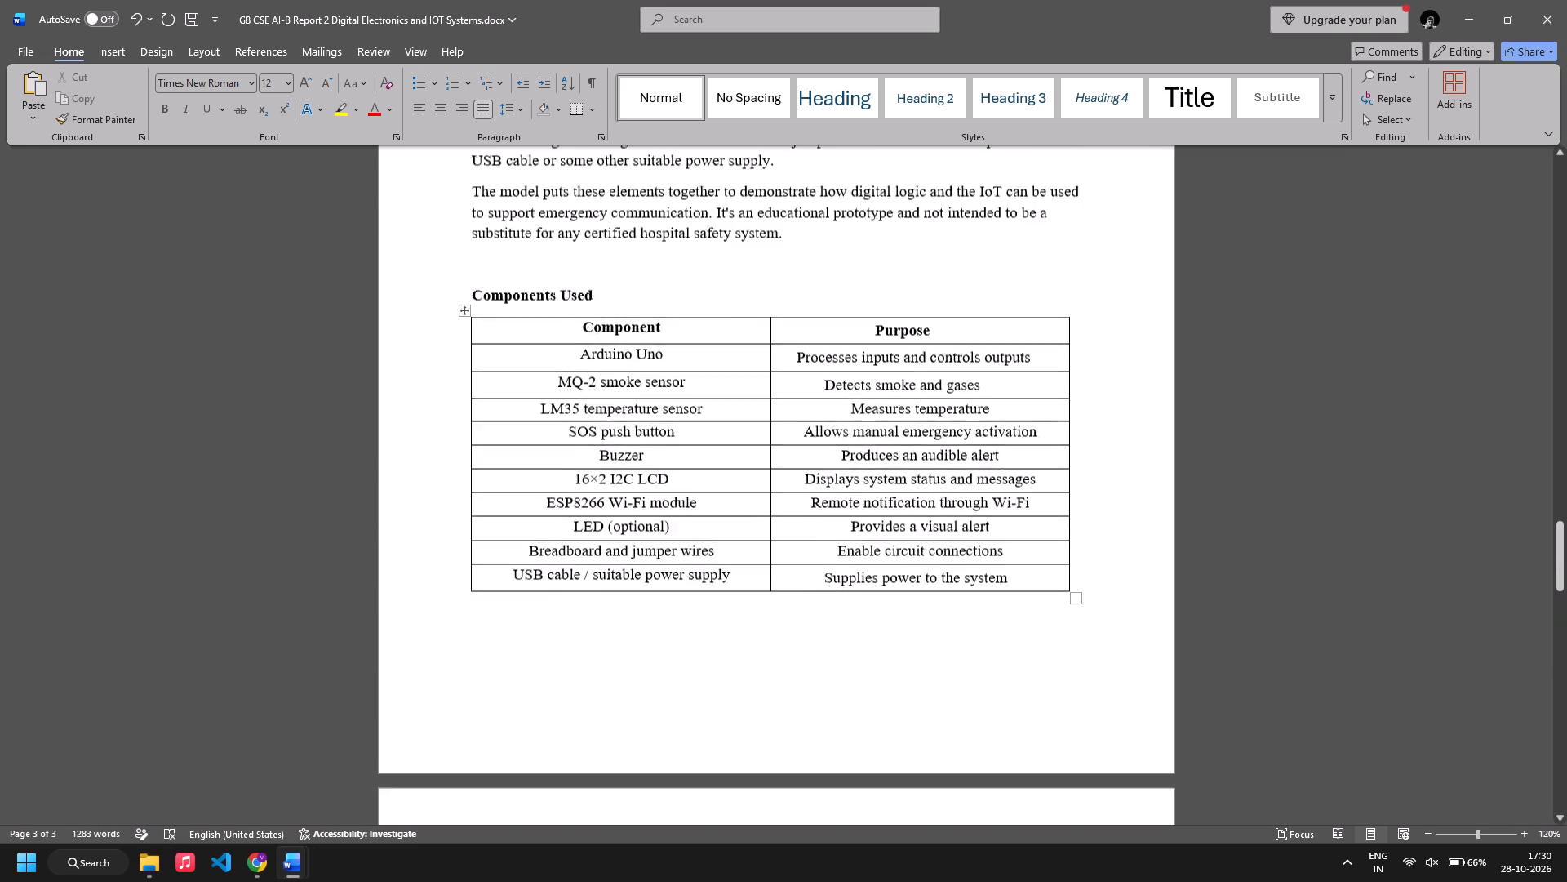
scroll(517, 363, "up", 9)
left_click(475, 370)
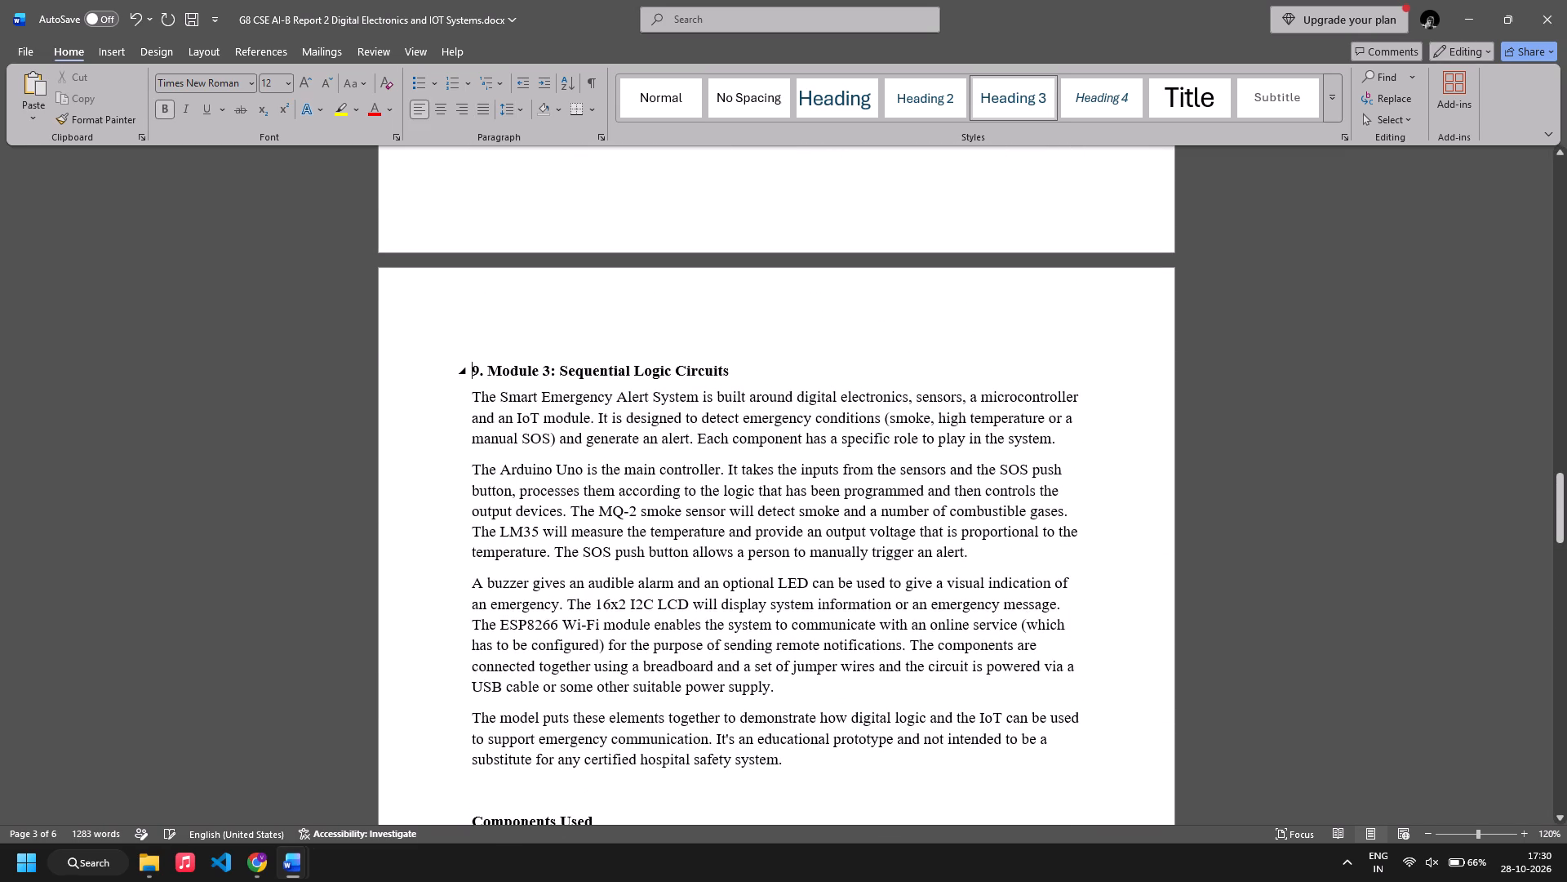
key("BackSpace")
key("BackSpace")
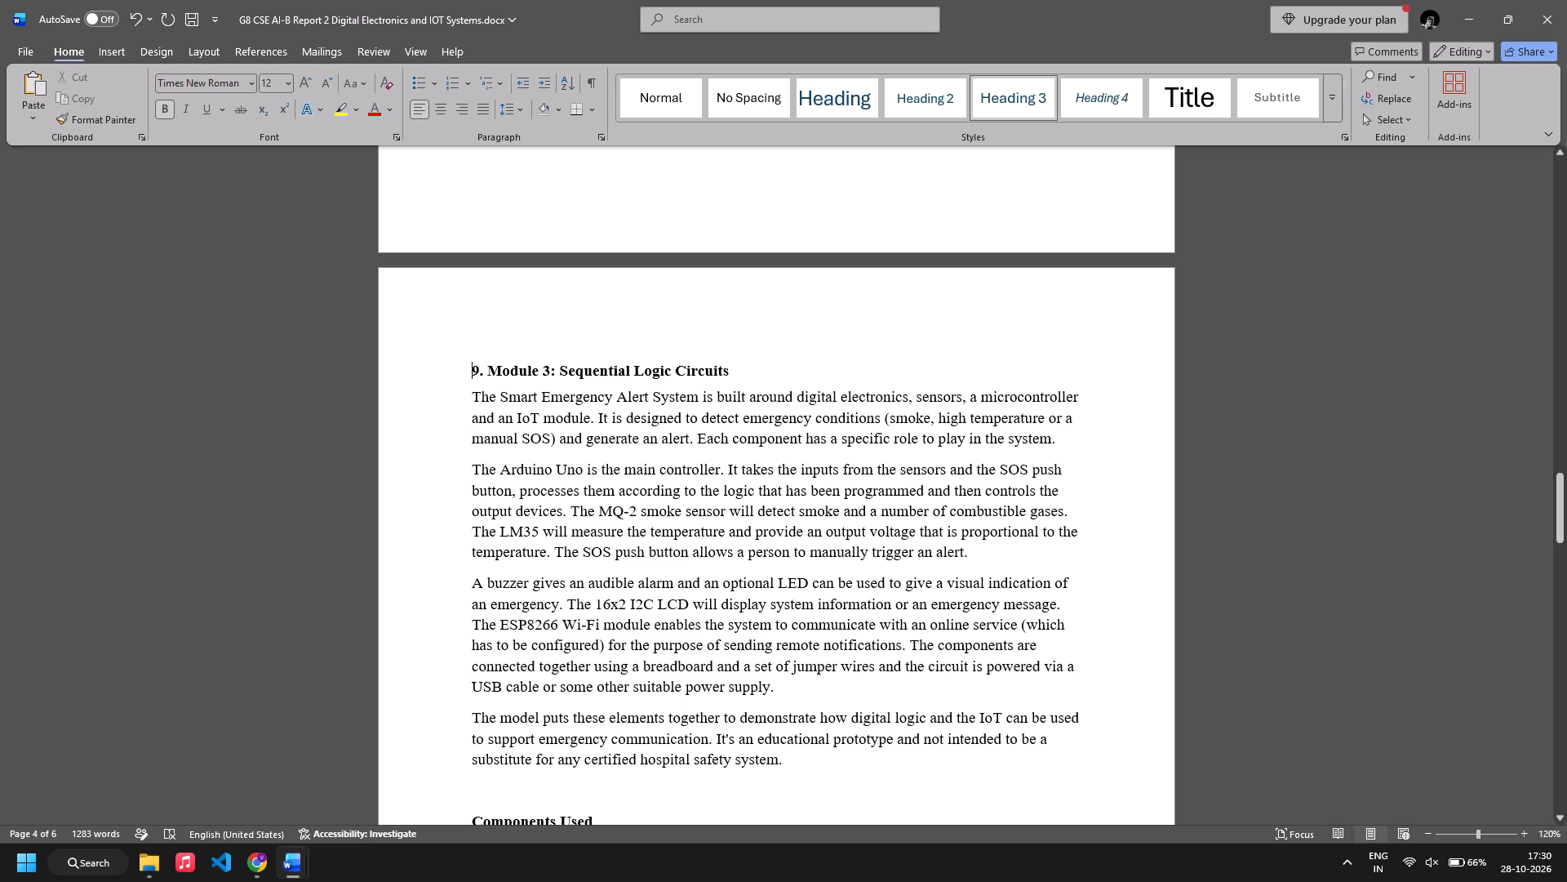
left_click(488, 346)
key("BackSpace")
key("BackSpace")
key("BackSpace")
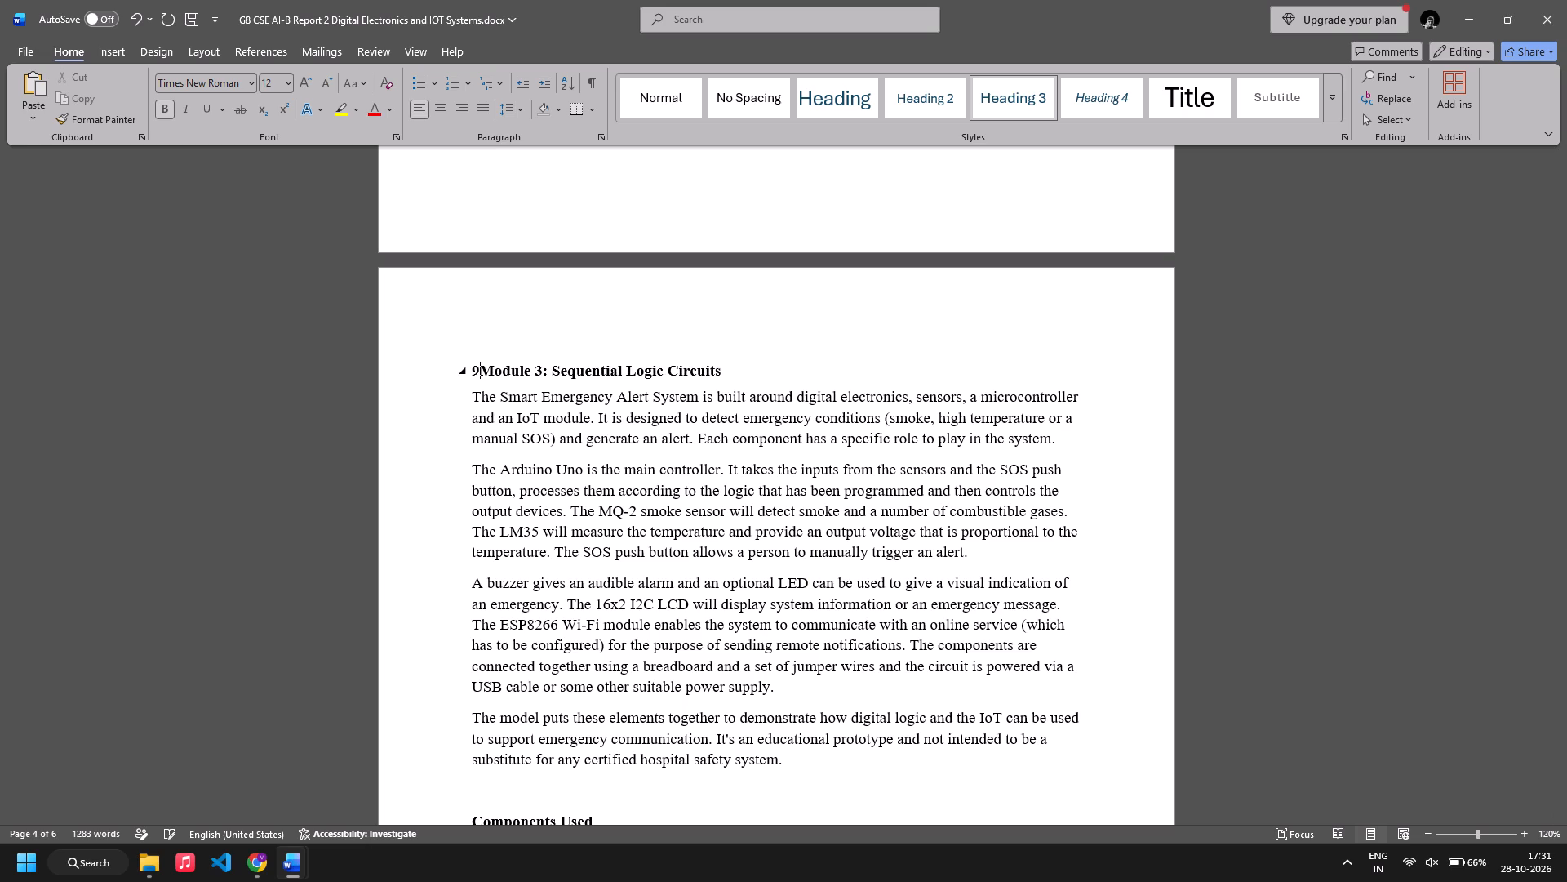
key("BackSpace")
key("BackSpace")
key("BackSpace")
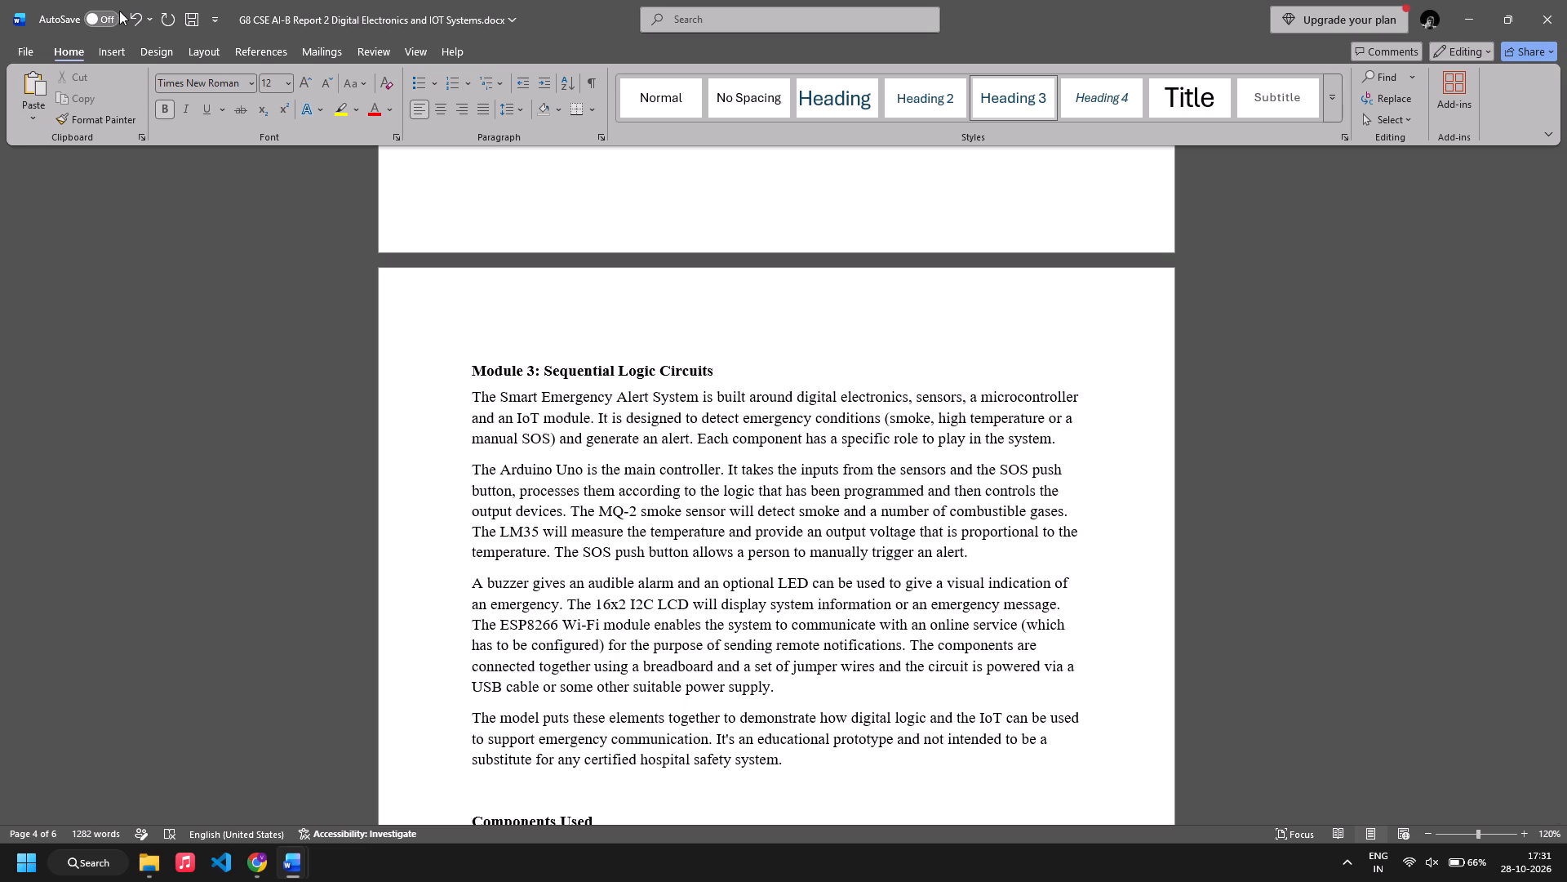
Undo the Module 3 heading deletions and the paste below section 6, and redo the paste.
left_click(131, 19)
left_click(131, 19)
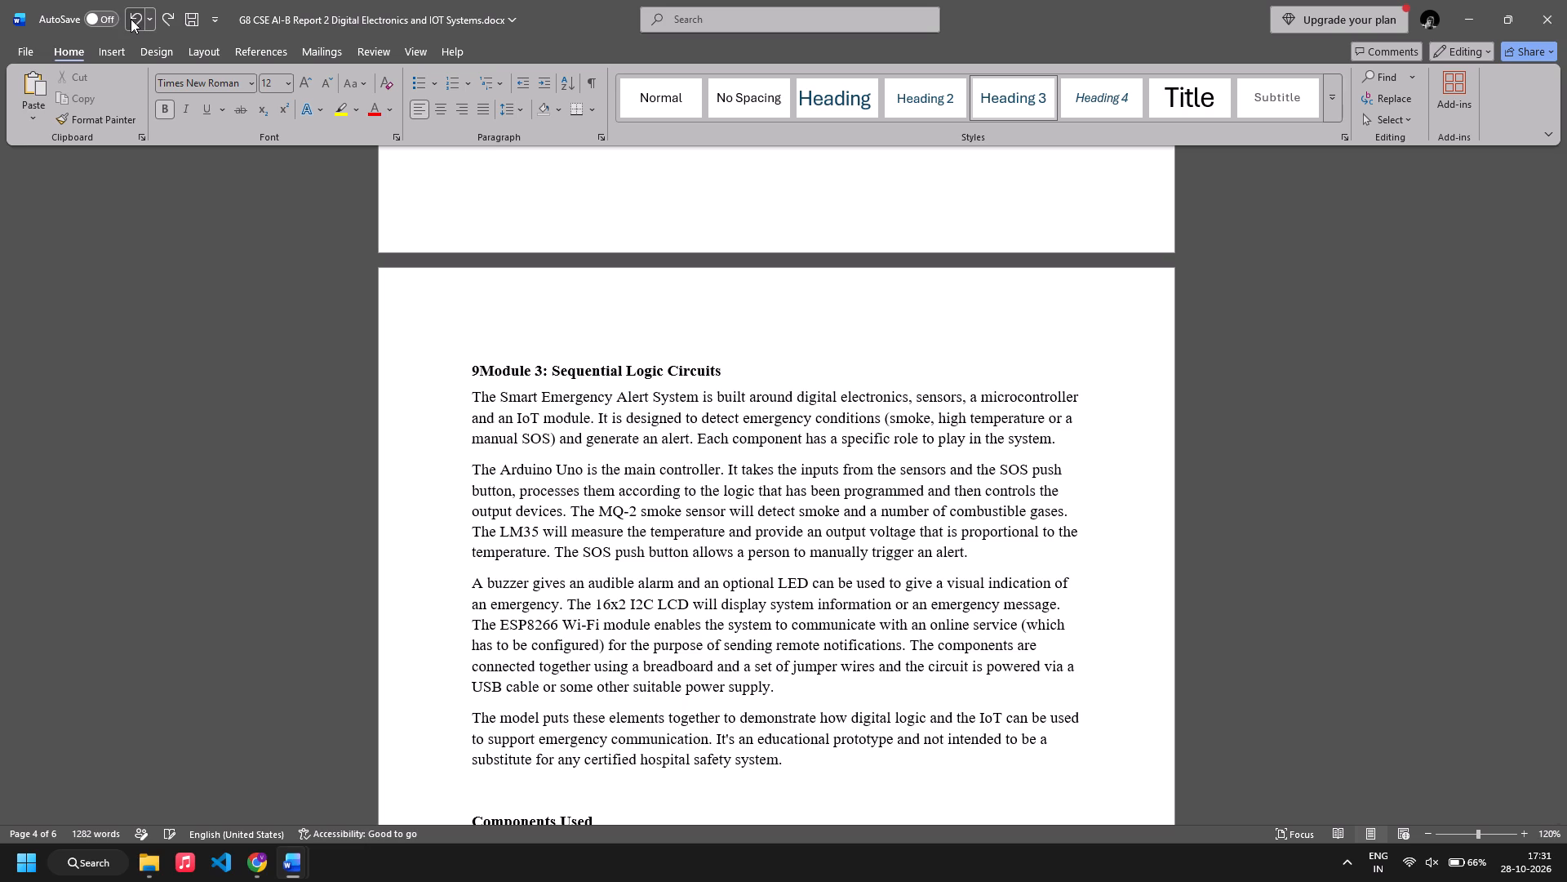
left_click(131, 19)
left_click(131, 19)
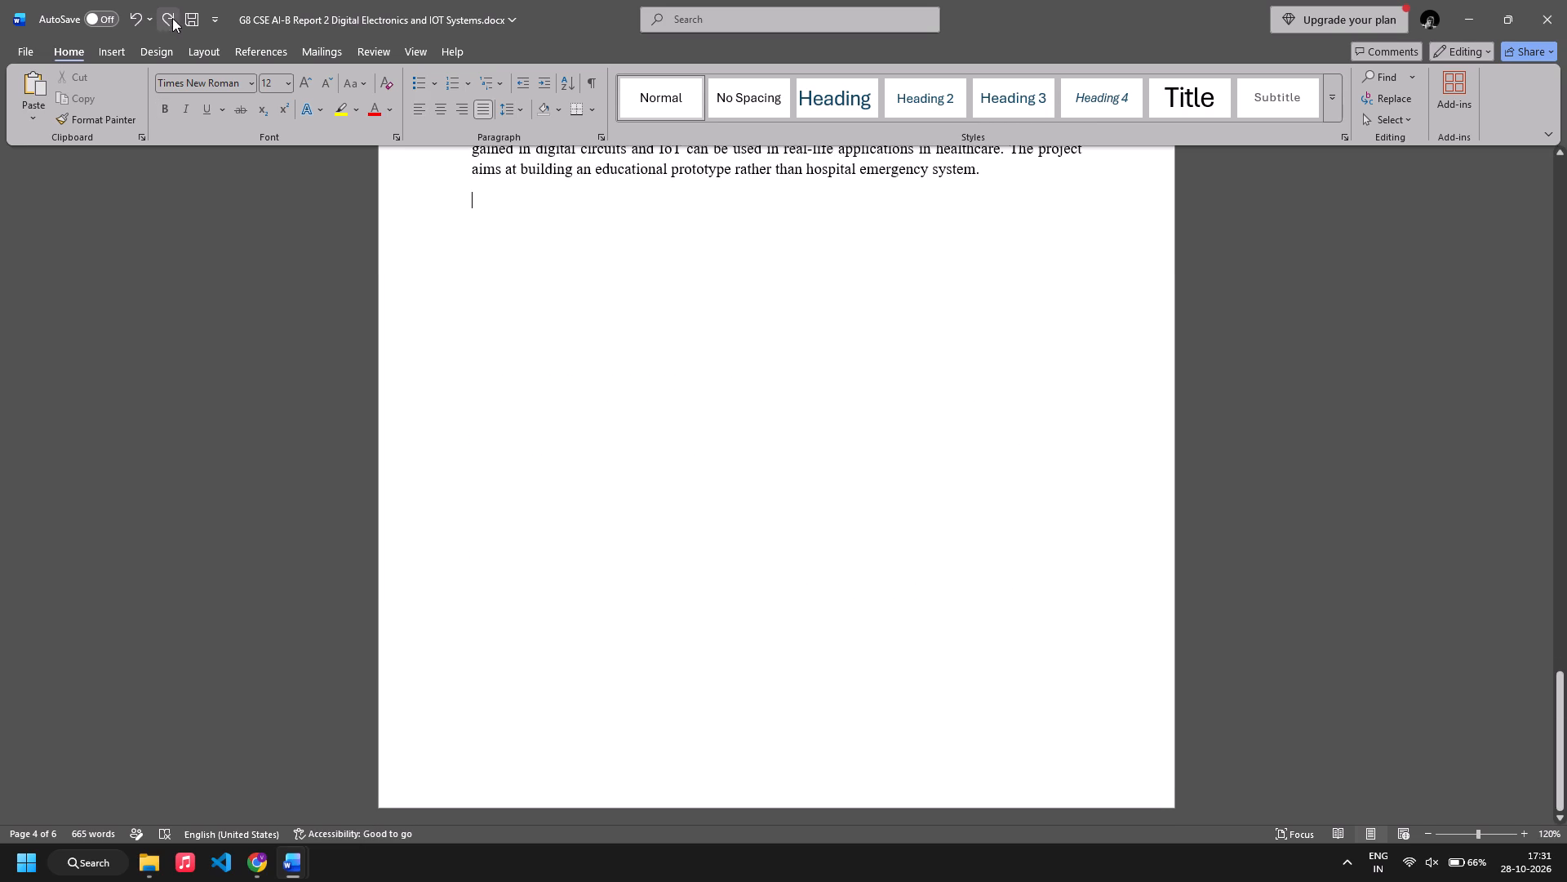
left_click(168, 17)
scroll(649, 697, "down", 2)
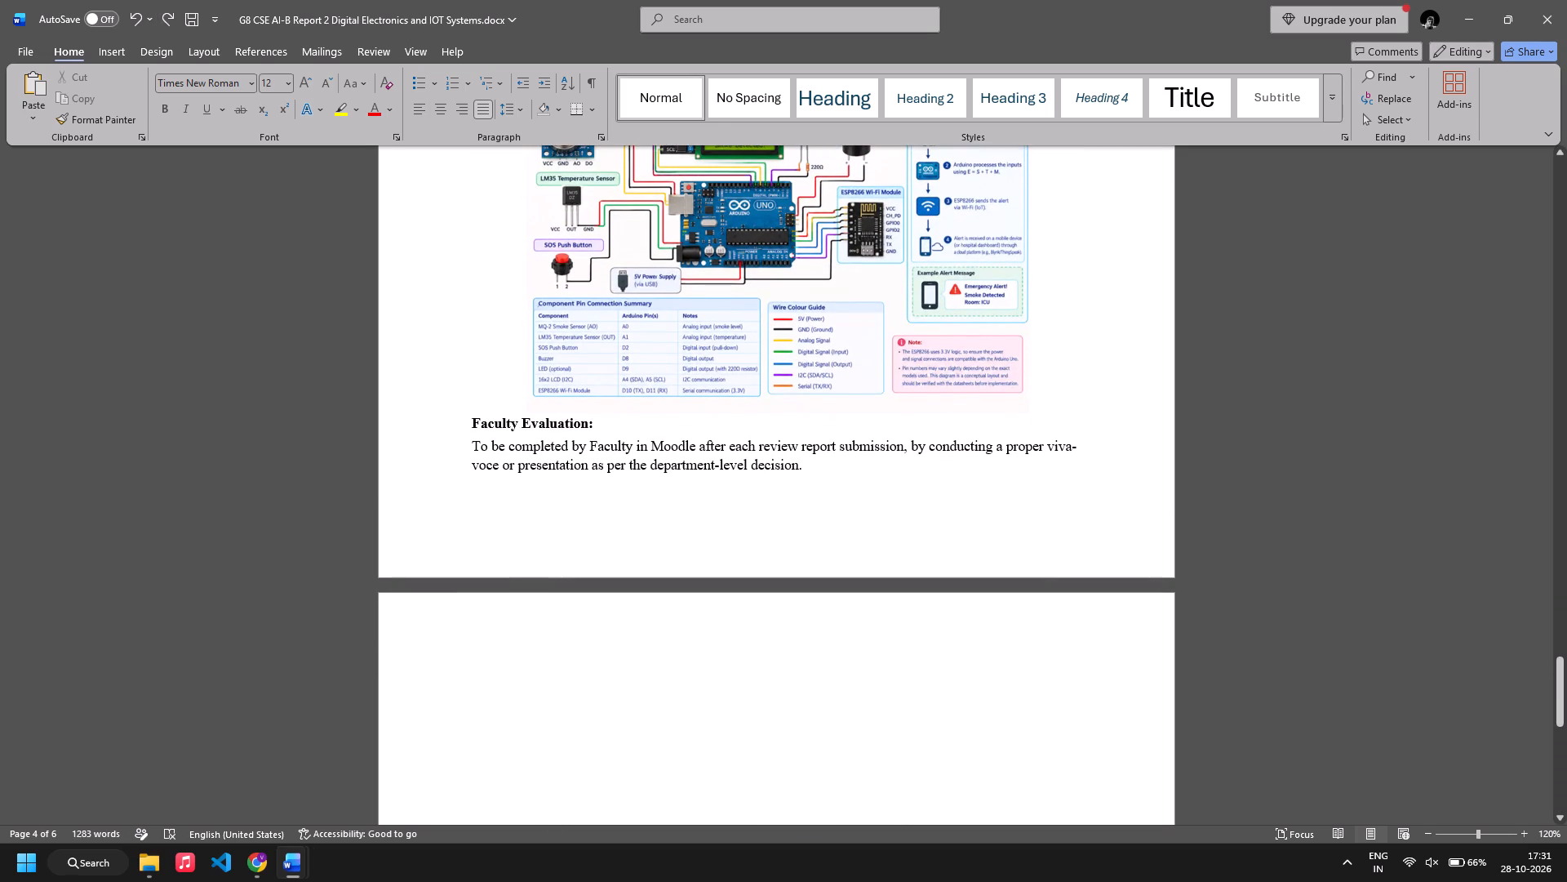